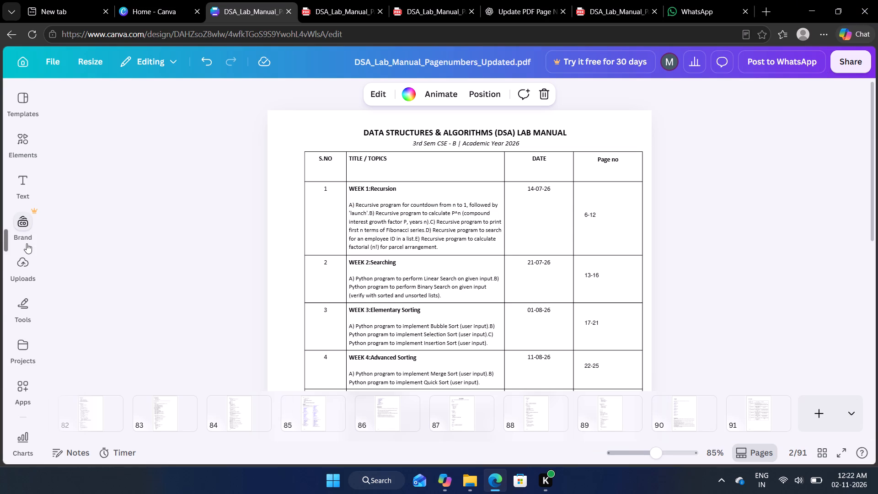
From the Canva home page, upload the renamed DSA roll-number PDF from the Downloads folder.
{"action": "left_click", "coordinate": [20, 65]}
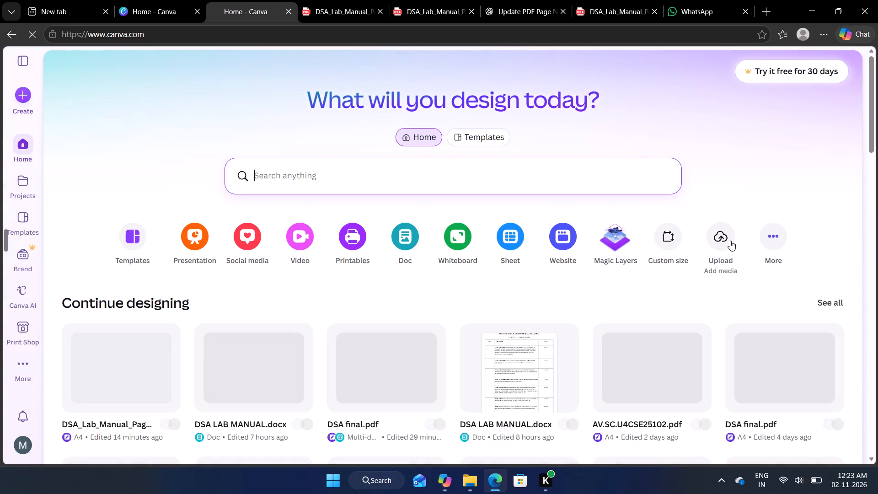
{"action": "left_click", "coordinate": [730, 241]}
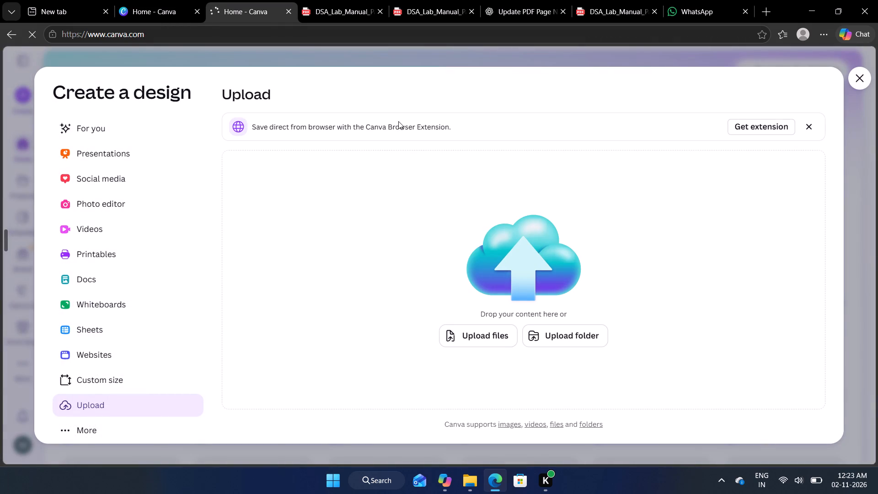
{"action": "left_click", "coordinate": [473, 345]}
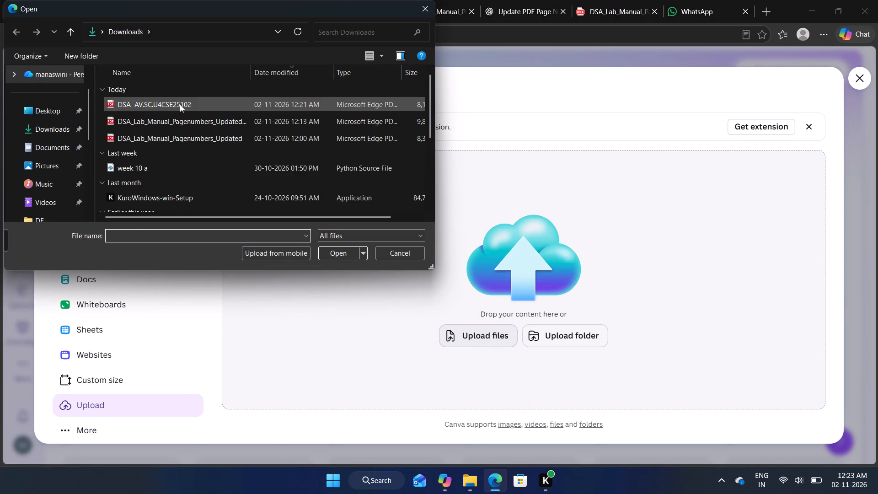
{"action": "left_click", "coordinate": [180, 104]}
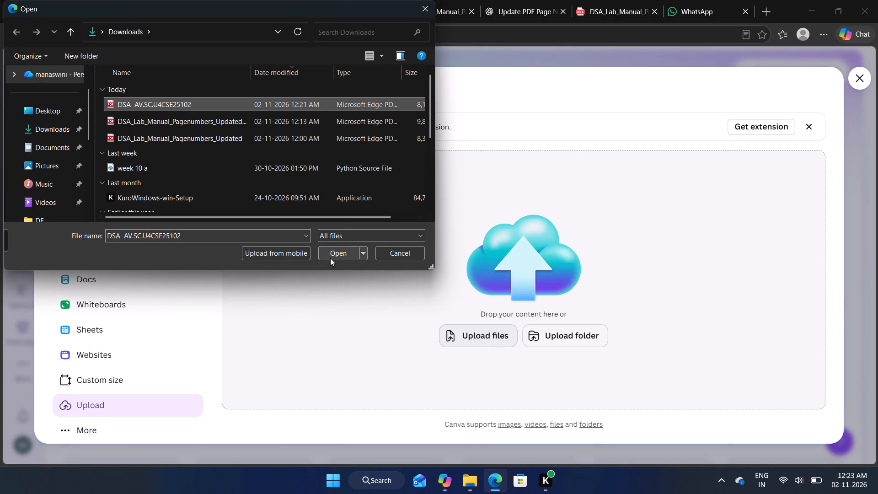
{"action": "left_click", "coordinate": [332, 257]}
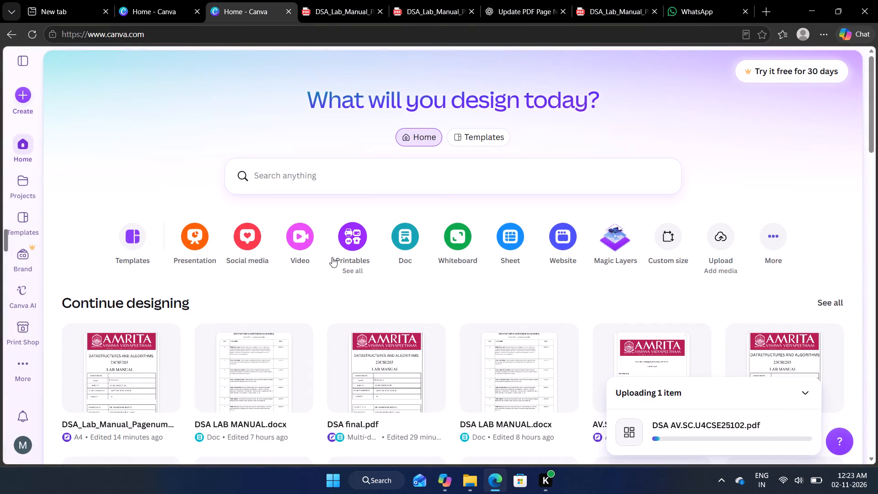
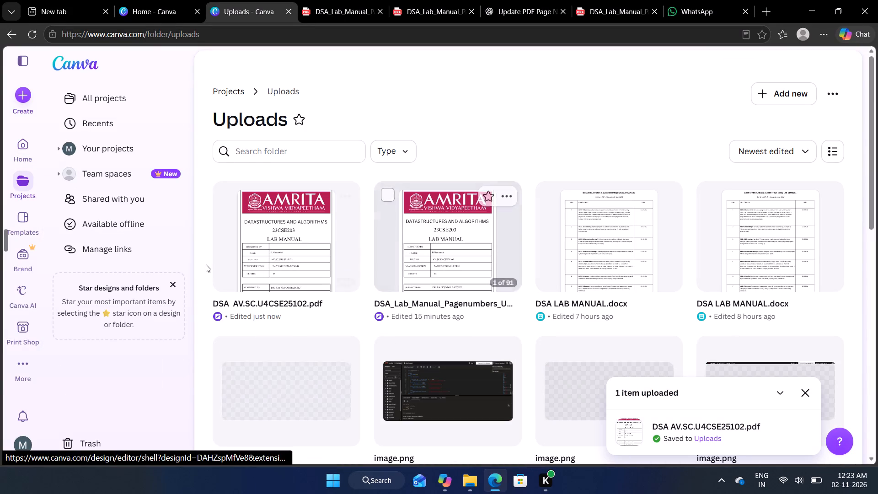
Open the uploaded DSA roll-number PDF from Canva's Uploads folder as an editable design.
{"action": "left_click", "coordinate": [271, 259]}
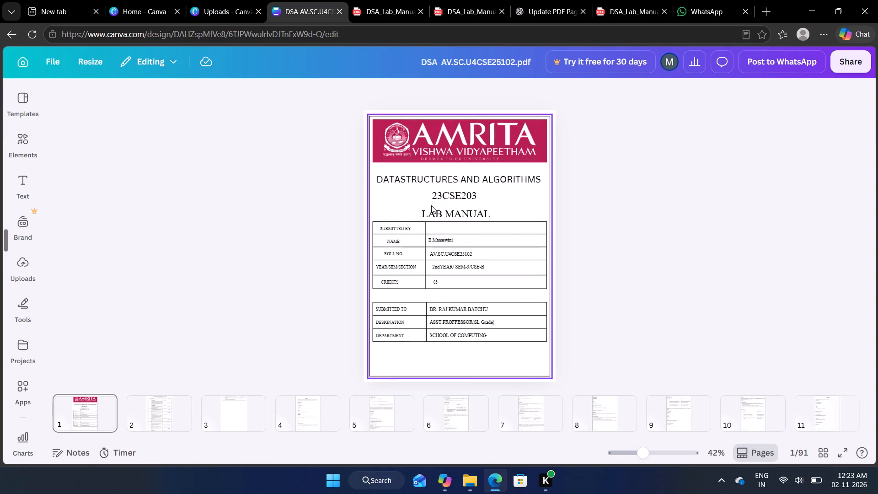
{"action": "double_click", "coordinate": [522, 174]}
{"action": "left_click", "coordinate": [661, 238]}
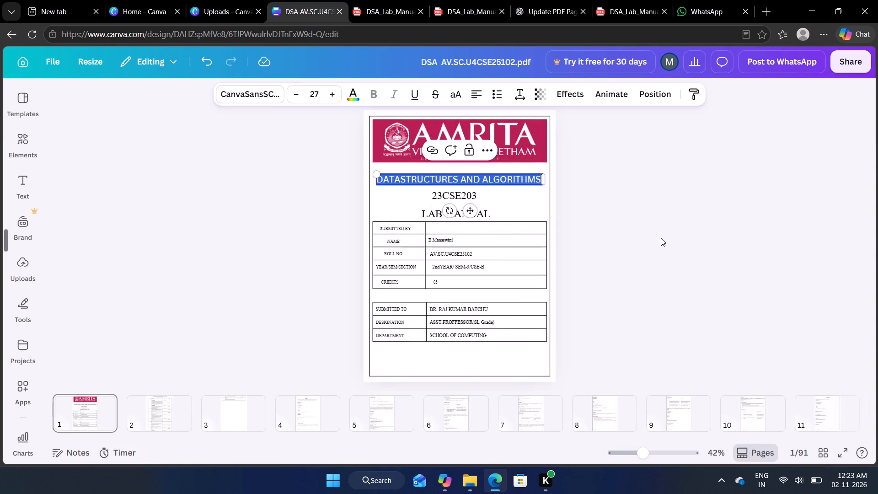
Add two blank pages after page 91 at the end of the lab manual.
{"action": "scroll", "coordinate": [595, 421], "scroll_direction": "left", "scroll_amount": 15}
{"action": "scroll", "coordinate": [595, 421], "scroll_direction": "left", "scroll_amount": 20}
{"action": "scroll", "coordinate": [595, 421], "scroll_direction": "left", "scroll_amount": 1}
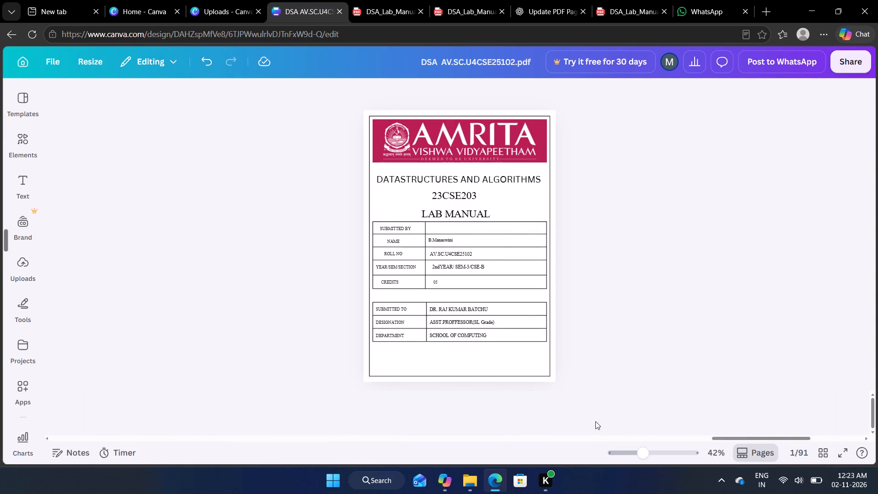
{"action": "scroll", "coordinate": [595, 421], "scroll_direction": "left", "scroll_amount": 14}
{"action": "scroll", "coordinate": [595, 421], "scroll_direction": "left", "scroll_amount": 9}
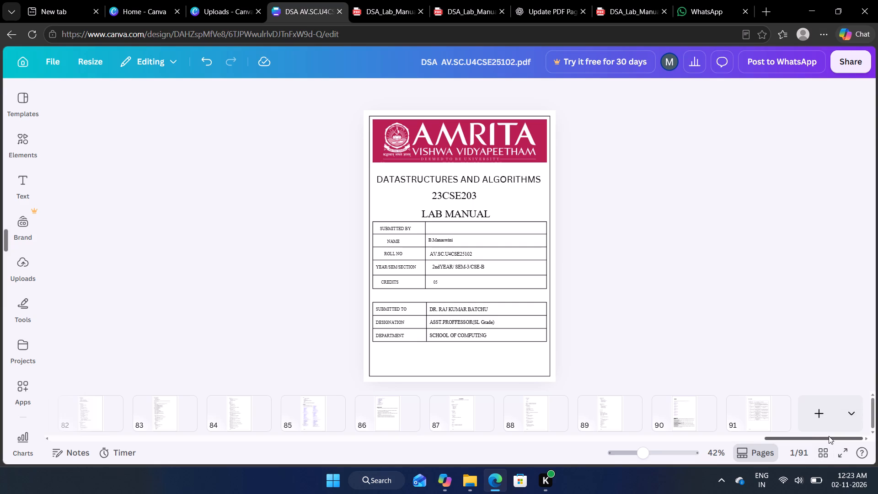
{"action": "left_click", "coordinate": [817, 429]}
{"action": "left_click", "coordinate": [817, 429]}
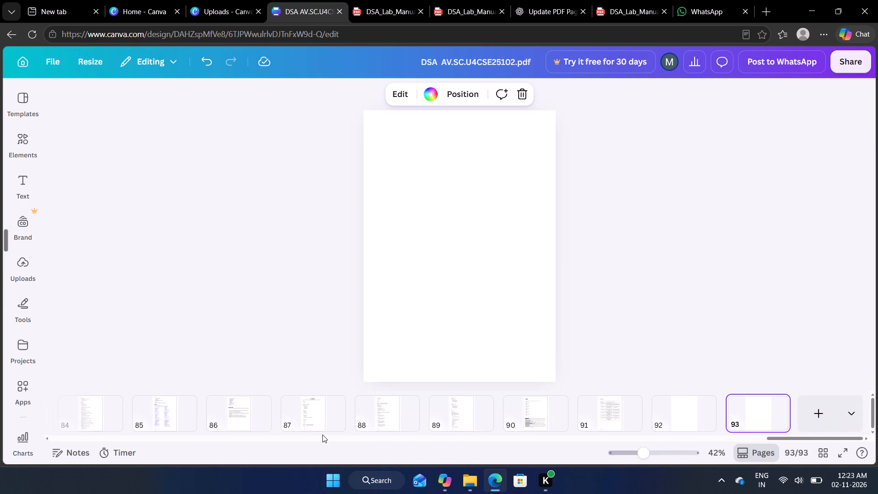
Copy the LAB-10 heading from page 87 and paste it onto blank page 92.
{"action": "left_click", "coordinate": [310, 423]}
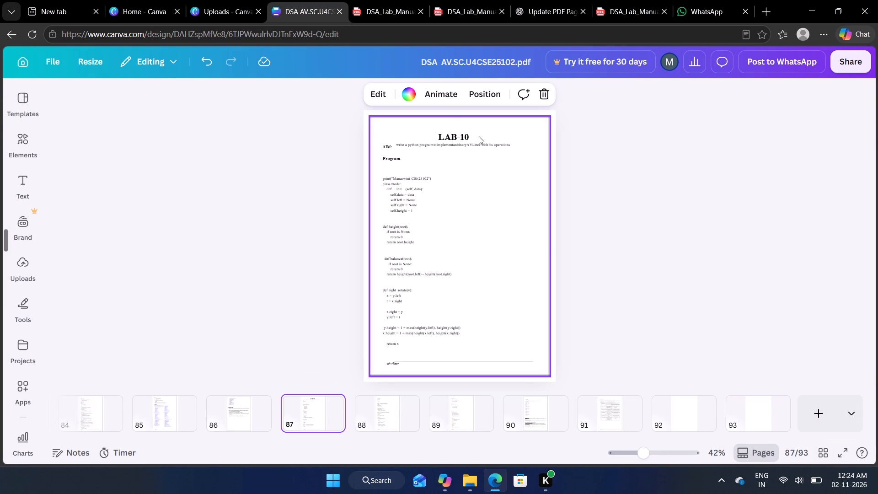
{"action": "left_click", "coordinate": [479, 136]}
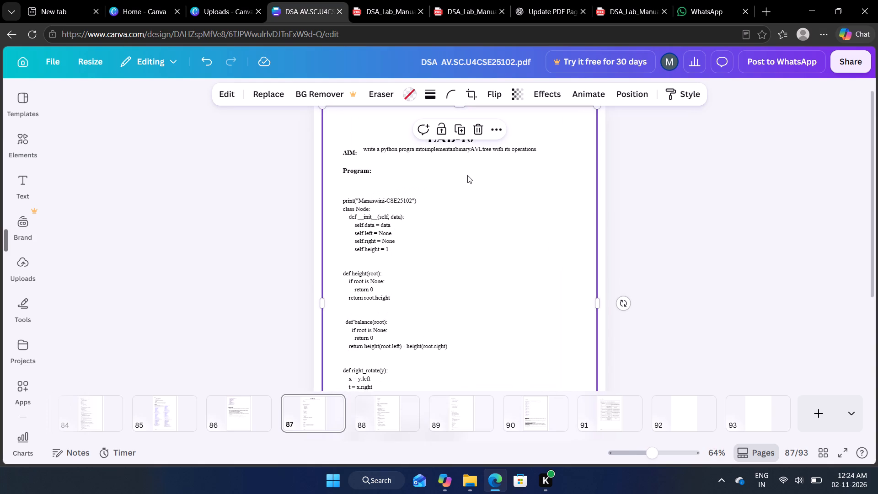
{"action": "left_click", "coordinate": [467, 175]}
{"action": "scroll", "coordinate": [467, 175], "scroll_direction": "up", "scroll_amount": 2}
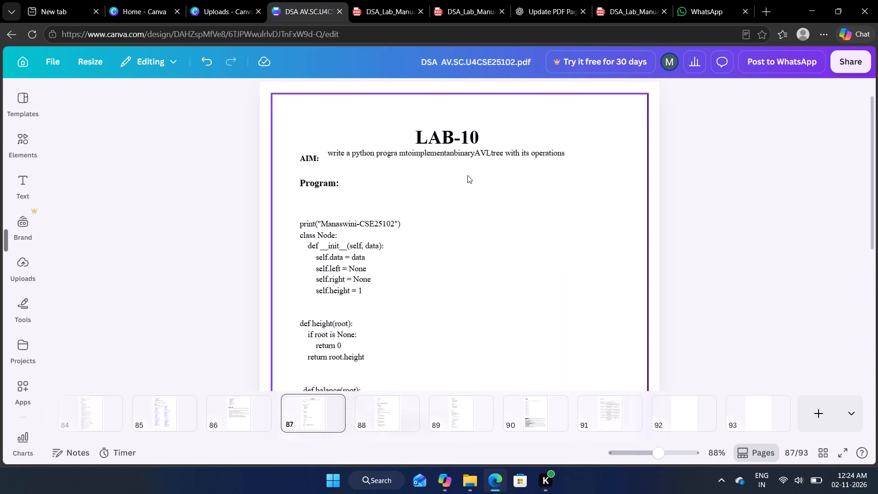
{"action": "scroll", "coordinate": [467, 175], "scroll_direction": "up", "scroll_amount": 1}
{"action": "left_click", "coordinate": [474, 165]}
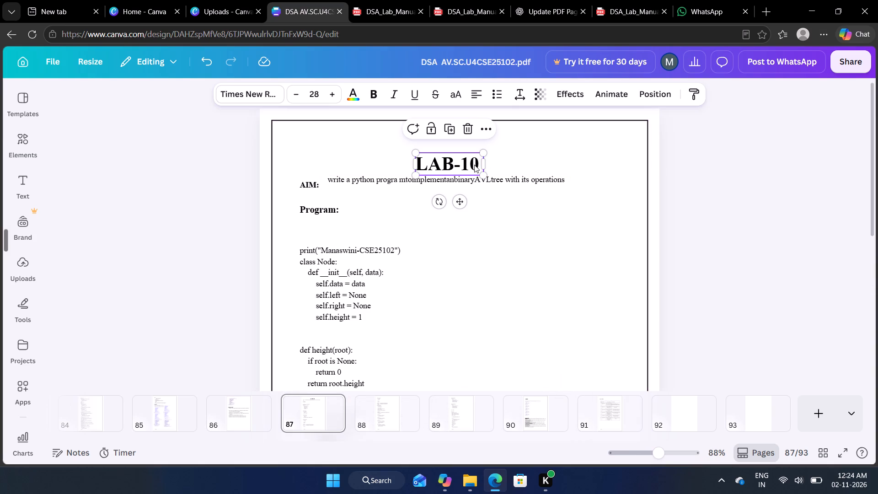
{"action": "key", "text": "ctrl+c"}
{"action": "left_click", "coordinate": [689, 412]}
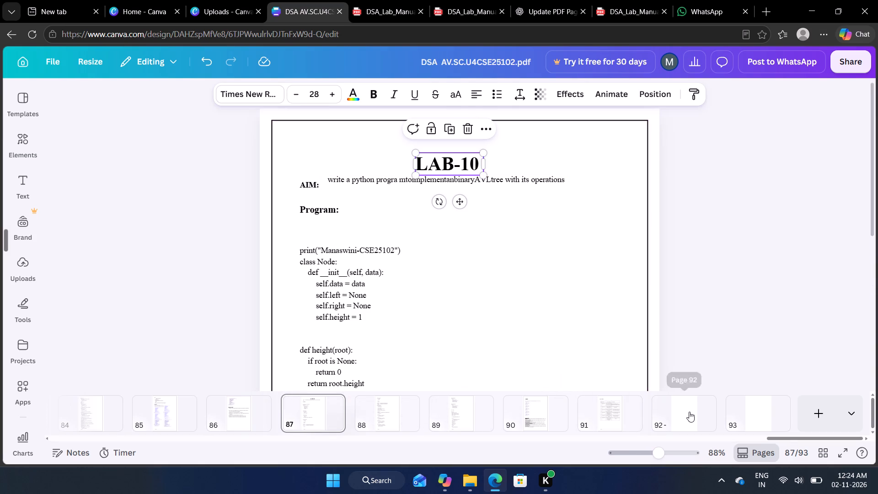
{"action": "left_click", "coordinate": [503, 209]}
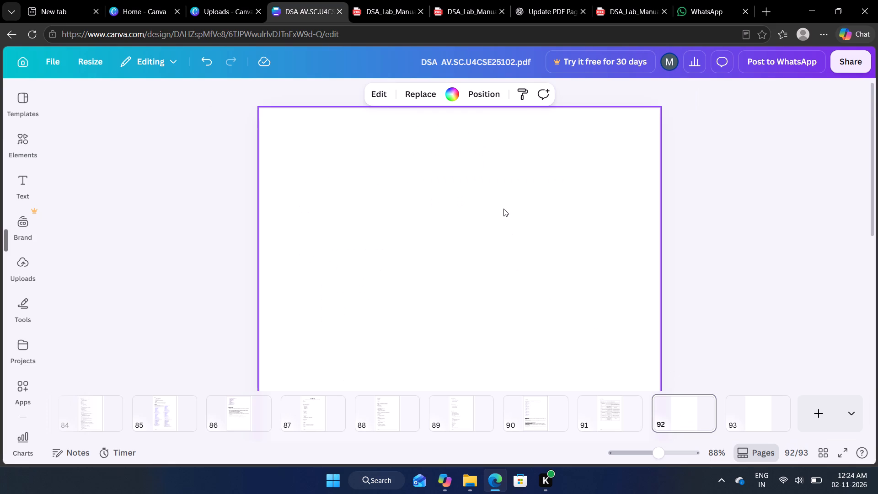
{"action": "key", "text": "ctrl+v"}
Copy the footer line from the bottom of page 91 and paste it onto page 92.
{"action": "scroll", "coordinate": [432, 229], "scroll_direction": "down", "scroll_amount": 4}
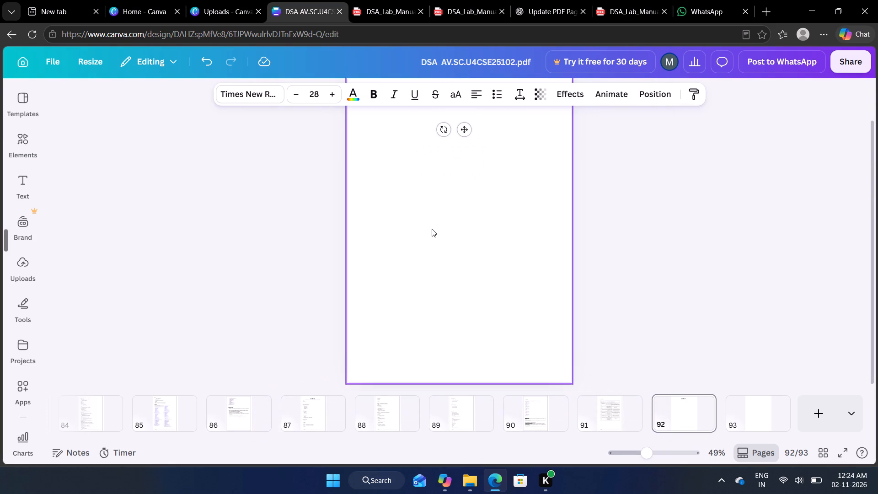
{"action": "left_click", "coordinate": [615, 423]}
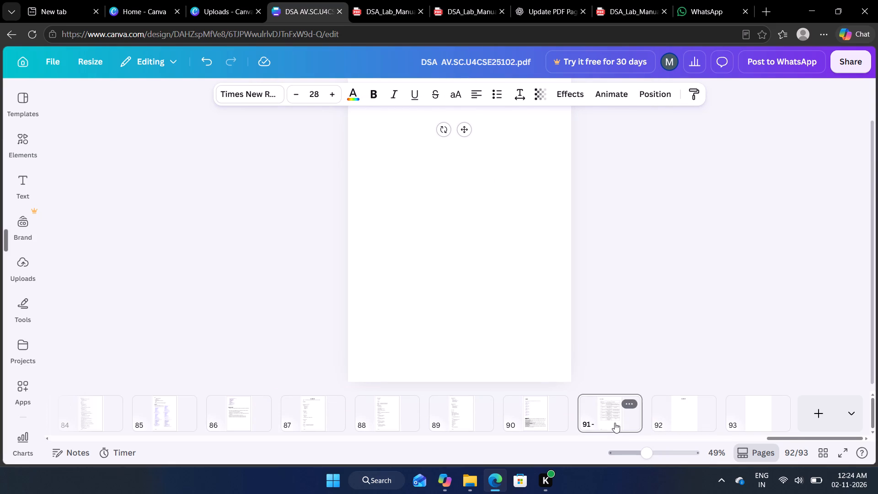
{"action": "left_click", "coordinate": [386, 363]}
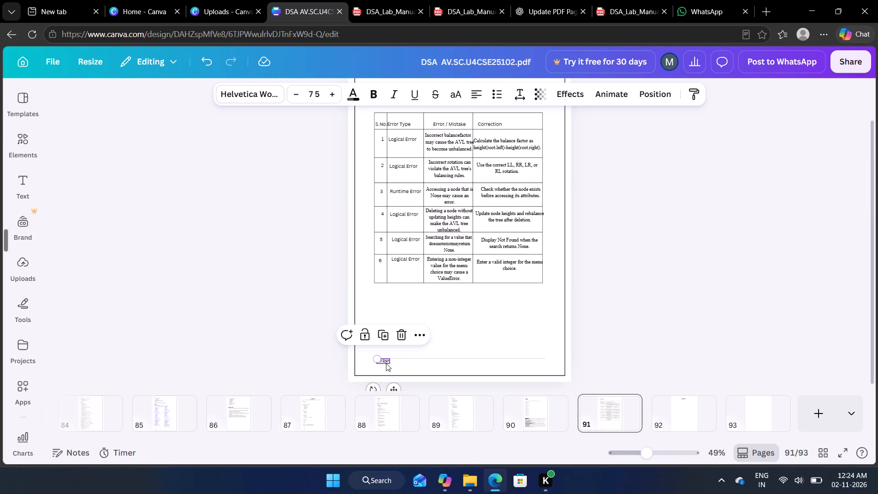
{"action": "left_click", "coordinate": [411, 363]}
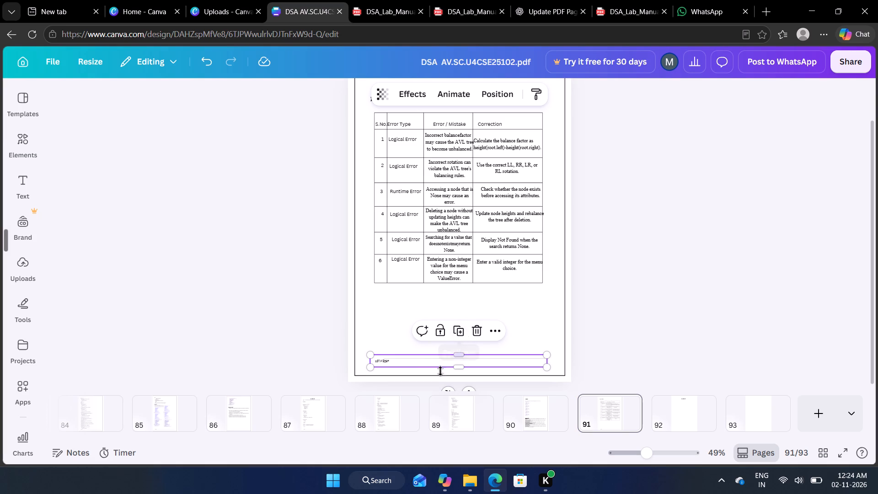
{"action": "key", "text": "ctrl+c"}
{"action": "left_click", "coordinate": [678, 421]}
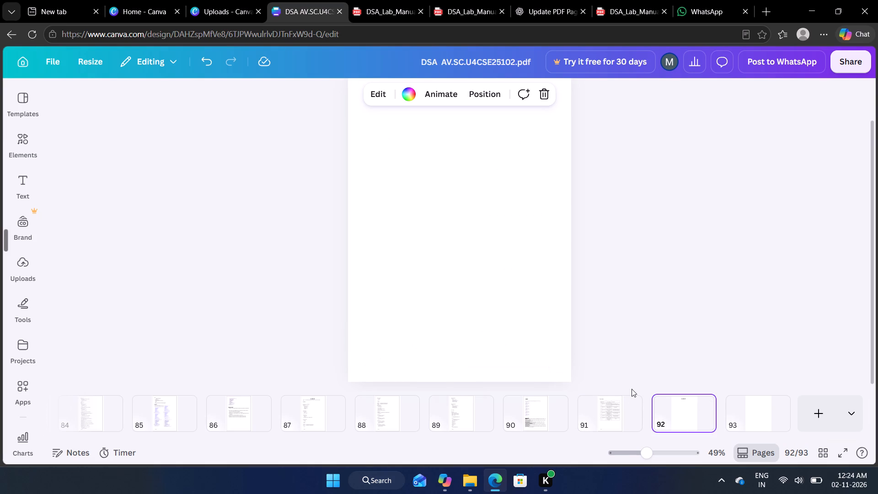
{"action": "left_click", "coordinate": [483, 376]}
{"action": "key", "text": "ctrl+v"}
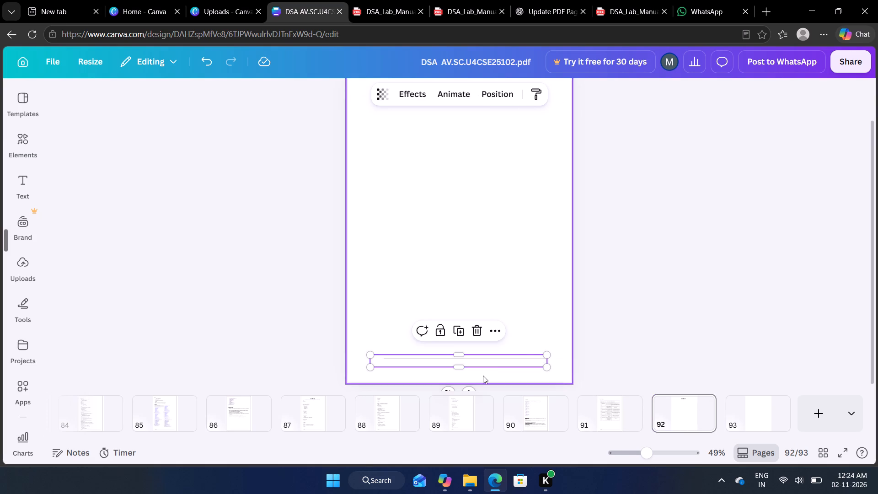
{"action": "left_click", "coordinate": [511, 285]}
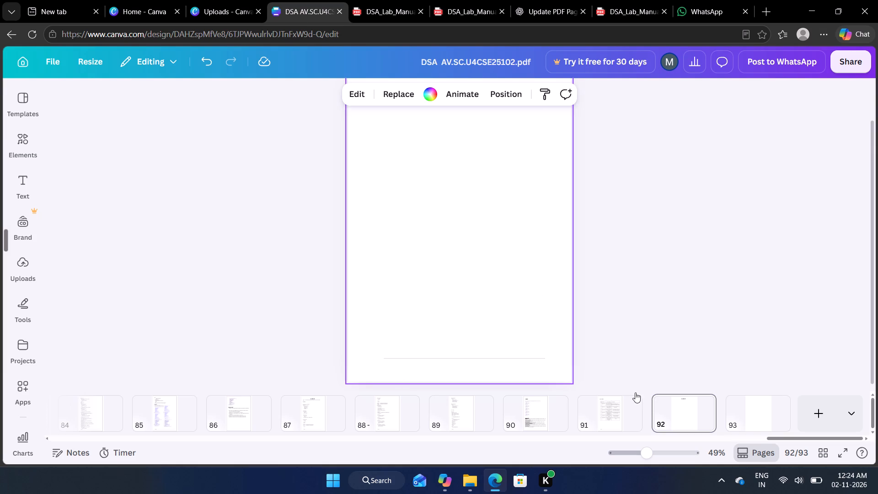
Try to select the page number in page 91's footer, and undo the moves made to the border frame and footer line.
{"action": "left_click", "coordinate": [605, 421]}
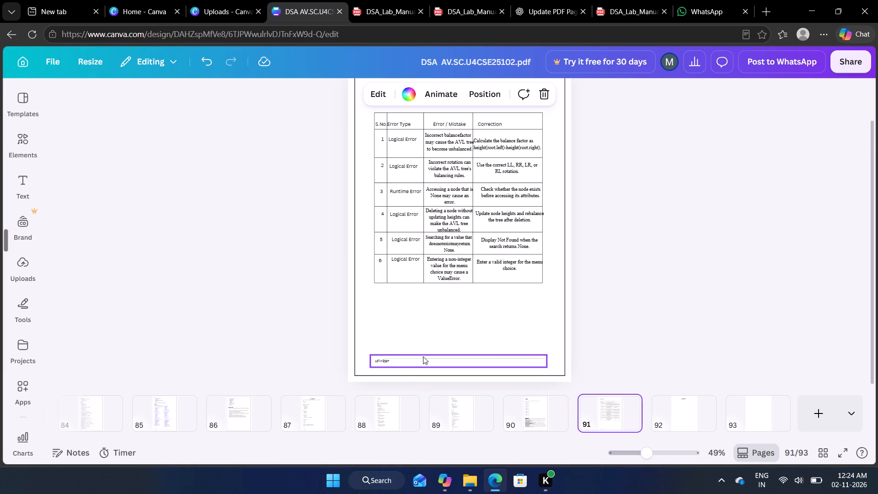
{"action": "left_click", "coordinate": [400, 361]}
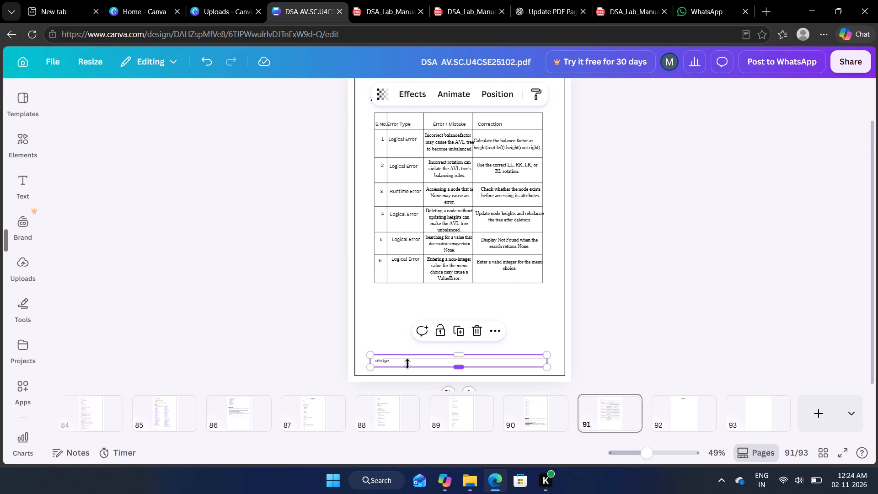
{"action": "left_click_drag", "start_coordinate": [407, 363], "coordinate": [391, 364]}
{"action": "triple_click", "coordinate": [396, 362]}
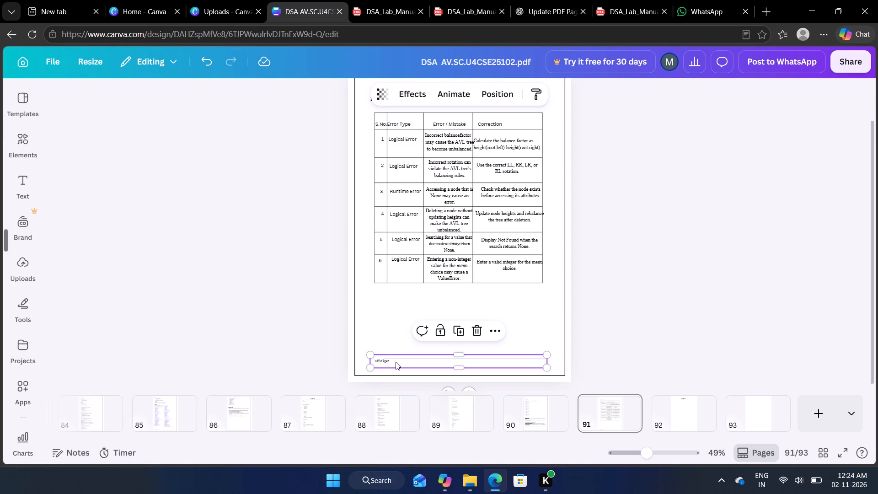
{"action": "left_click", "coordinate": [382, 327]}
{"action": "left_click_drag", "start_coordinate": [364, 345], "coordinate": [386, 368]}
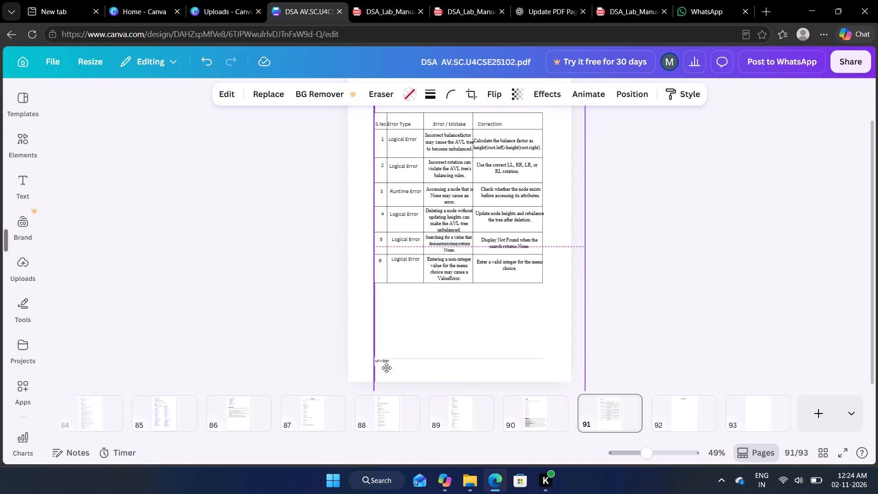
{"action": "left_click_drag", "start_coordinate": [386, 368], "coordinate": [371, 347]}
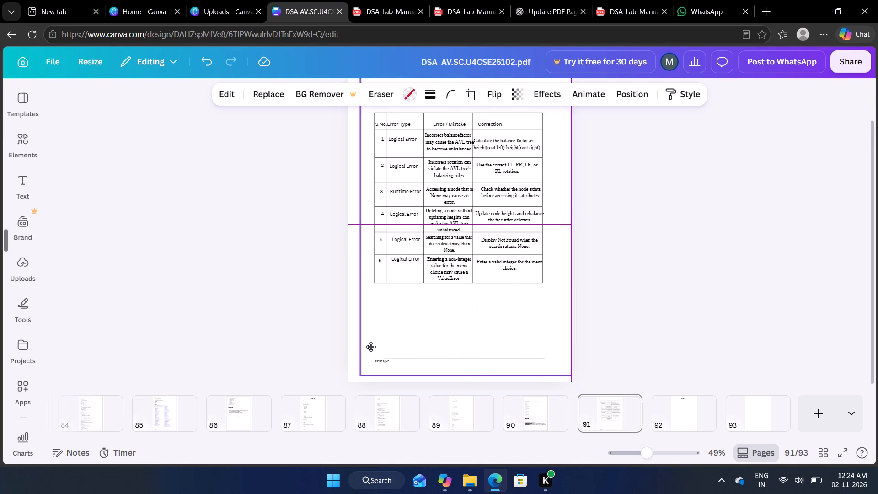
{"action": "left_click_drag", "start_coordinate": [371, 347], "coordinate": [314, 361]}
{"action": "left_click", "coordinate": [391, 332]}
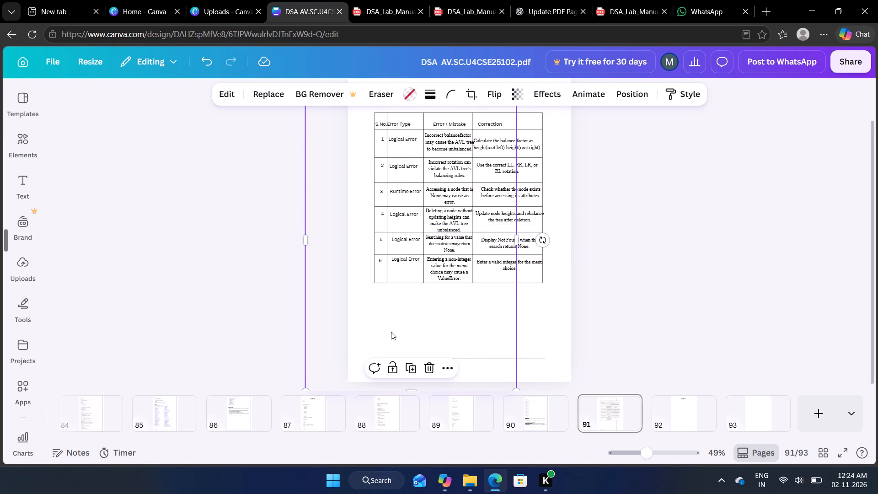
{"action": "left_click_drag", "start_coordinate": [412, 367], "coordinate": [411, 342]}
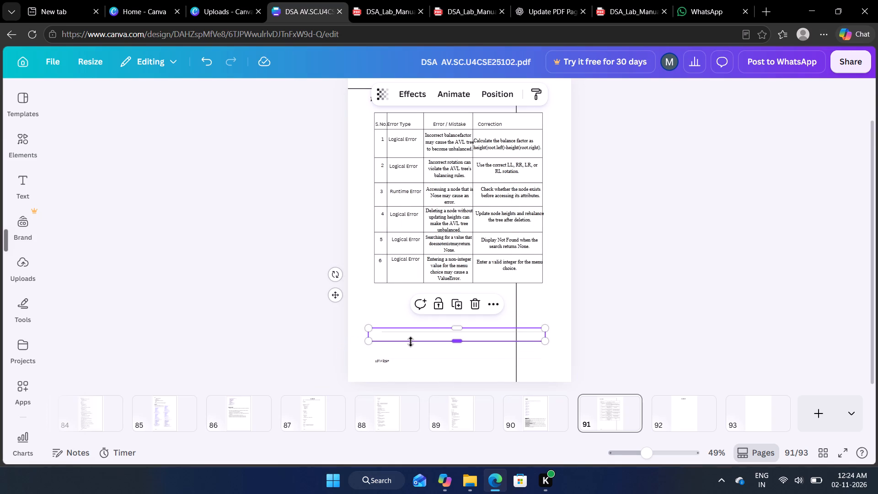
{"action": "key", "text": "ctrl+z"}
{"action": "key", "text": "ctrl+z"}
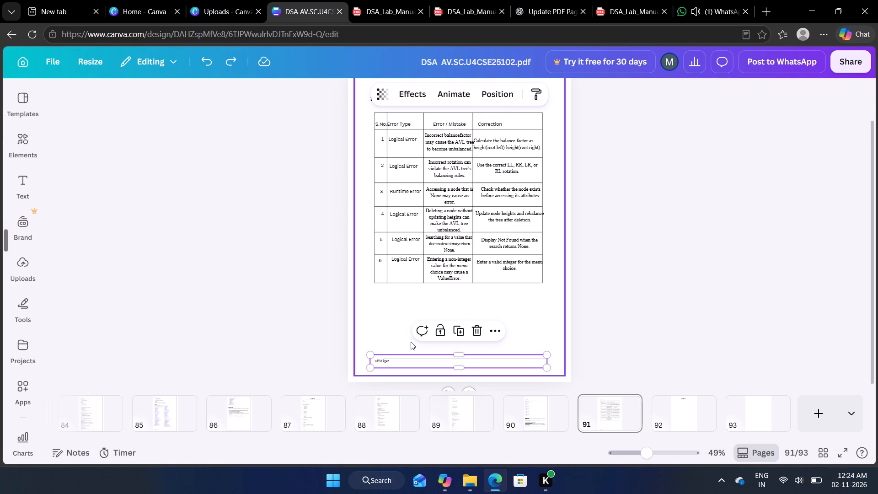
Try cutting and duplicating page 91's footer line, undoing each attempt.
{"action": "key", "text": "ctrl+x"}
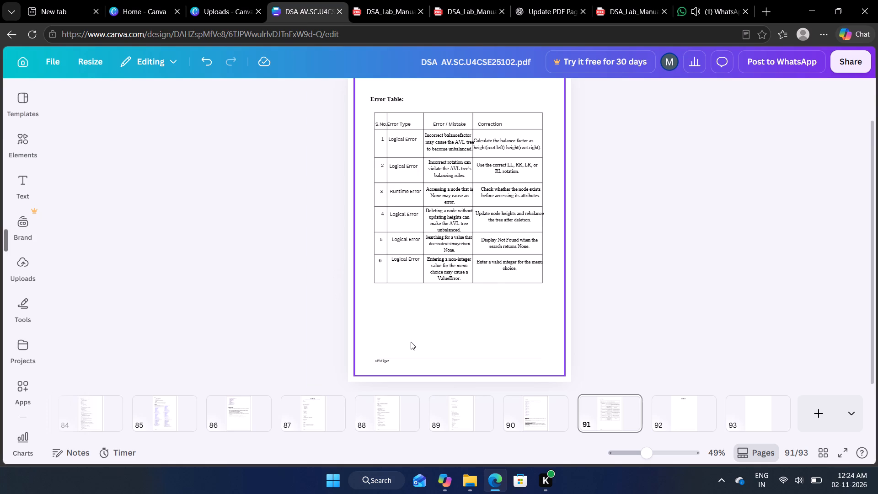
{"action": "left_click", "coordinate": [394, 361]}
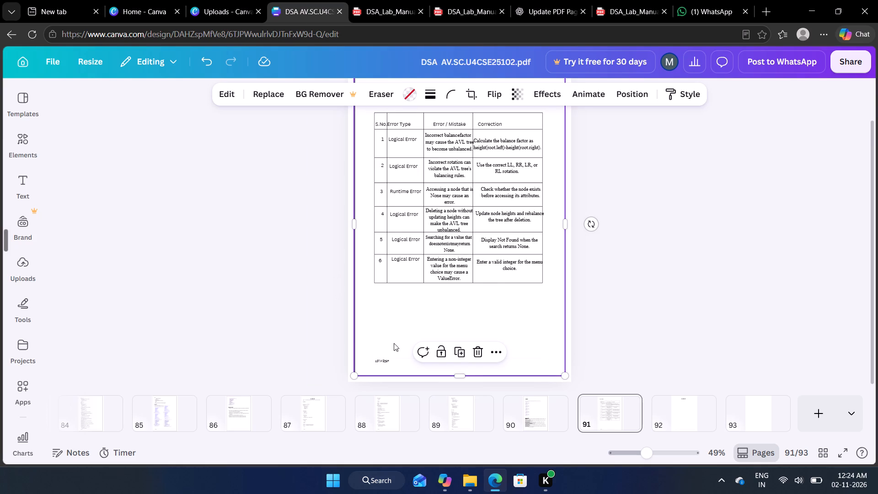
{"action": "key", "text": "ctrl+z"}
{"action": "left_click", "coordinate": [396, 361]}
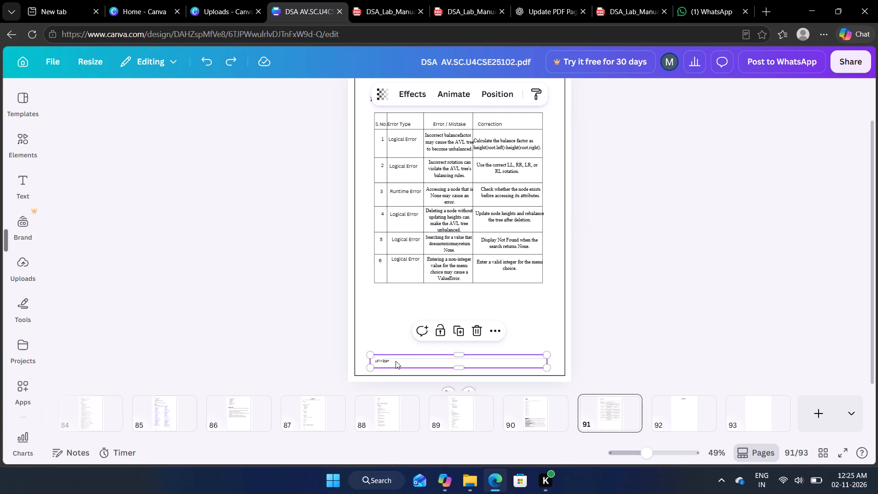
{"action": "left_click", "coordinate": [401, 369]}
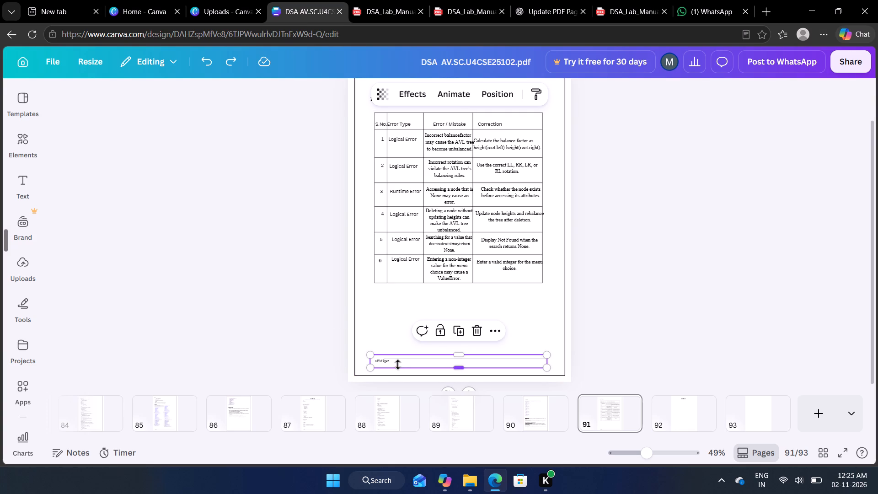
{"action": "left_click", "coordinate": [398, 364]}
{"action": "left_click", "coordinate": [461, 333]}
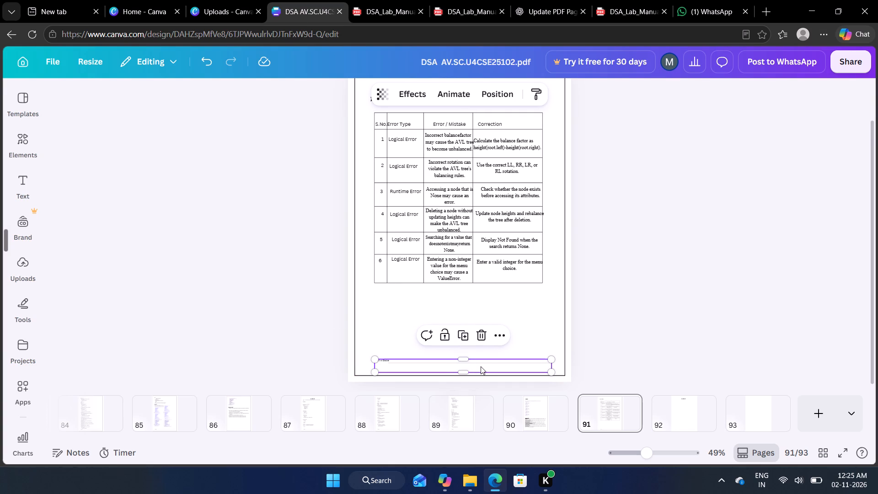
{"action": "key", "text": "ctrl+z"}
Separate the overlapping "91 | Page" text from the footer of page 91 and delete it.
{"action": "left_click", "coordinate": [388, 359]}
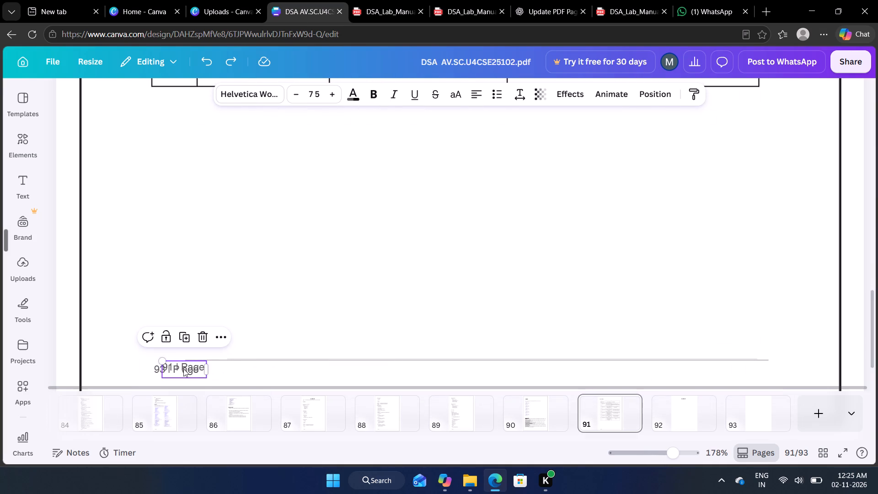
{"action": "left_click_drag", "start_coordinate": [189, 369], "coordinate": [230, 365]}
{"action": "left_click", "coordinate": [239, 339]}
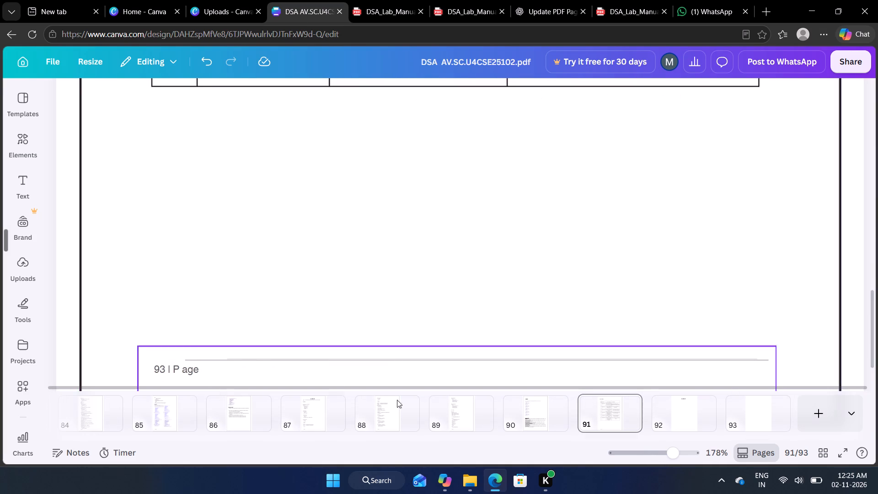
{"action": "left_click", "coordinate": [535, 410]}
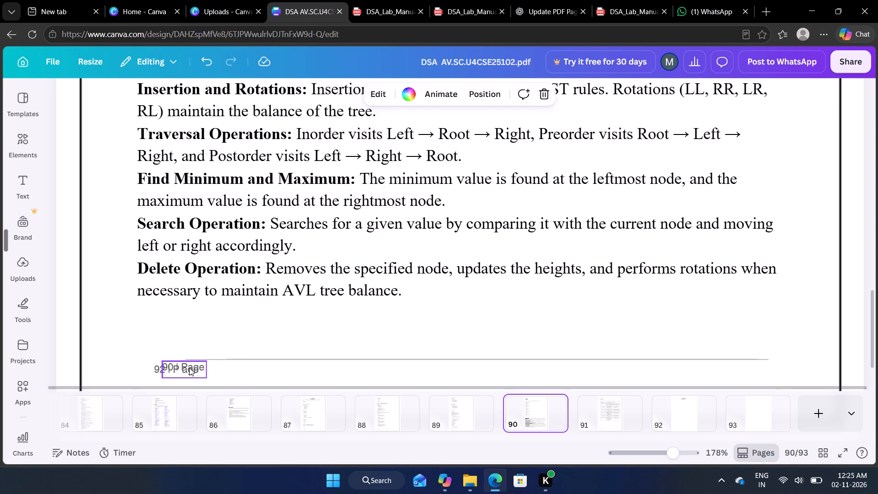
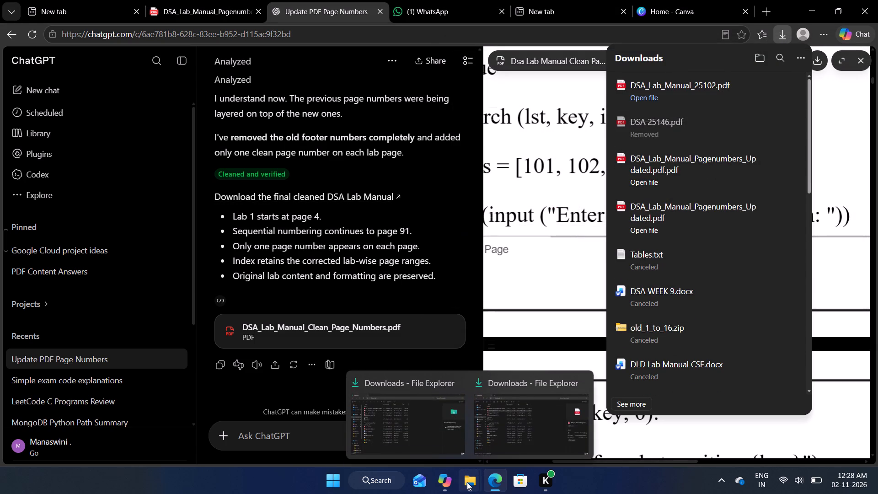
{"action": "left_click", "coordinate": [428, 417]}
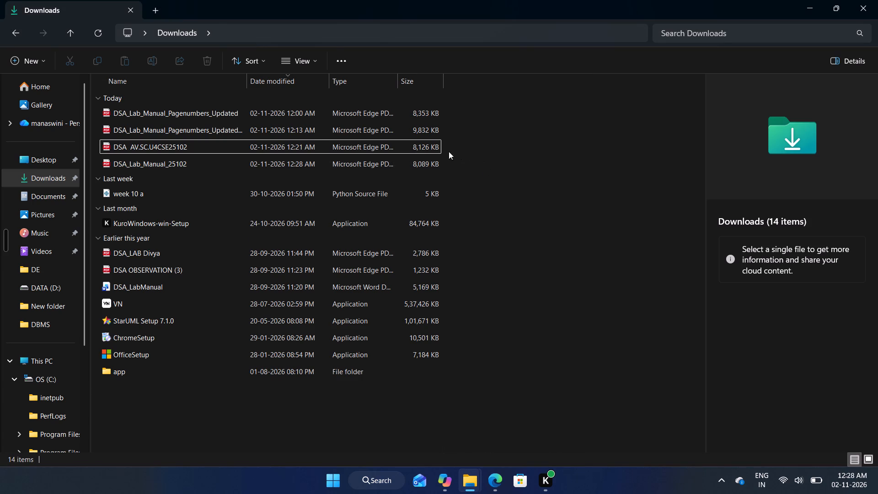
{"action": "left_click_drag", "start_coordinate": [488, 147], "coordinate": [327, 117]}
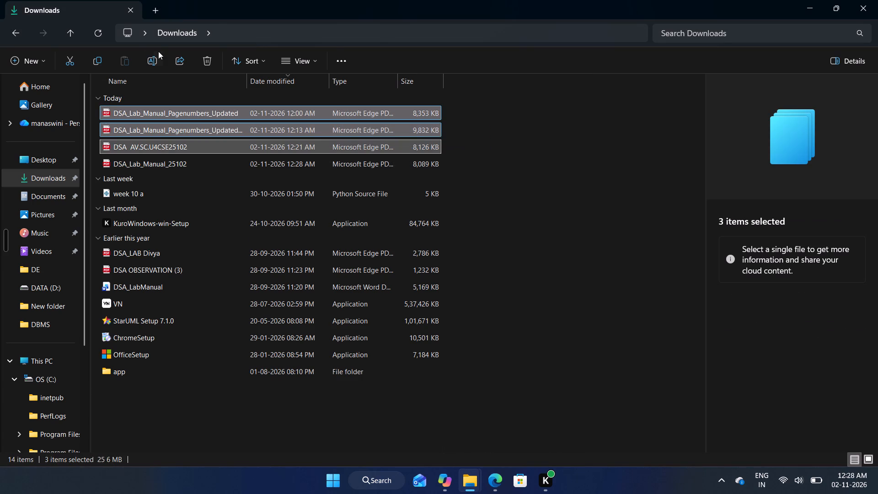
{"action": "left_click", "coordinate": [207, 59]}
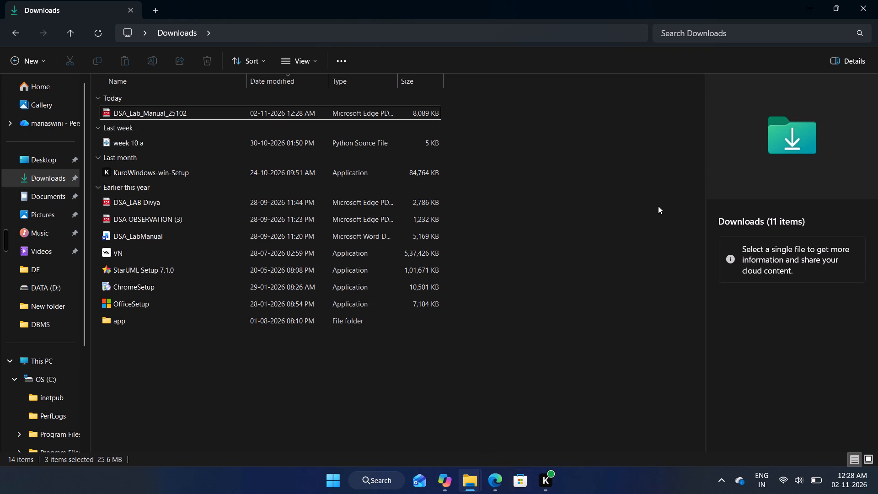
Switch back to the browser's Canva home page and open the window for uploading content.
{"action": "left_click", "coordinate": [495, 488]}
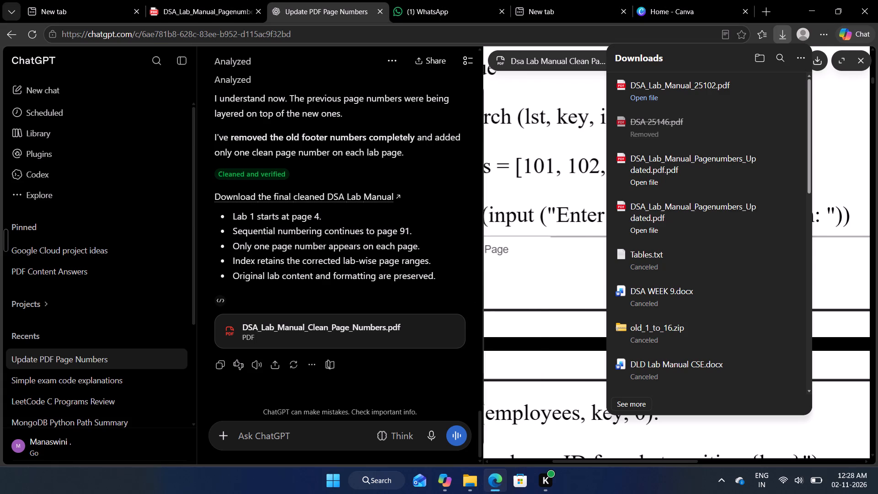
{"action": "left_click", "coordinate": [849, 122]}
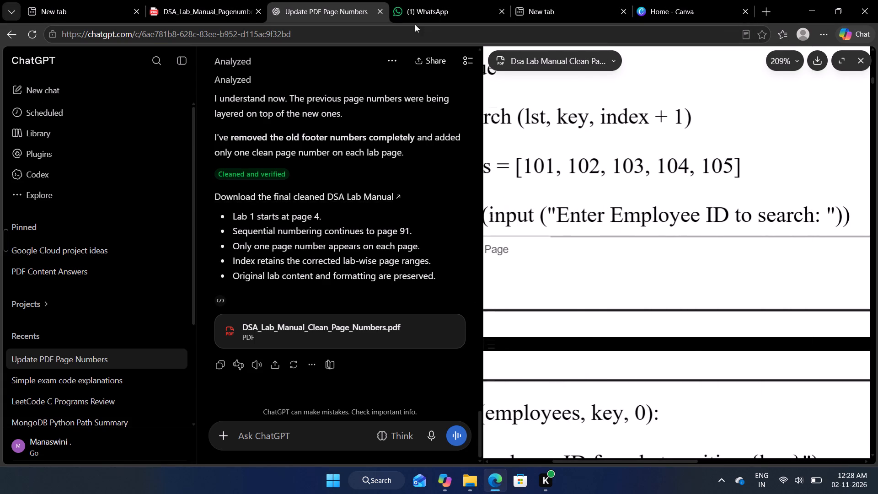
{"action": "left_click", "coordinate": [634, 0]}
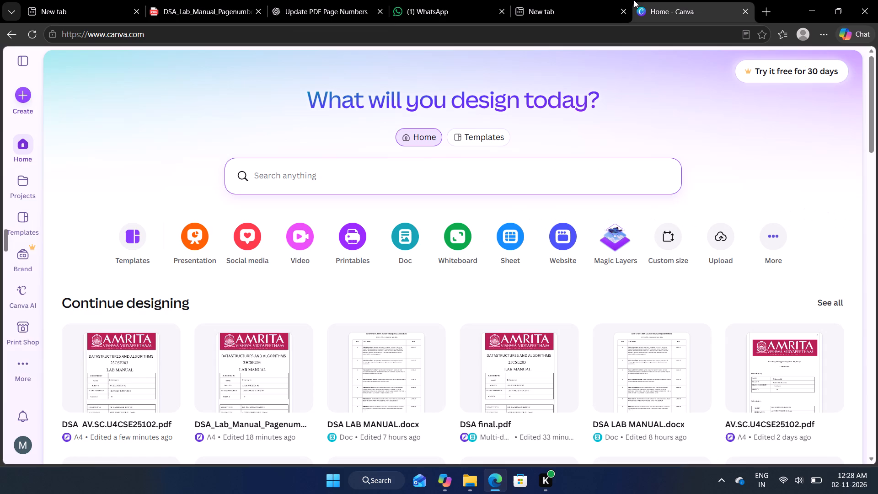
{"action": "left_click", "coordinate": [719, 240]}
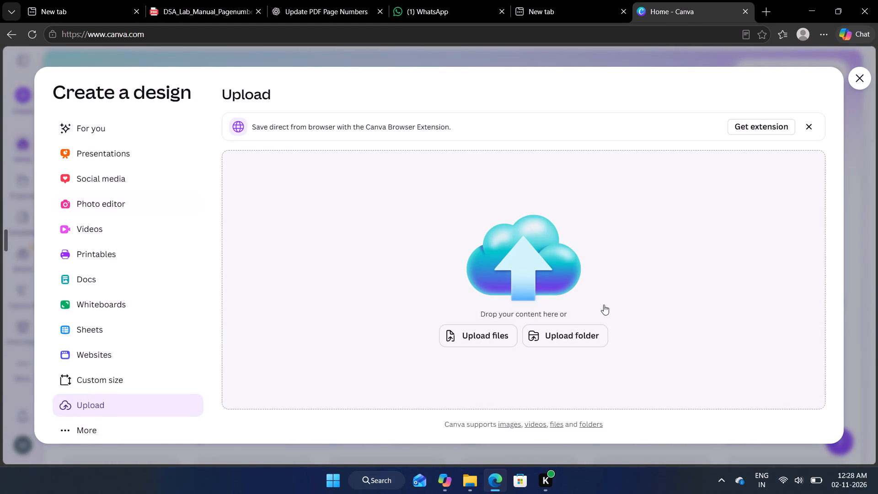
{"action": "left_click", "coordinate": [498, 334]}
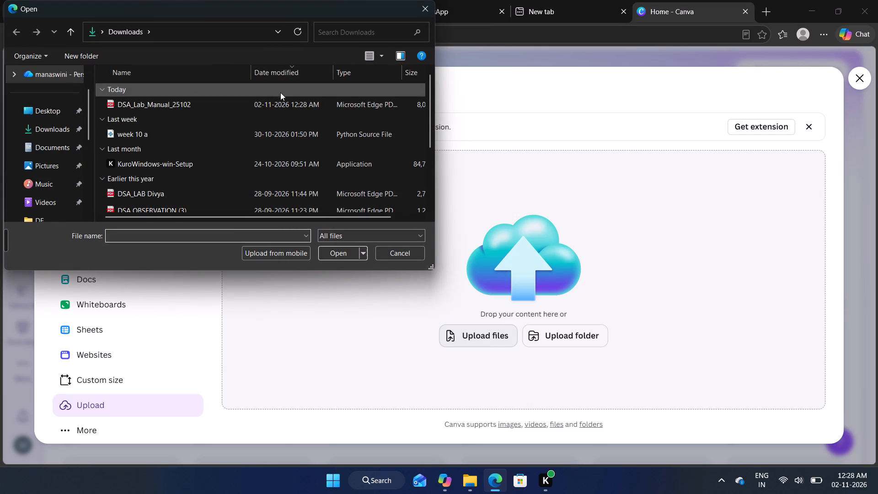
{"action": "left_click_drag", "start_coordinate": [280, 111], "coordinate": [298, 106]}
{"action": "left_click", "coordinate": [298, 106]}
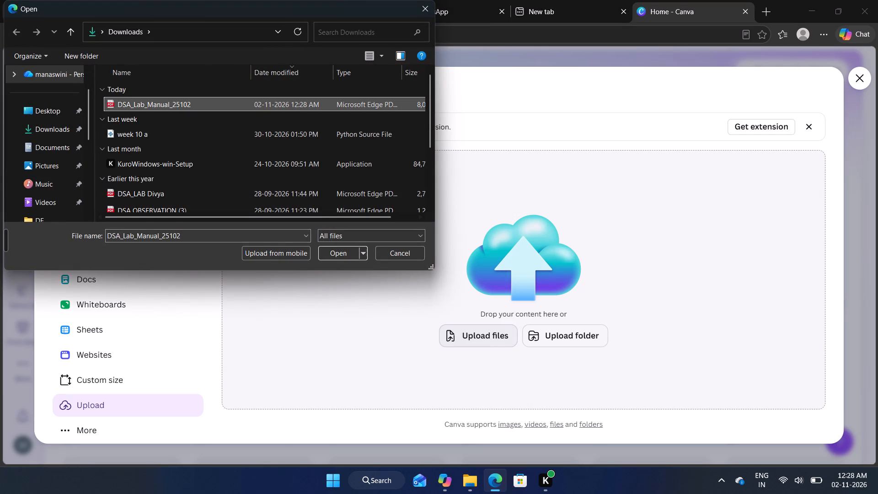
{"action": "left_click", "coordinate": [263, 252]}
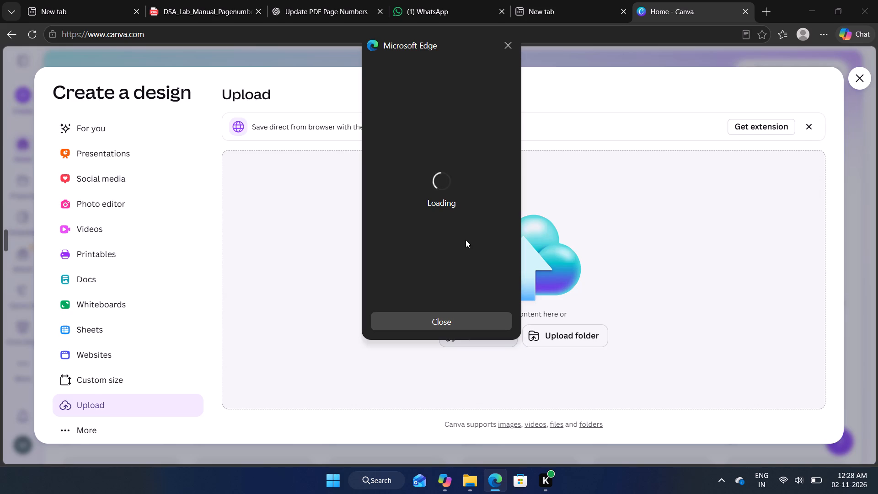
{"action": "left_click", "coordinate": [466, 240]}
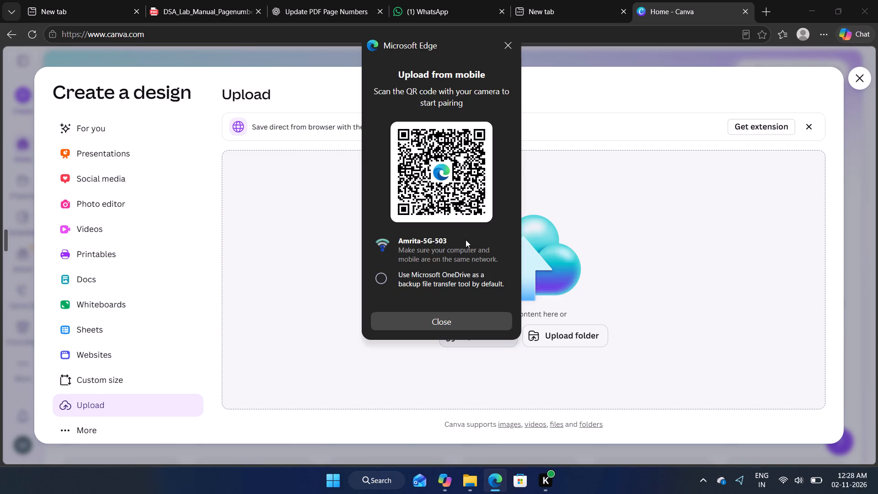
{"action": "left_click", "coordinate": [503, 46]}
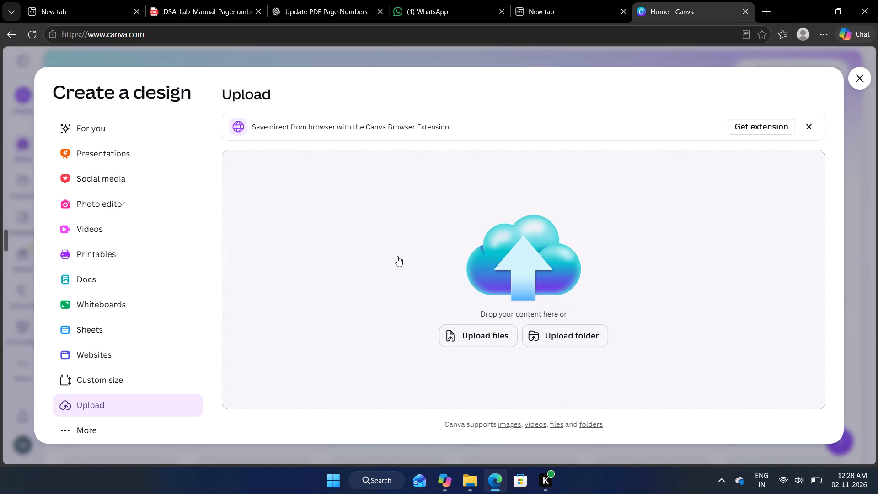
Upload the DSA_Lab_Manual_25102 PDF from the Downloads folder to Canva.
{"action": "left_click", "coordinate": [488, 332]}
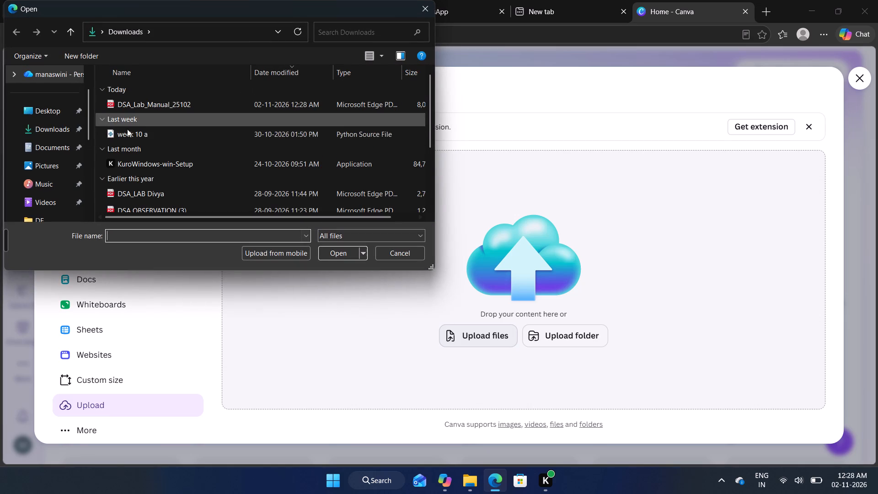
{"action": "left_click", "coordinate": [49, 132]}
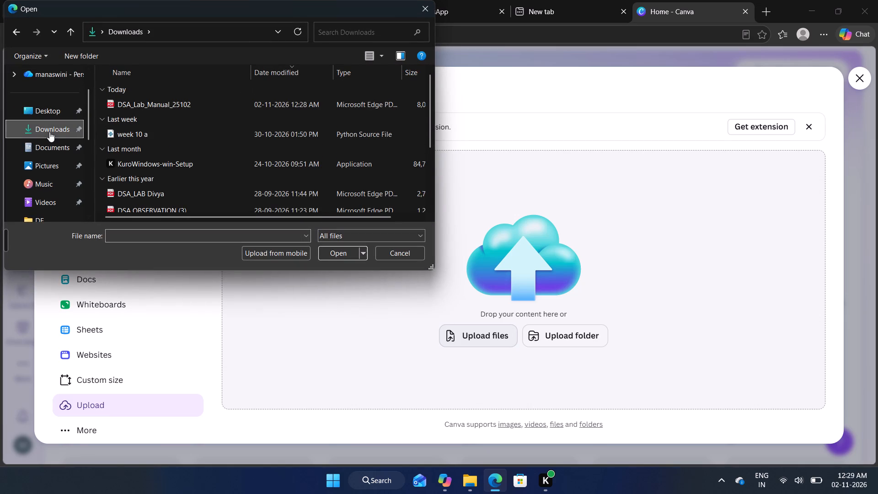
{"action": "left_click", "coordinate": [45, 128]}
{"action": "left_click", "coordinate": [176, 95]}
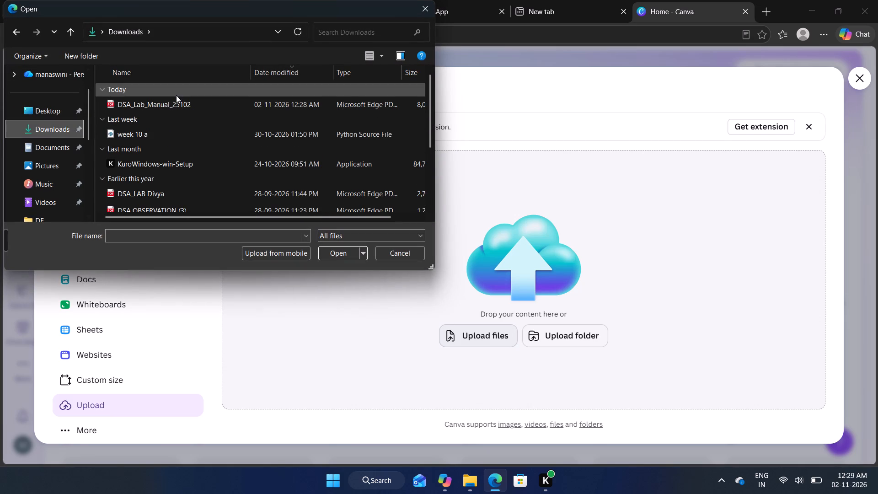
{"action": "left_click", "coordinate": [179, 105]}
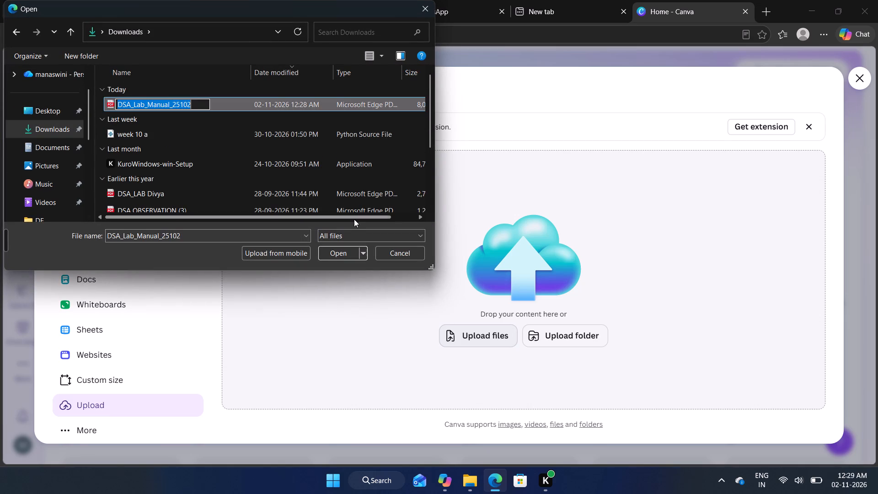
{"action": "left_click", "coordinate": [349, 258]}
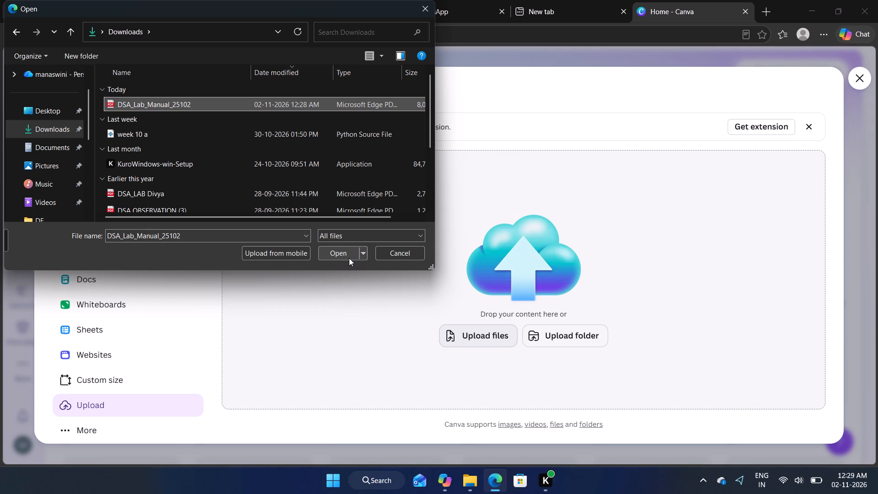
{"action": "left_click", "coordinate": [328, 255]}
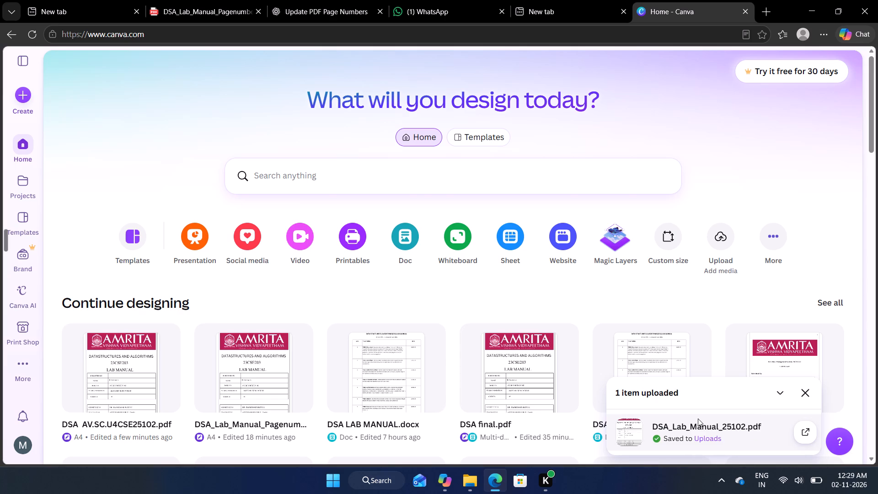
Go to the Uploads folder and open the uploaded DSA_Lab_Manual_25102.pdf in the design editor.
{"action": "left_click", "coordinate": [703, 435]}
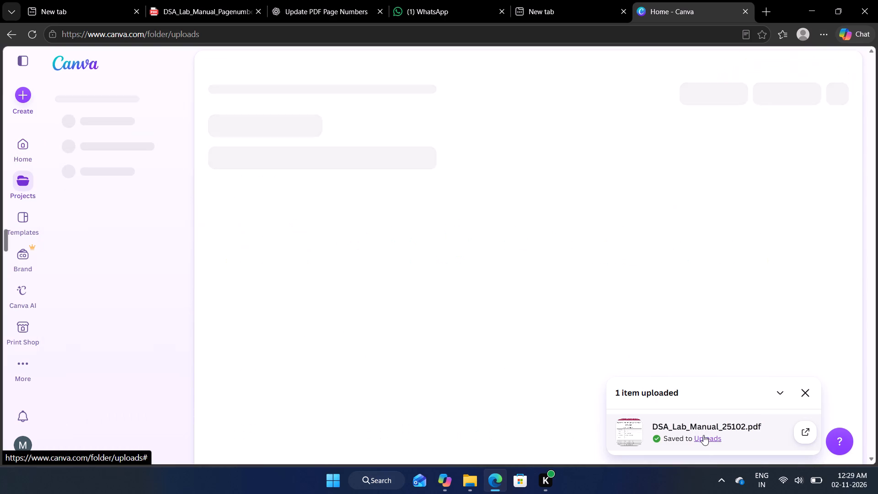
{"action": "left_click", "coordinate": [811, 429]}
{"action": "left_click", "coordinate": [811, 429]}
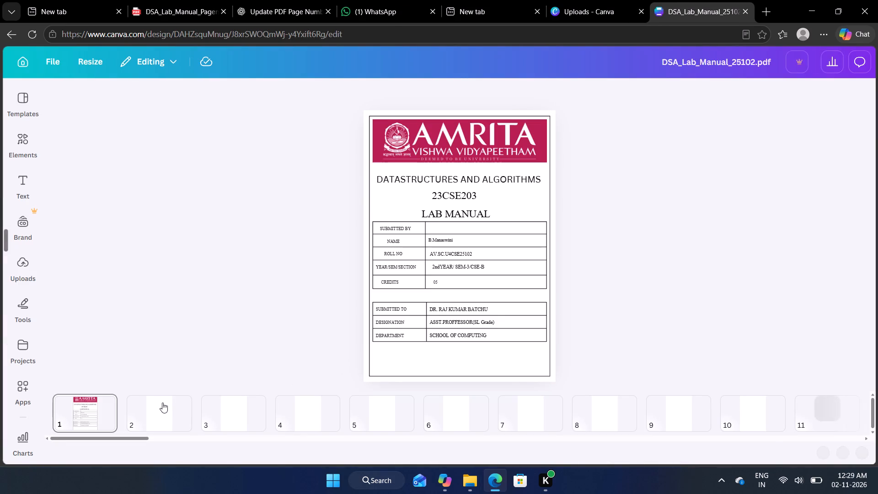
Examine the contents table on pages 2 and 3 and the LAB-1 page with its footer on page 4.
{"action": "left_click", "coordinate": [159, 407]}
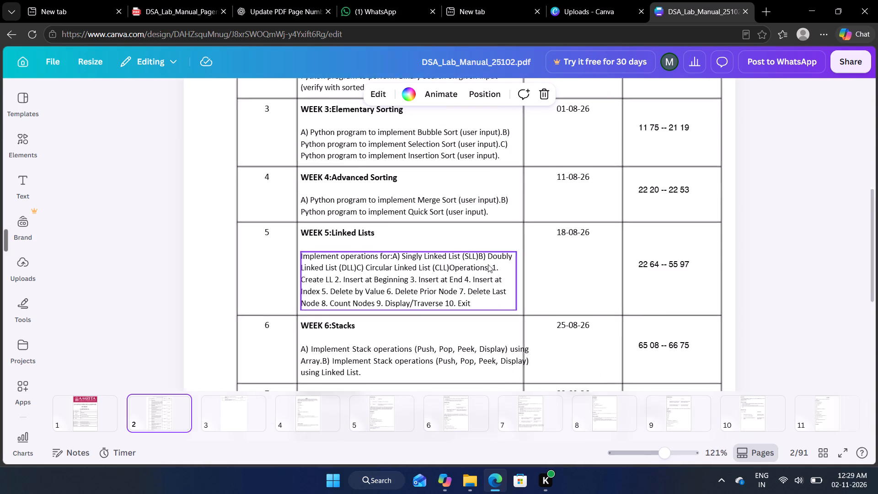
{"action": "scroll", "coordinate": [488, 264], "scroll_direction": "up", "scroll_amount": 5}
{"action": "scroll", "coordinate": [488, 264], "scroll_direction": "down", "scroll_amount": 7}
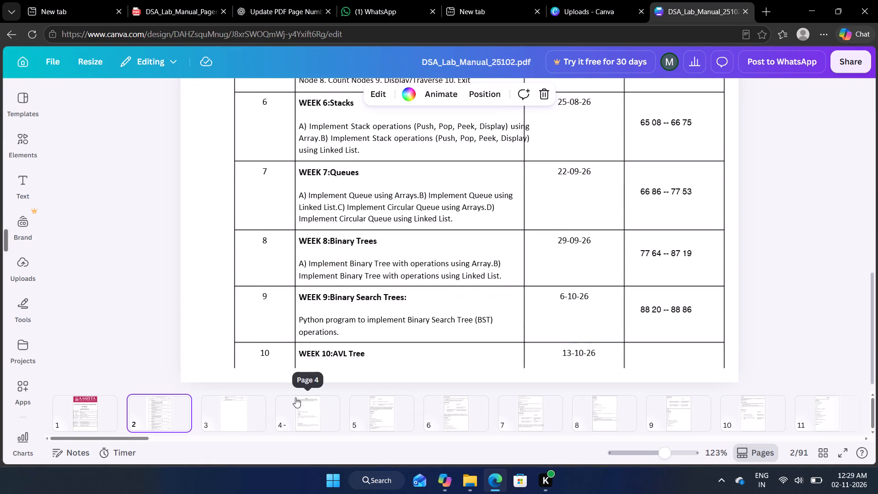
{"action": "left_click", "coordinate": [236, 423]}
{"action": "scroll", "coordinate": [391, 241], "scroll_direction": "up", "scroll_amount": 7}
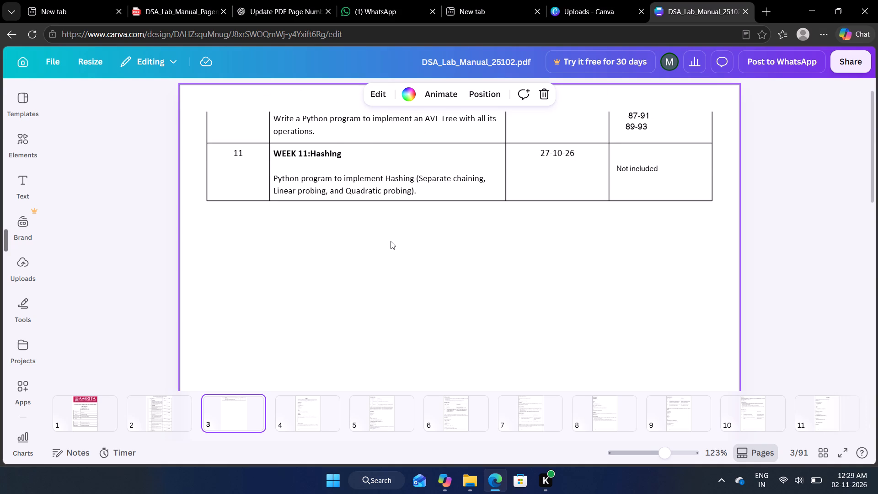
{"action": "left_click", "coordinate": [314, 406]}
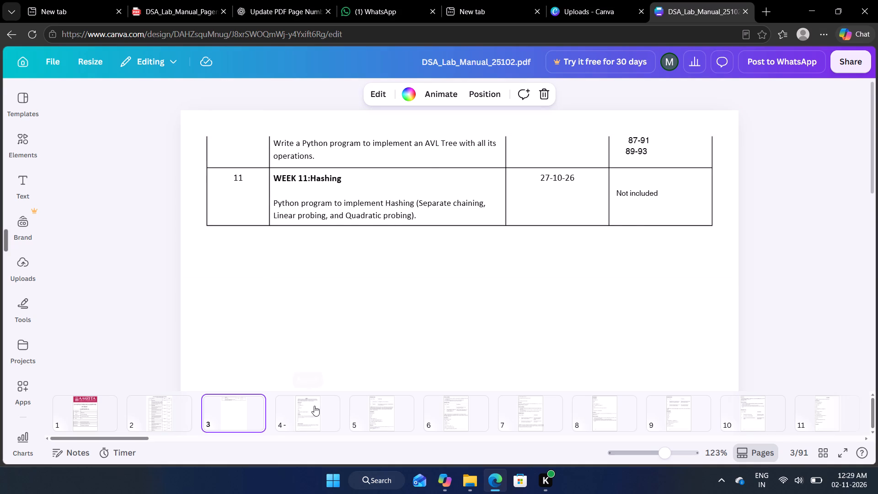
{"action": "scroll", "coordinate": [418, 270], "scroll_direction": "down", "scroll_amount": 9}
{"action": "scroll", "coordinate": [418, 270], "scroll_direction": "up", "scroll_amount": 2}
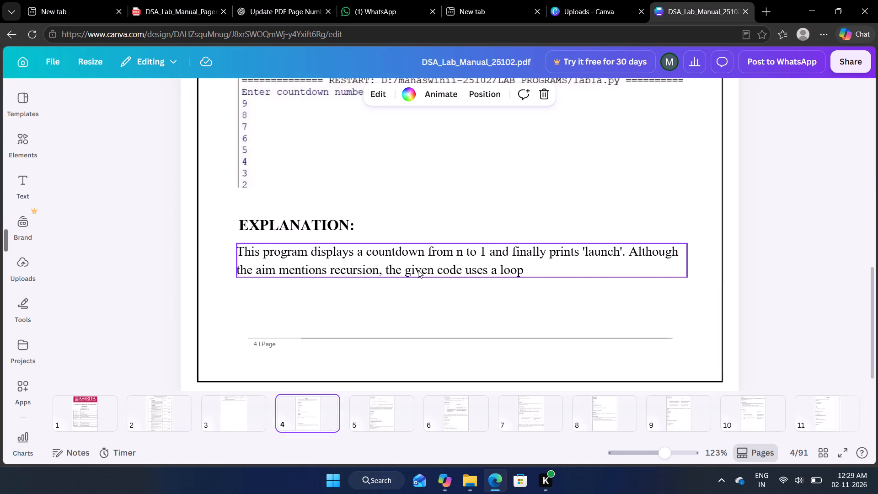
{"action": "scroll", "coordinate": [418, 270], "scroll_direction": "up", "scroll_amount": 4}
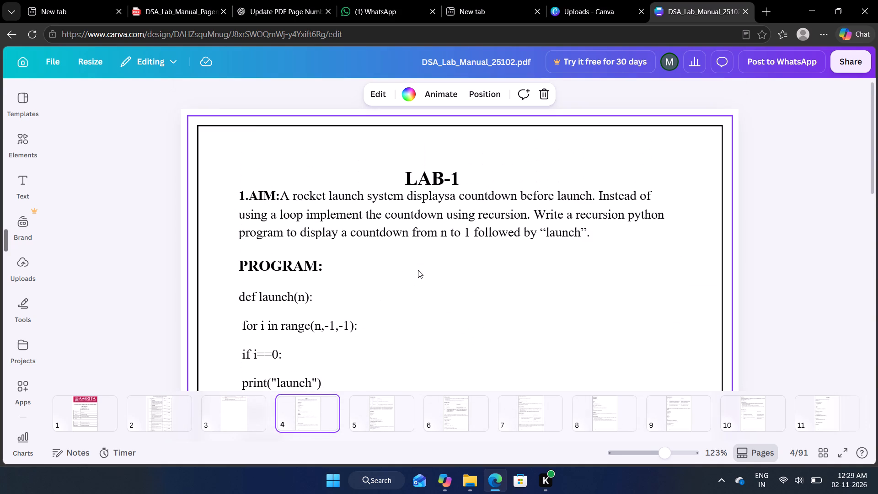
{"action": "scroll", "coordinate": [418, 270], "scroll_direction": "down", "scroll_amount": 7}
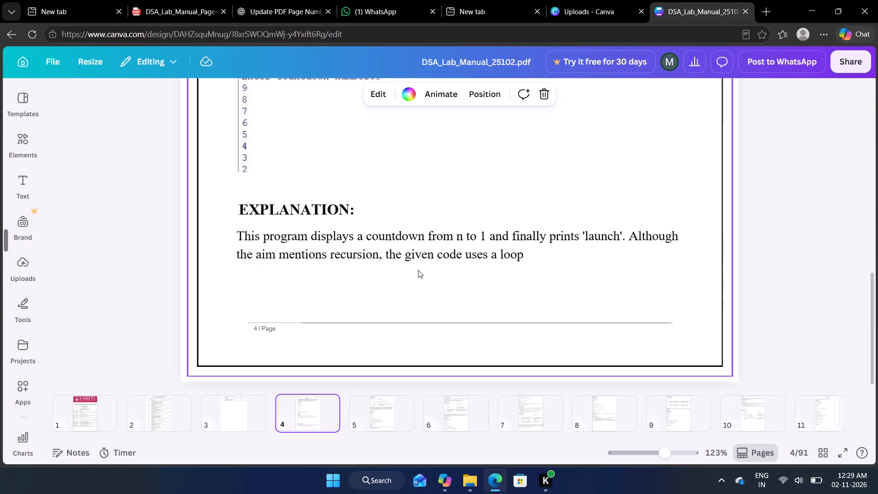
{"action": "scroll", "coordinate": [418, 270], "scroll_direction": "down", "scroll_amount": 2}
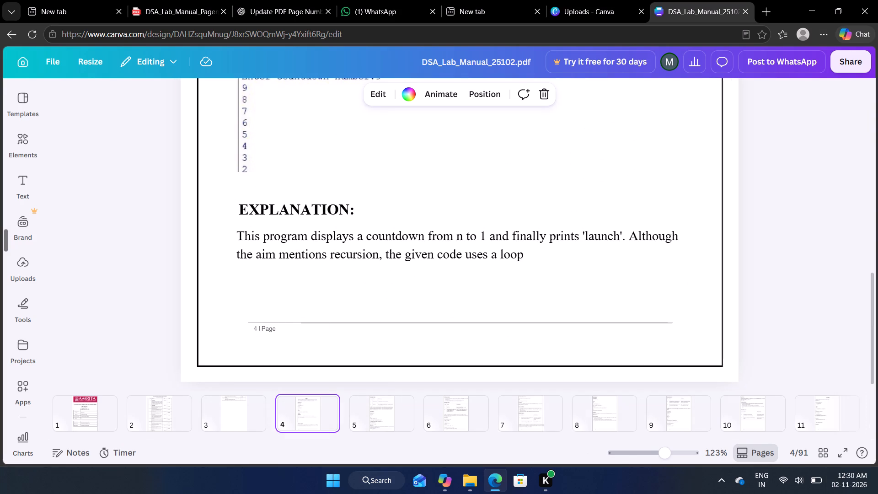
Review the Page no column of the contents table again on pages 2 and 3.
{"action": "left_click", "coordinate": [171, 422]}
{"action": "scroll", "coordinate": [445, 280], "scroll_direction": "up", "scroll_amount": 5}
{"action": "scroll", "coordinate": [445, 280], "scroll_direction": "down", "scroll_amount": 8}
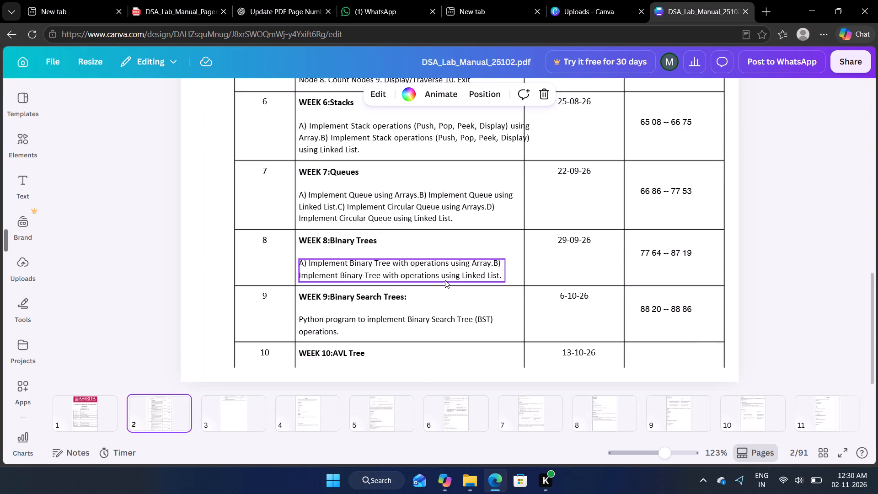
{"action": "scroll", "coordinate": [445, 280], "scroll_direction": "down", "scroll_amount": 3}
{"action": "left_click", "coordinate": [236, 412]}
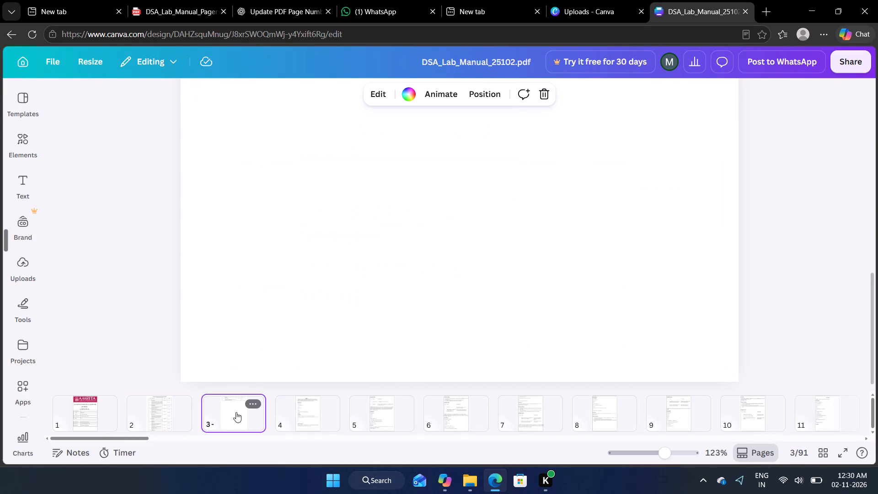
{"action": "scroll", "coordinate": [565, 221], "scroll_direction": "up", "scroll_amount": 8}
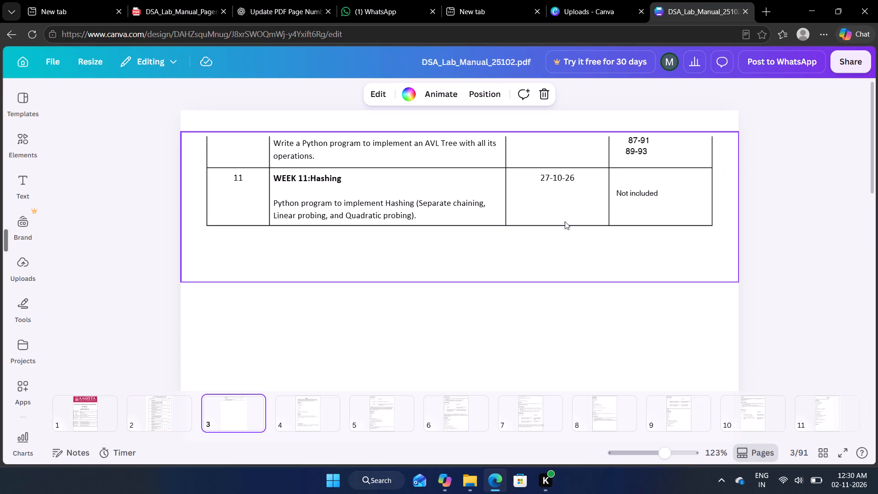
On page 2, change the Week 1 page range to 4 -- 11 and resize its text box so it fits on one line.
{"action": "left_click", "coordinate": [171, 410]}
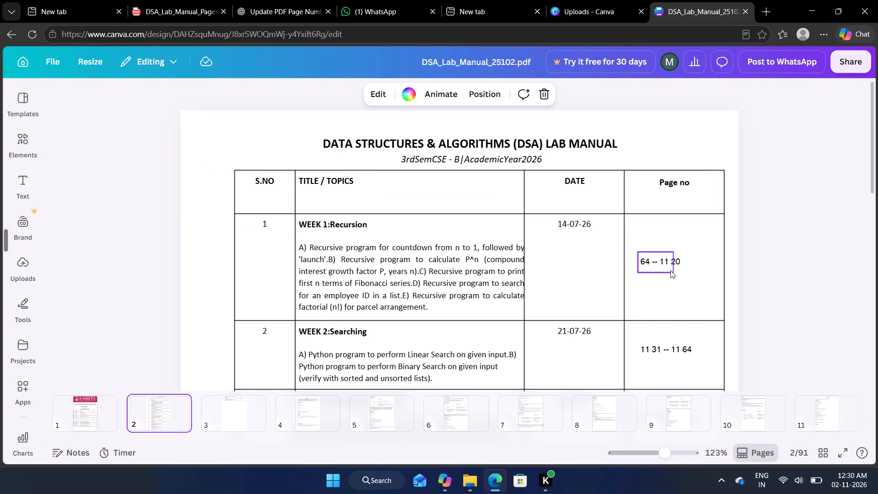
{"action": "scroll", "coordinate": [670, 270], "scroll_direction": "down", "scroll_amount": 1}
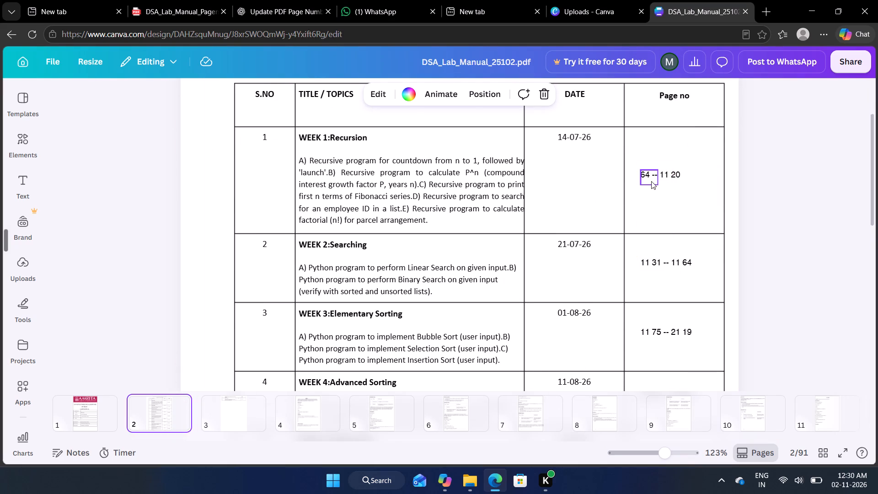
{"action": "left_click", "coordinate": [650, 181]}
{"action": "left_click", "coordinate": [644, 180]}
{"action": "left_click", "coordinate": [647, 179]}
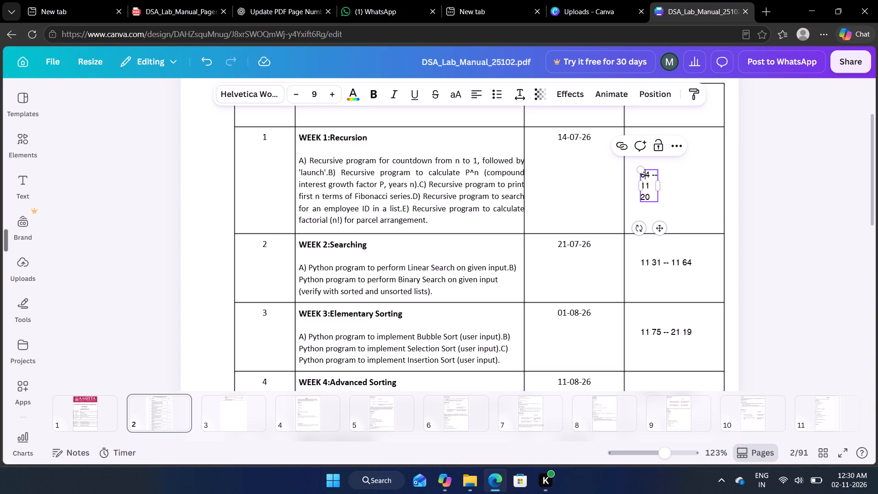
{"action": "key", "text": "BackSpace"}
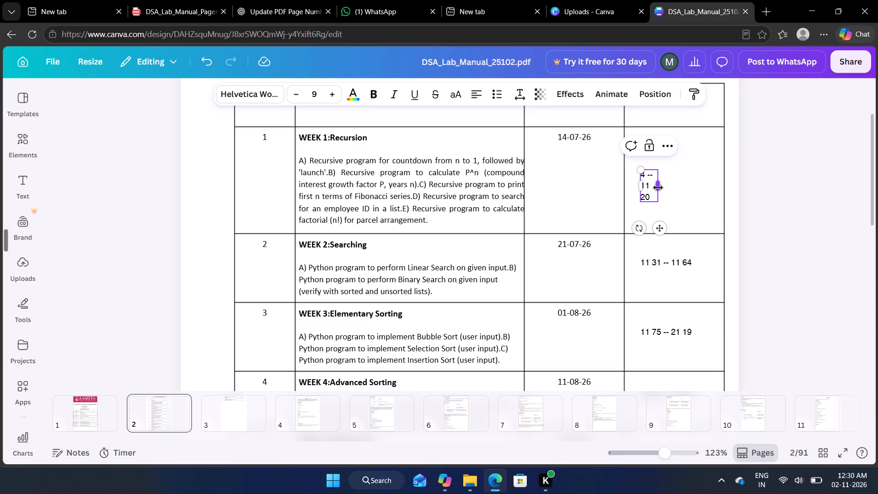
{"action": "left_click_drag", "start_coordinate": [658, 188], "coordinate": [692, 178]}
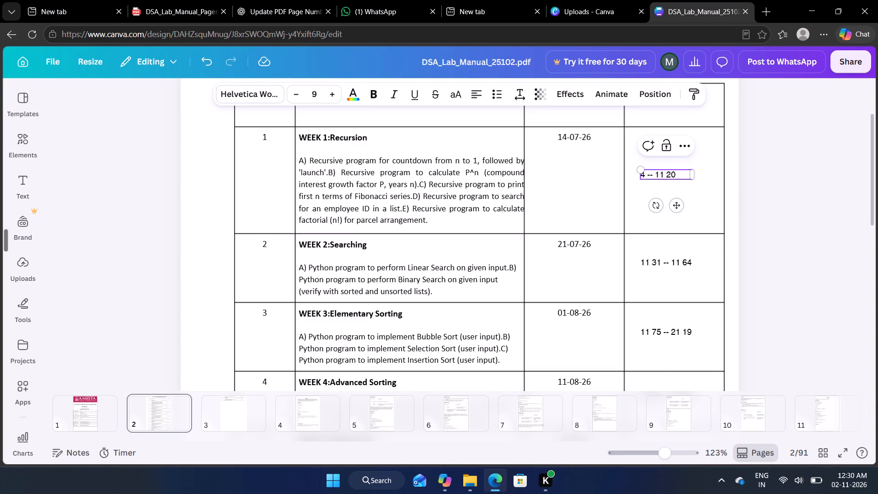
{"action": "left_click", "coordinate": [682, 174]}
{"action": "key", "text": "BackSpace"}
{"action": "key", "text": "BackSpace"}
{"action": "left_click_drag", "start_coordinate": [696, 174], "coordinate": [687, 174]}
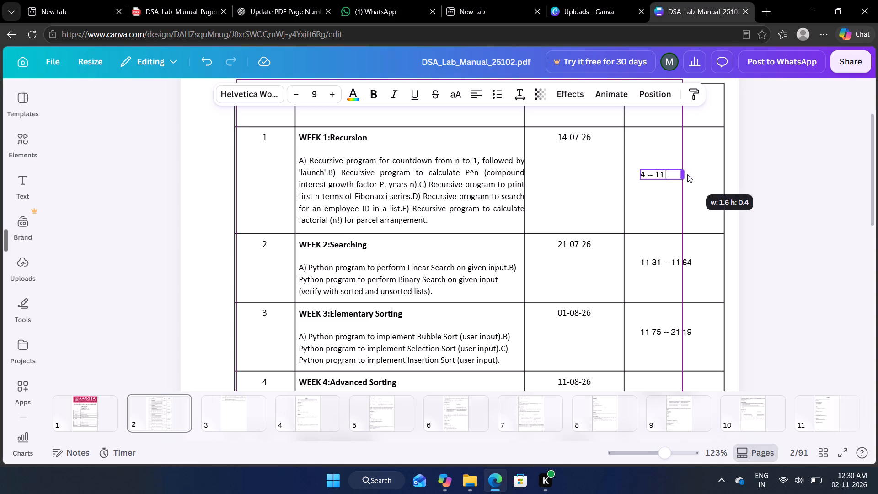
{"action": "left_click_drag", "start_coordinate": [687, 174], "coordinate": [681, 176]}
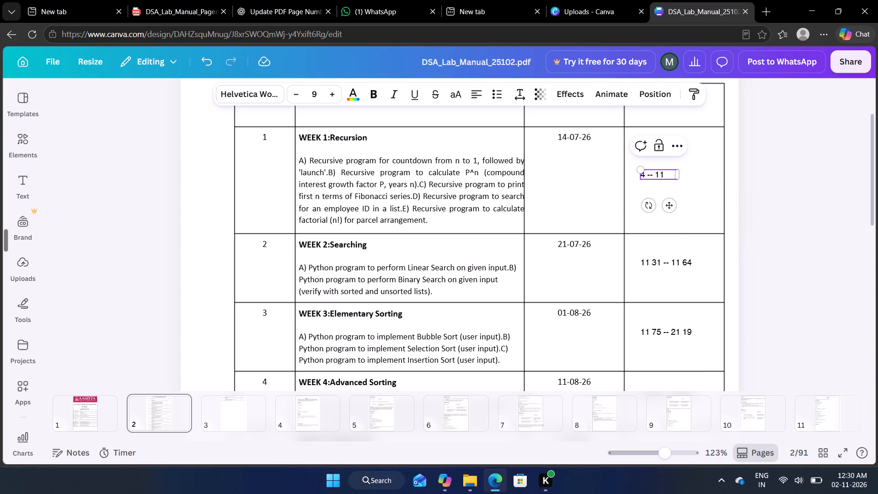
Replace the double dash in the Week 1 page range with a single hyphen and add a space before it.
{"action": "left_click", "coordinate": [653, 172]}
{"action": "key", "text": "BackSpace"}
{"action": "key", "text": "BackSpace"}
{"action": "key", "text": "shift+underscore"}
{"action": "key", "text": "BackSpace"}
{"action": "key", "text": "minus"}
{"action": "key", "text": "Left"}
{"action": "key", "text": "space"}
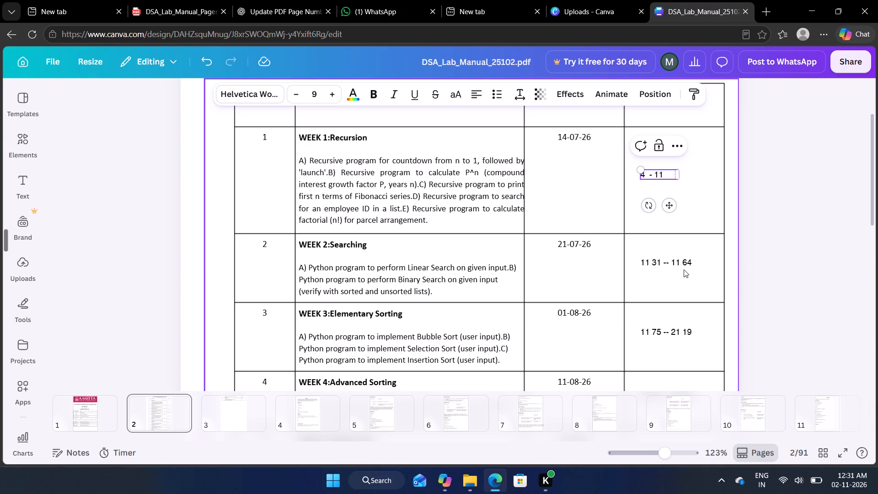
Review the remaining Page no entries of the contents table on pages 2 and 3 and the footer on page 4.
{"action": "scroll", "coordinate": [694, 266], "scroll_direction": "left", "scroll_amount": 1}
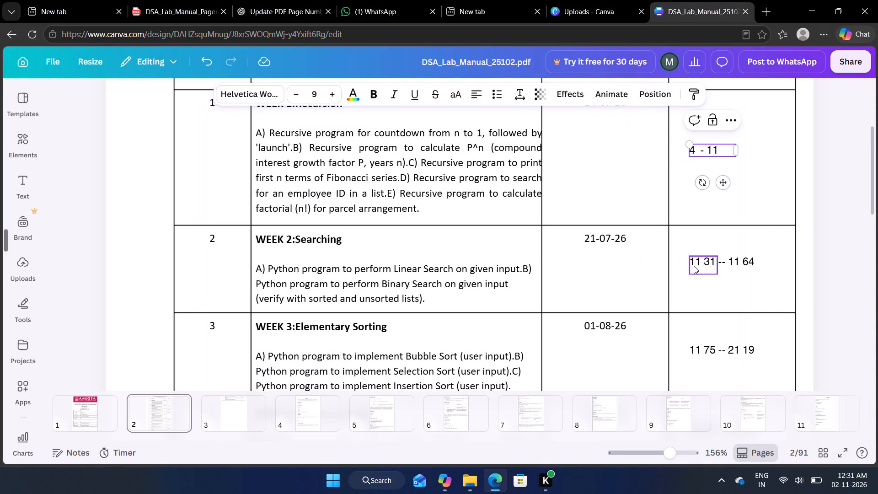
{"action": "scroll", "coordinate": [741, 284], "scroll_direction": "down", "scroll_amount": 5}
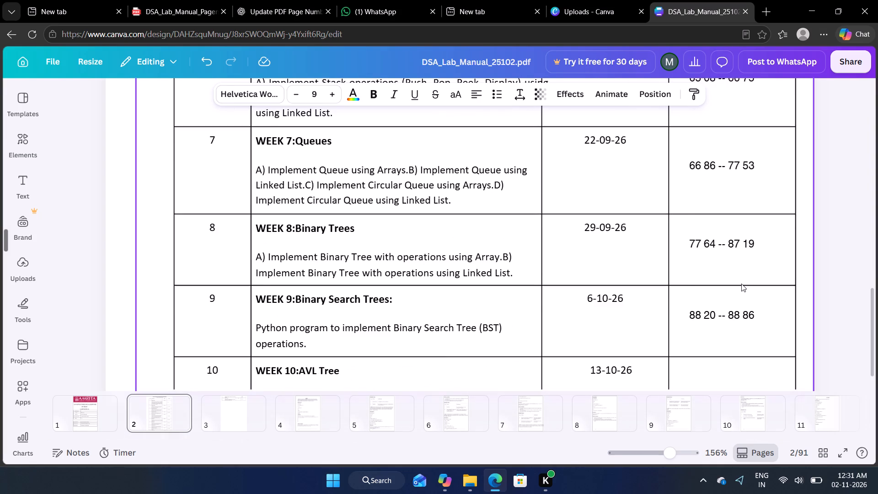
{"action": "scroll", "coordinate": [741, 284], "scroll_direction": "down", "scroll_amount": 3}
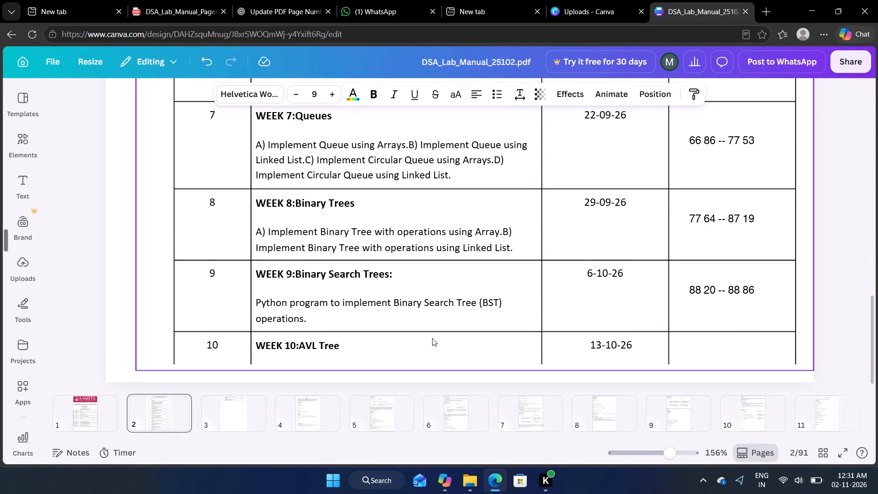
{"action": "left_click", "coordinate": [329, 425]}
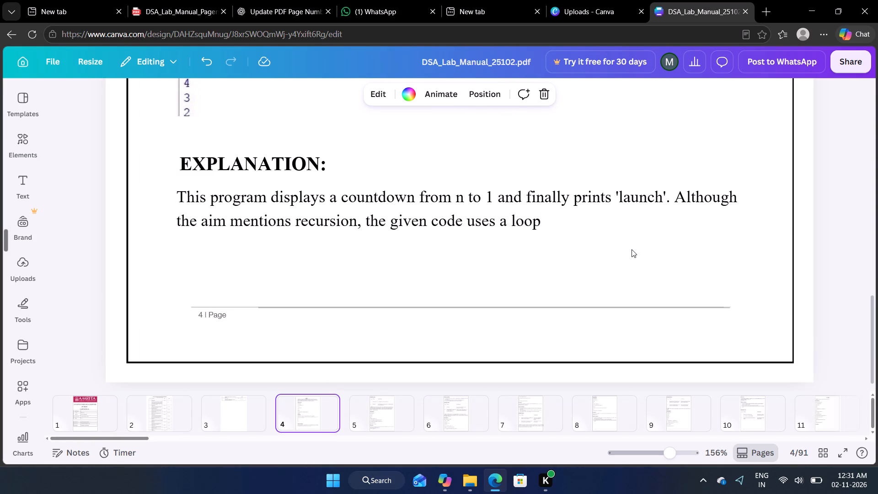
{"action": "scroll", "coordinate": [632, 249], "scroll_direction": "up", "scroll_amount": 6}
{"action": "left_click", "coordinate": [257, 412]}
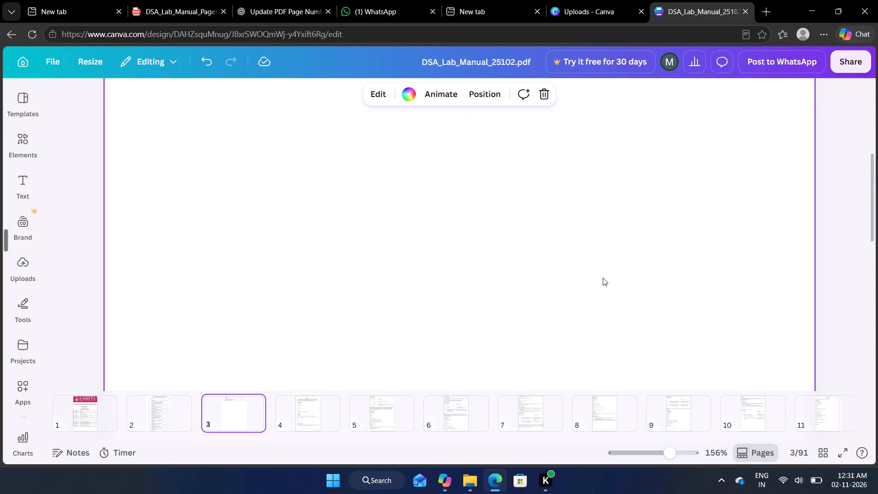
{"action": "scroll", "coordinate": [603, 278], "scroll_direction": "up", "scroll_amount": 7}
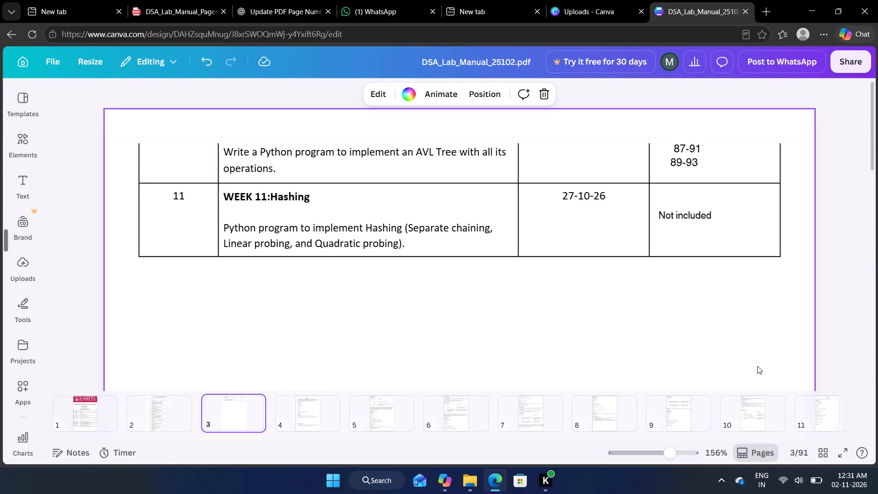
Check the footer page number on the manual's last page.
{"action": "scroll", "coordinate": [779, 414], "scroll_direction": "left", "scroll_amount": 16}
{"action": "scroll", "coordinate": [779, 414], "scroll_direction": "left", "scroll_amount": 20}
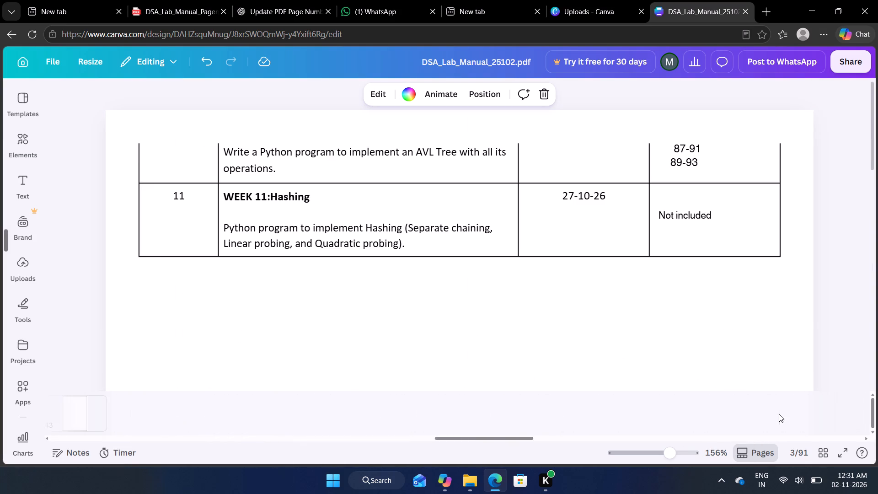
{"action": "scroll", "coordinate": [779, 414], "scroll_direction": "left", "scroll_amount": 20}
{"action": "scroll", "coordinate": [779, 414], "scroll_direction": "left", "scroll_amount": 3}
{"action": "left_click", "coordinate": [759, 412]}
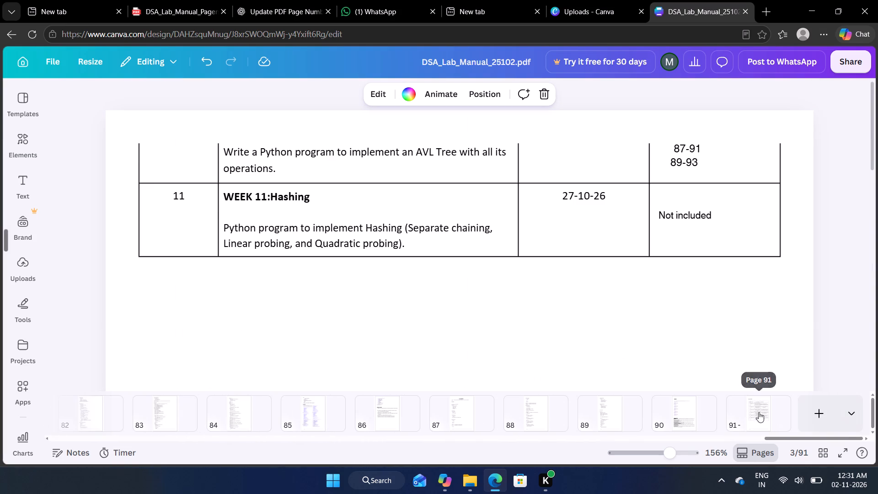
{"action": "scroll", "coordinate": [666, 293], "scroll_direction": "down", "scroll_amount": 8}
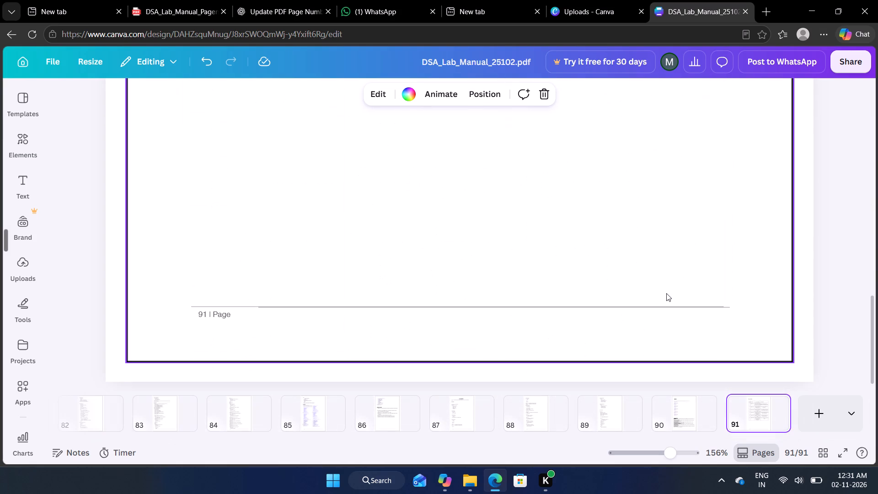
{"action": "scroll", "coordinate": [666, 293], "scroll_direction": "down", "scroll_amount": 2}
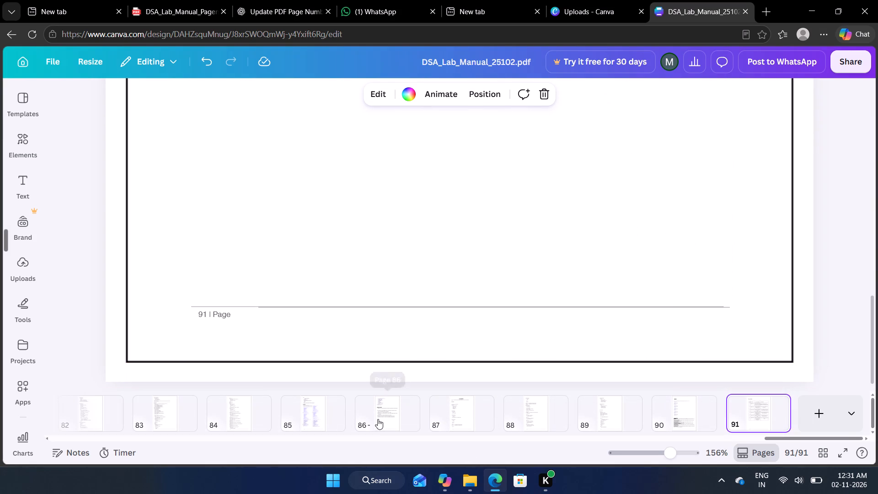
{"action": "scroll", "coordinate": [378, 419], "scroll_direction": "right", "scroll_amount": 20}
{"action": "scroll", "coordinate": [378, 419], "scroll_direction": "right", "scroll_amount": 5}
{"action": "scroll", "coordinate": [378, 419], "scroll_direction": "right", "scroll_amount": 18}
{"action": "scroll", "coordinate": [378, 419], "scroll_direction": "right", "scroll_amount": 16}
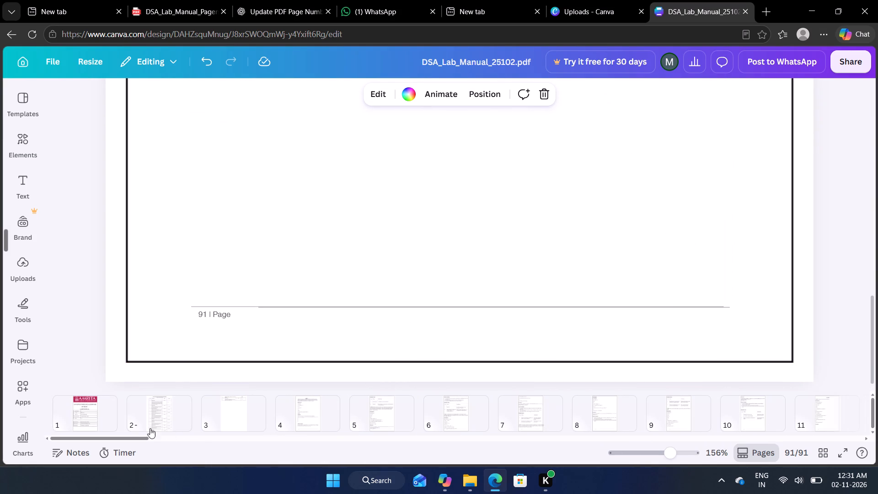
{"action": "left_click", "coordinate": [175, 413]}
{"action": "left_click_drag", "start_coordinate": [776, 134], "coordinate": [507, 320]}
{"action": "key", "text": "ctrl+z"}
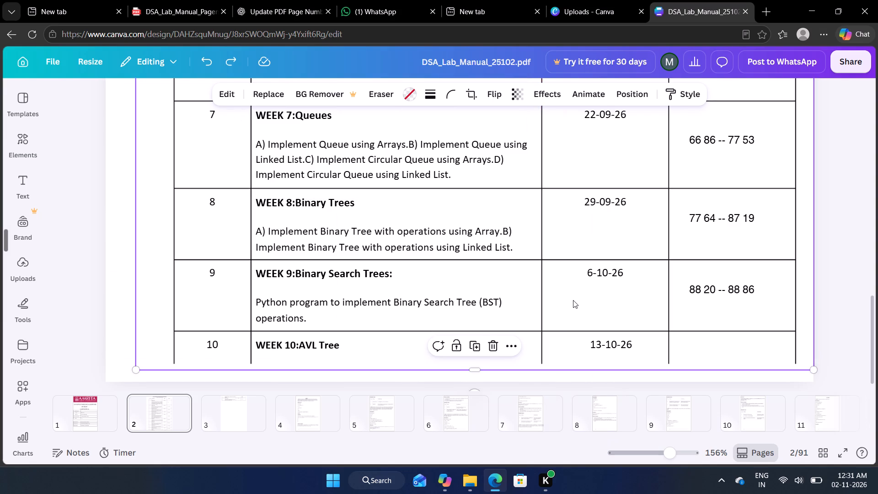
On page 3, delete the extra 89-93 page range from the Week 10 AVL Tree row of the contents table.
{"action": "left_click", "coordinate": [236, 420]}
{"action": "scroll", "coordinate": [606, 236], "scroll_direction": "up", "scroll_amount": 8}
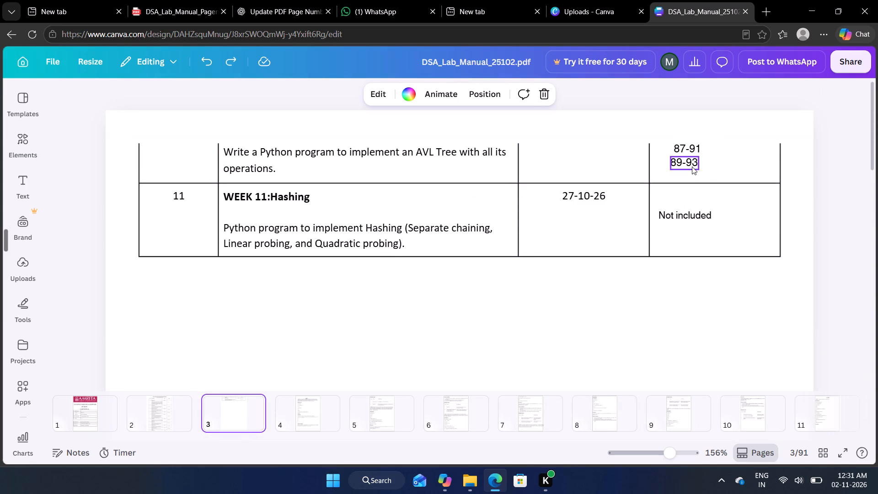
{"action": "left_click", "coordinate": [692, 166]}
{"action": "key", "text": "BackSpace"}
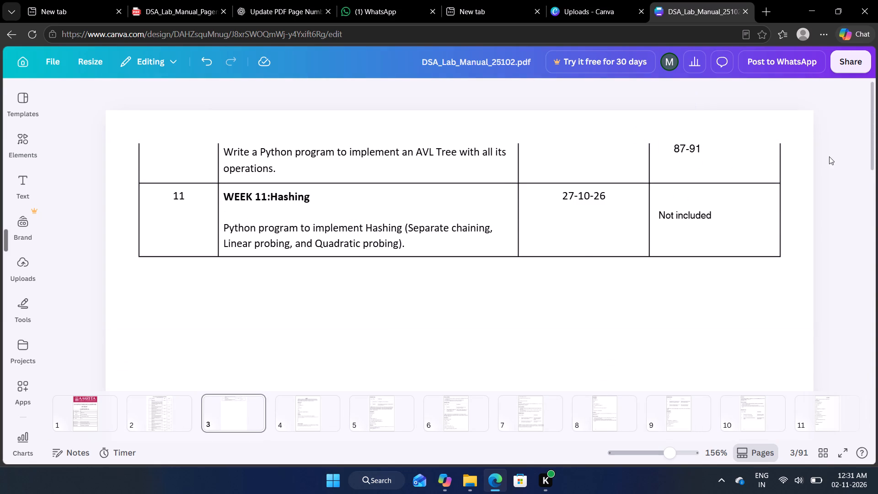
{"action": "left_click", "coordinate": [181, 397]}
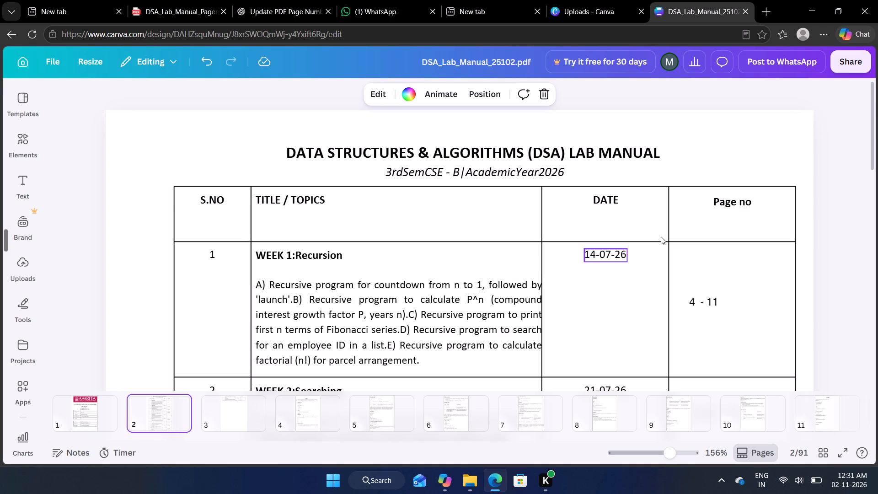
{"action": "scroll", "coordinate": [739, 280], "scroll_direction": "down", "scroll_amount": 3}
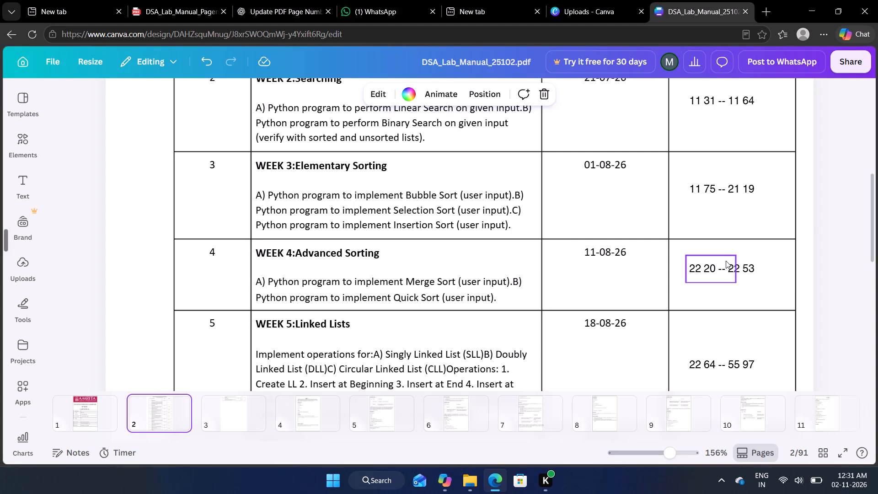
{"action": "scroll", "coordinate": [760, 168], "scroll_direction": "up", "scroll_amount": 2}
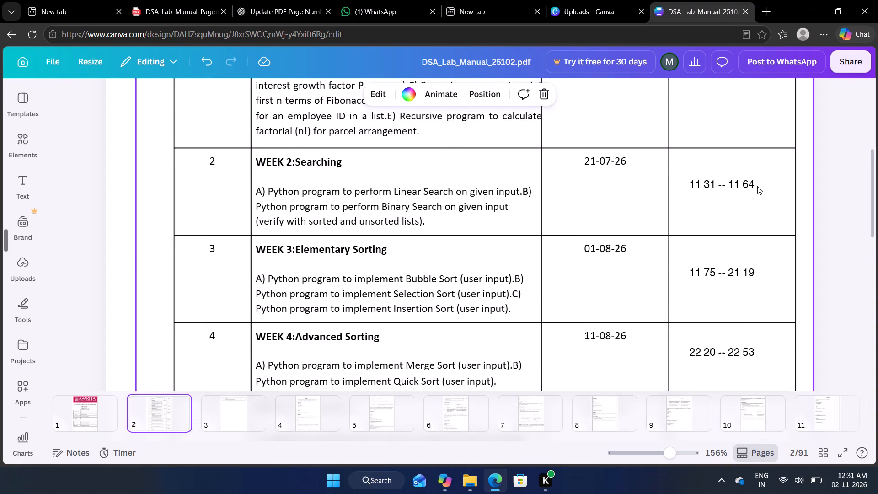
{"action": "scroll", "coordinate": [757, 186], "scroll_direction": "up", "scroll_amount": 1}
{"action": "scroll", "coordinate": [754, 175], "scroll_direction": "down", "scroll_amount": 1}
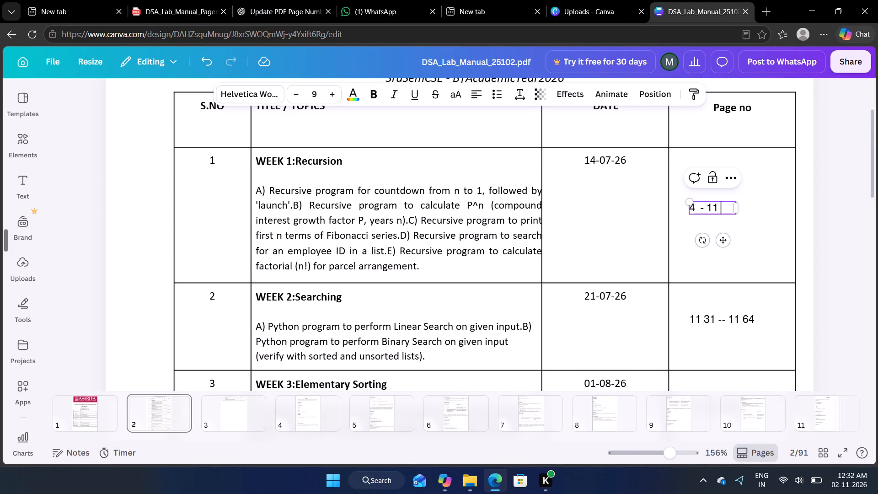
{"action": "key", "text": "BackSpace"}
{"action": "key", "text": "0"}
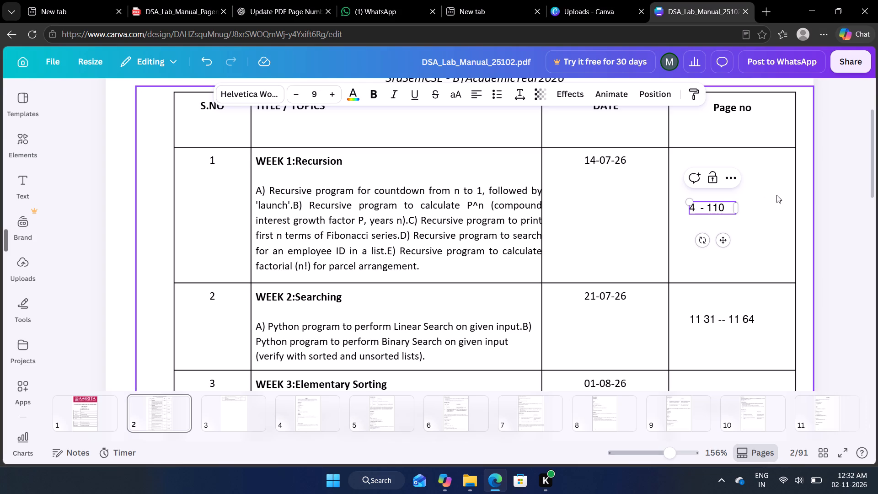
{"action": "key", "text": "BackSpace"}
{"action": "key", "text": "BackSpace"}
{"action": "key", "text": "0"}
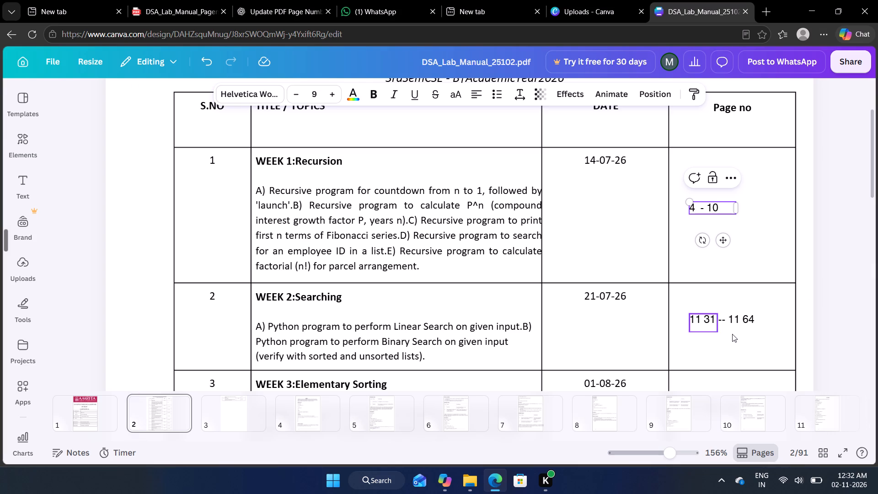
Browse the lab pages from page 14 onward and inspect the singly linked list output on page 32.
{"action": "left_click", "coordinate": [716, 322]}
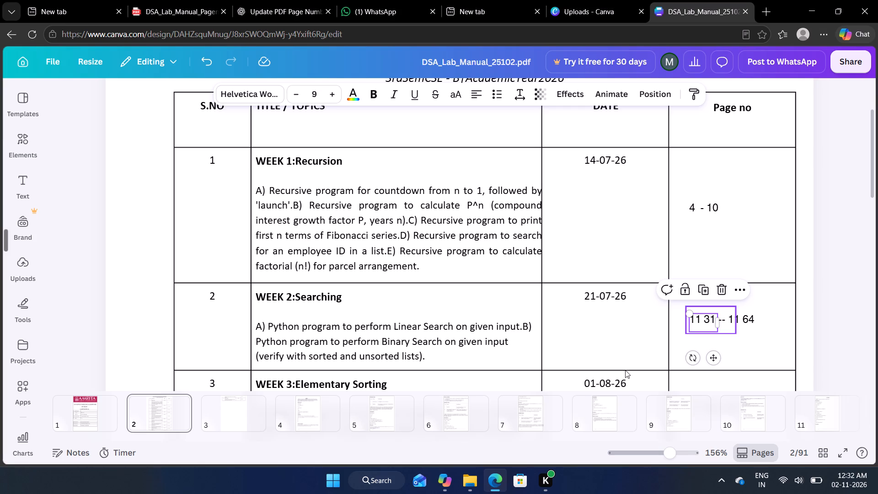
{"action": "scroll", "coordinate": [620, 430], "scroll_direction": "left", "scroll_amount": 10}
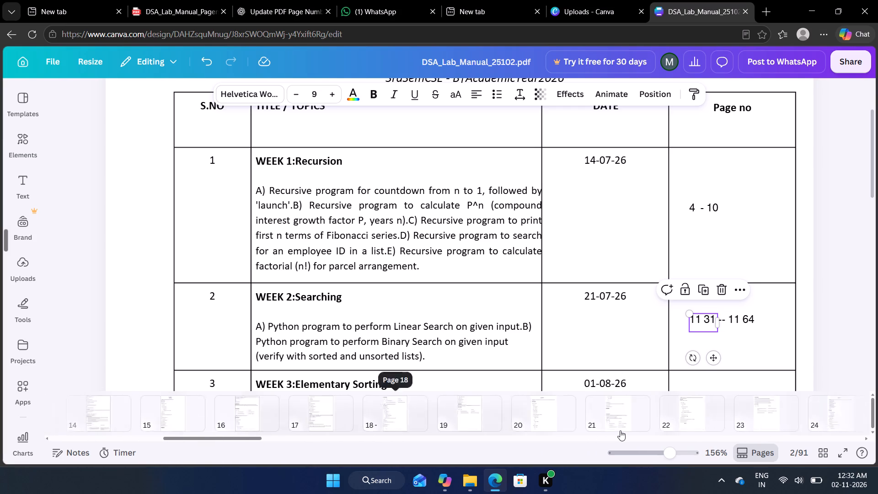
{"action": "scroll", "coordinate": [620, 430], "scroll_direction": "left", "scroll_amount": 1}
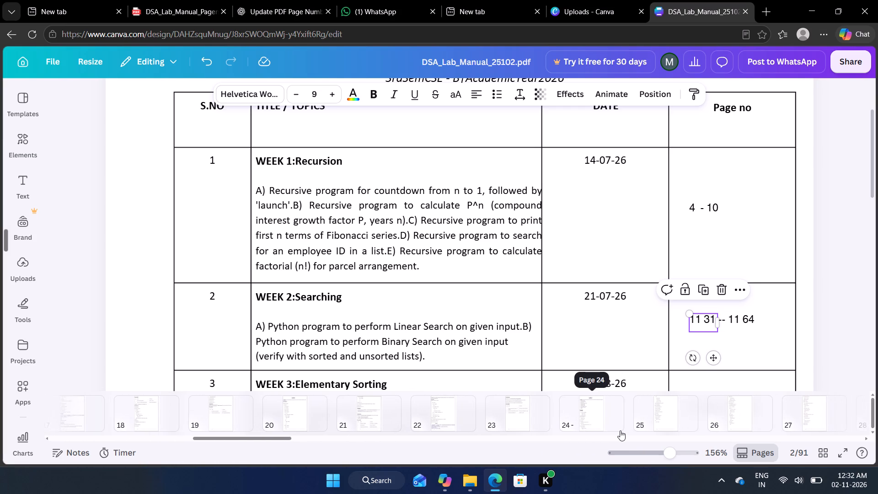
{"action": "scroll", "coordinate": [597, 430], "scroll_direction": "left", "scroll_amount": 2}
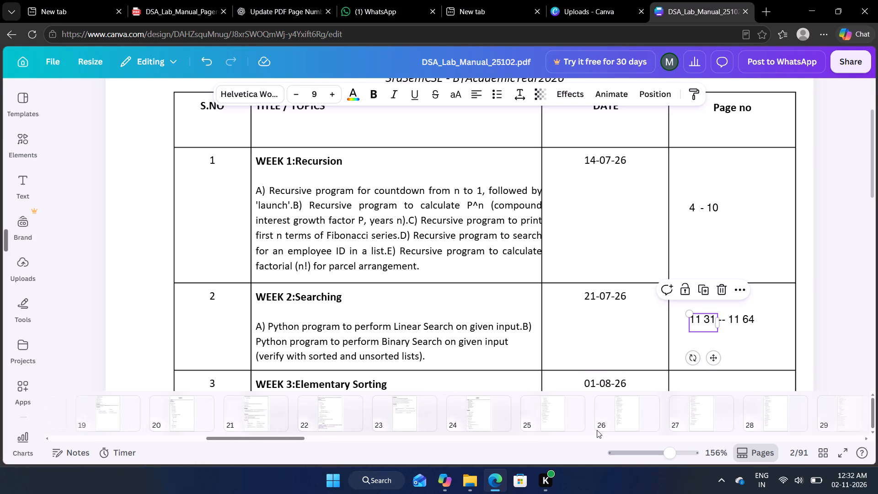
{"action": "scroll", "coordinate": [597, 430], "scroll_direction": "left", "scroll_amount": 5}
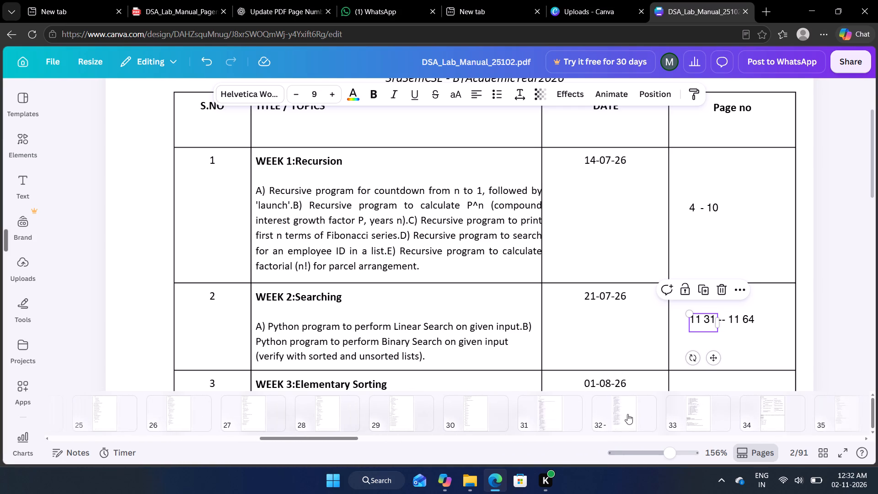
{"action": "left_click", "coordinate": [616, 418]}
{"action": "scroll", "coordinate": [629, 285], "scroll_direction": "up", "scroll_amount": 5}
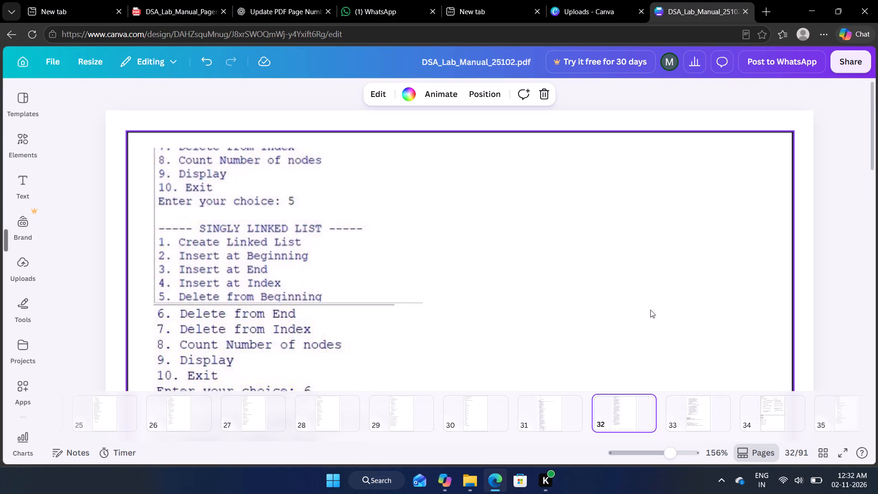
On page 33, move the "Explanation:" heading up slightly so that it sits above the line crossing it.
{"action": "left_click", "coordinate": [678, 398]}
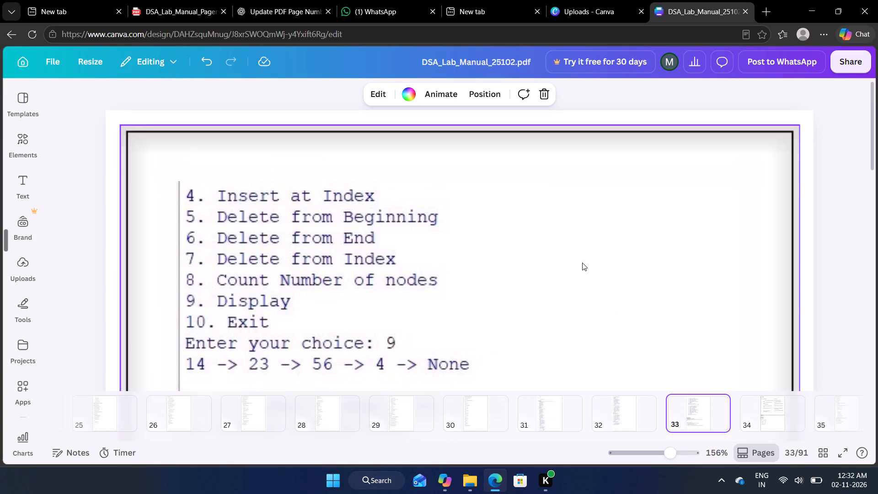
{"action": "scroll", "coordinate": [582, 263], "scroll_direction": "down", "scroll_amount": 6}
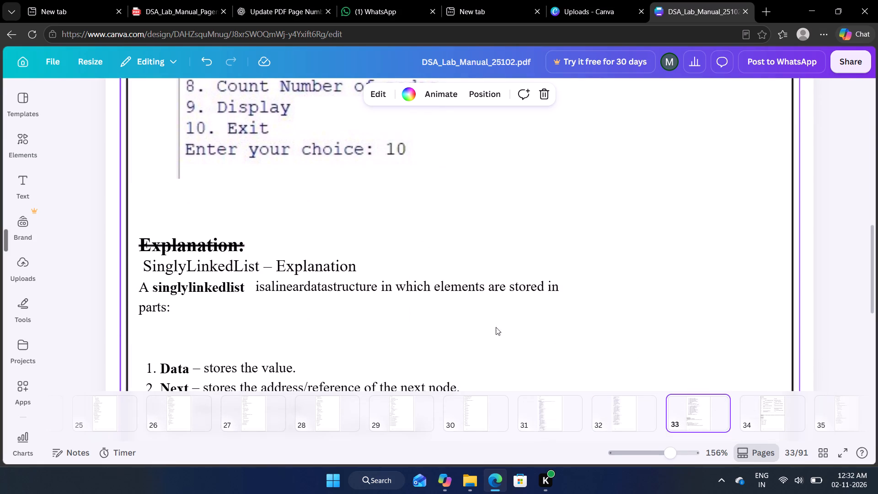
{"action": "left_click_drag", "start_coordinate": [241, 250], "coordinate": [241, 239]}
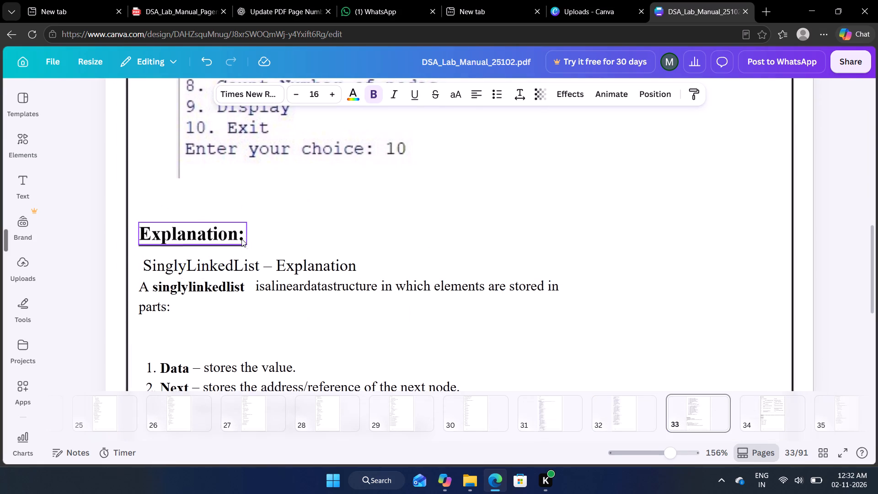
Browse the lab pages to check on which pages Lab-2 and Lab-3 begin.
{"action": "left_click", "coordinate": [762, 418]}
{"action": "scroll", "coordinate": [762, 418], "scroll_direction": "left", "scroll_amount": 3}
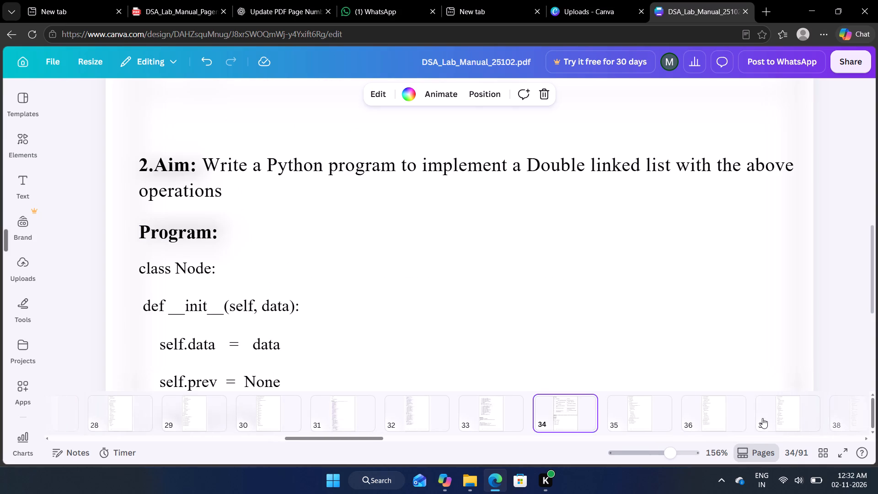
{"action": "scroll", "coordinate": [762, 418], "scroll_direction": "left", "scroll_amount": 1}
{"action": "scroll", "coordinate": [709, 417], "scroll_direction": "left", "scroll_amount": 6}
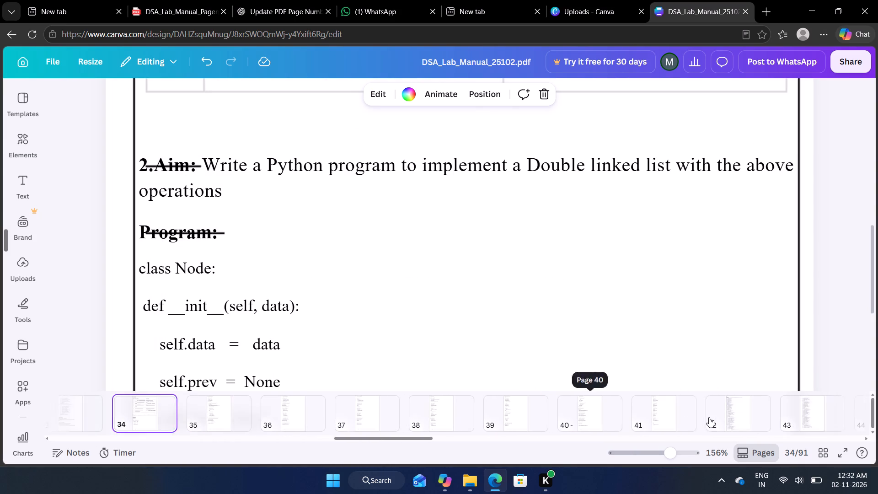
{"action": "scroll", "coordinate": [709, 417], "scroll_direction": "left", "scroll_amount": 1}
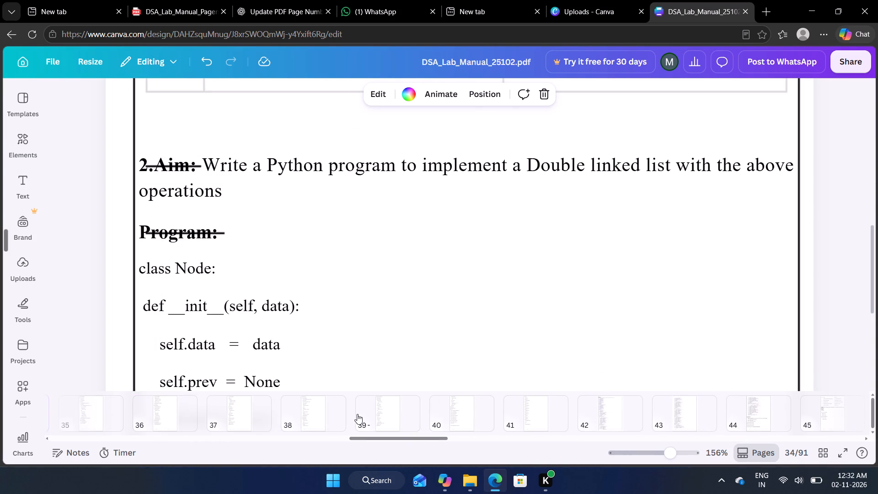
{"action": "scroll", "coordinate": [286, 417], "scroll_direction": "right", "scroll_amount": 20}
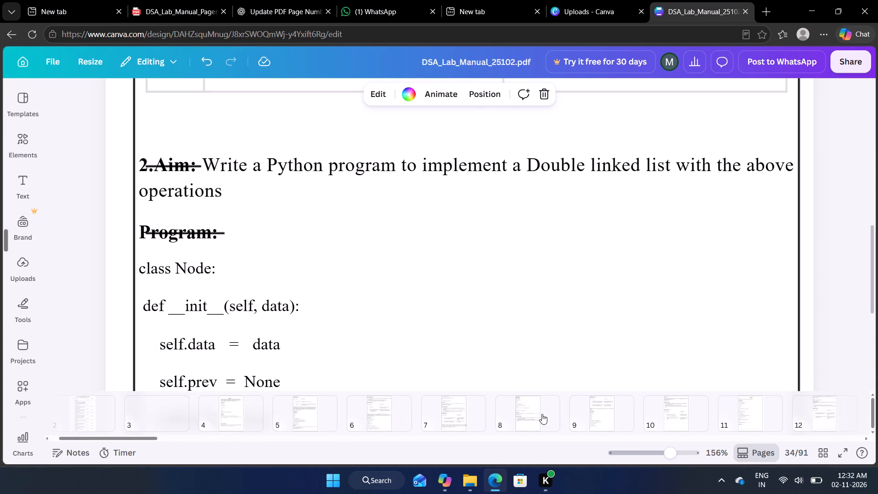
{"action": "scroll", "coordinate": [542, 414], "scroll_direction": "left", "scroll_amount": 10}
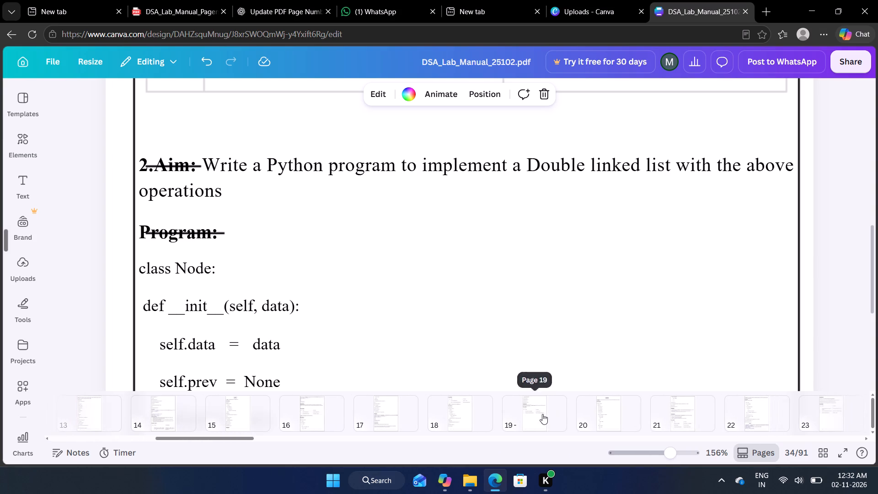
{"action": "left_click", "coordinate": [602, 404]}
{"action": "scroll", "coordinate": [602, 404], "scroll_direction": "up", "scroll_amount": 4}
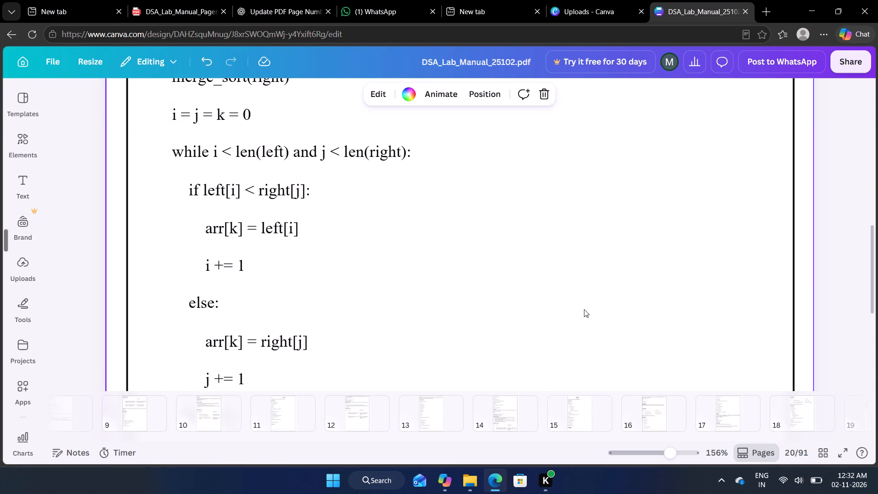
{"action": "scroll", "coordinate": [576, 292], "scroll_direction": "up", "scroll_amount": 8}
{"action": "left_click", "coordinate": [369, 412]}
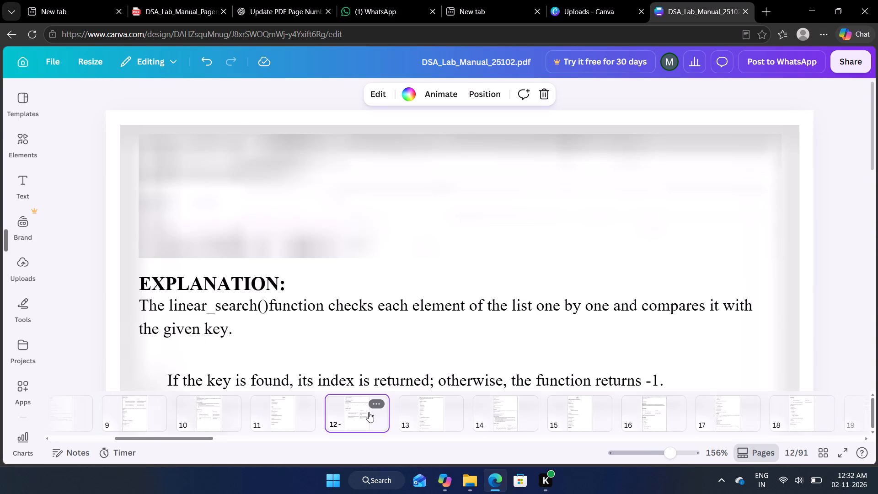
{"action": "left_click", "coordinate": [294, 412]}
{"action": "scroll", "coordinate": [294, 412], "scroll_direction": "right", "scroll_amount": 10}
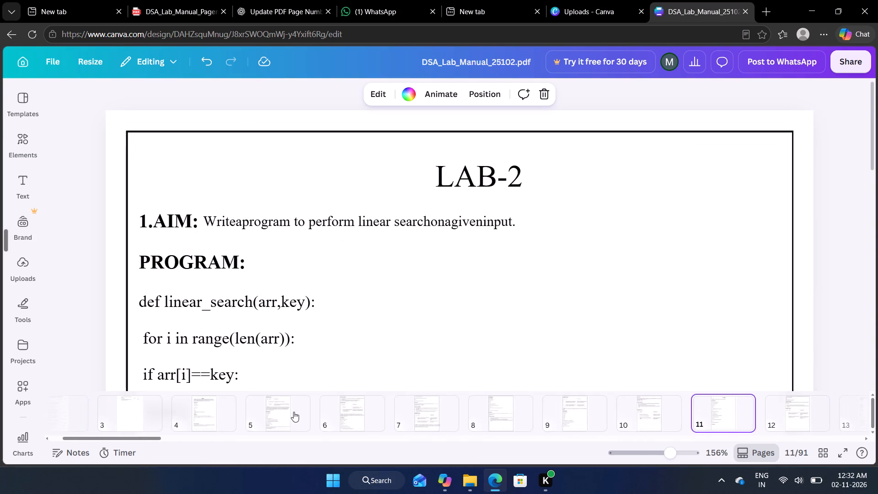
{"action": "scroll", "coordinate": [294, 412], "scroll_direction": "right", "scroll_amount": 4}
{"action": "scroll", "coordinate": [294, 412], "scroll_direction": "left", "scroll_amount": 9}
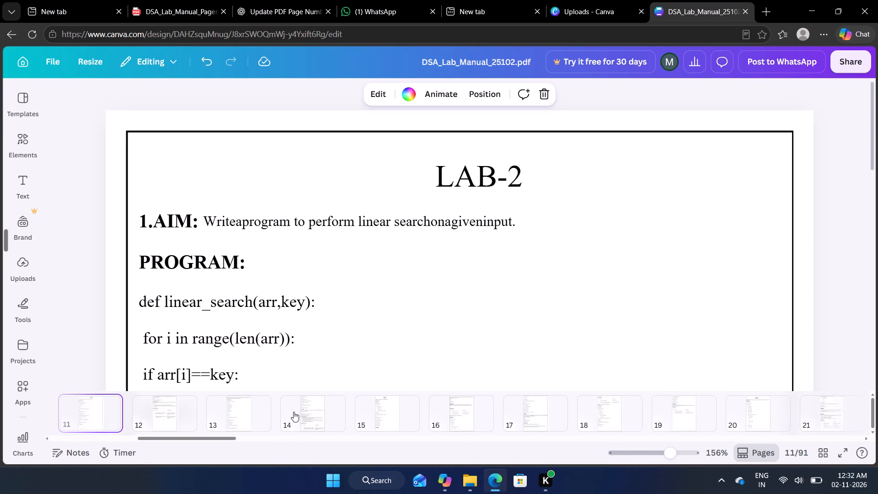
{"action": "left_click", "coordinate": [384, 403]}
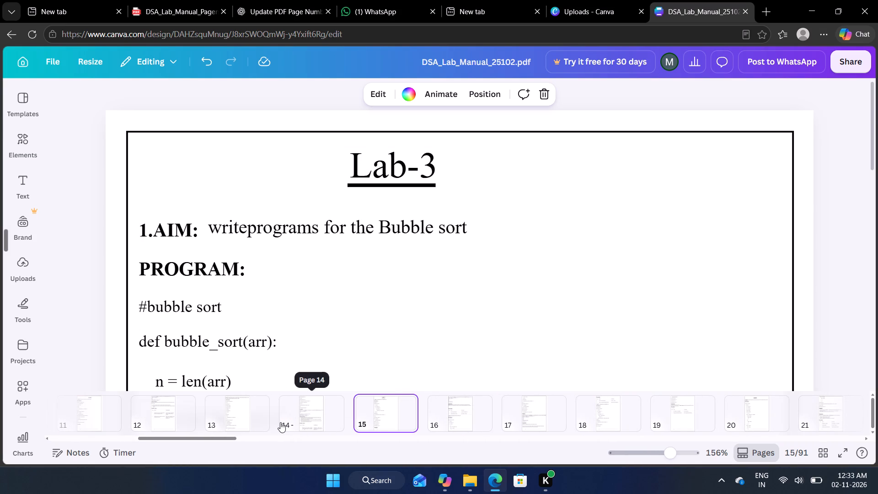
{"action": "scroll", "coordinate": [280, 422], "scroll_direction": "right", "scroll_amount": 20}
{"action": "scroll", "coordinate": [280, 422], "scroll_direction": "right", "scroll_amount": 2}
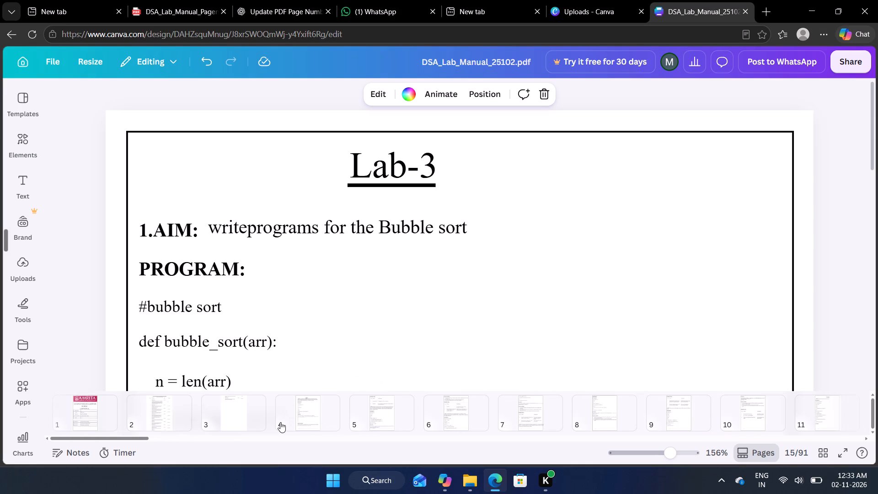
Delete the old page range from the Week 2 Searching row of the contents table on page 2.
{"action": "left_click", "coordinate": [140, 417]}
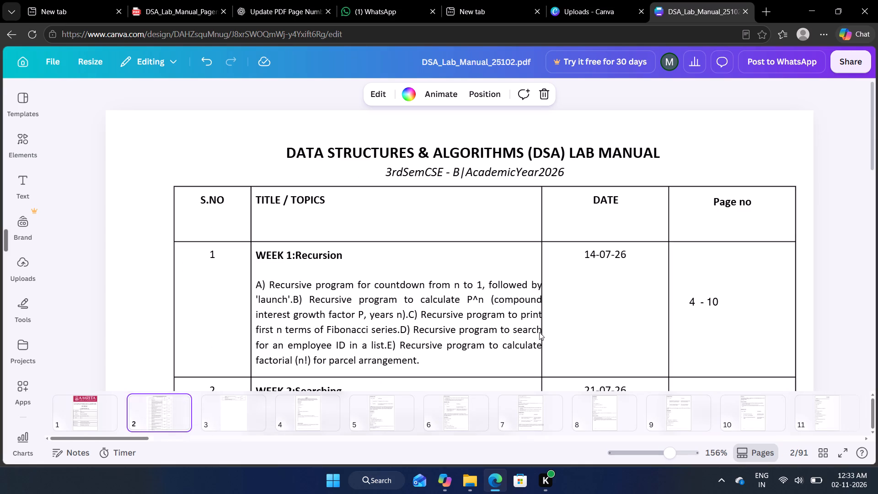
{"action": "scroll", "coordinate": [707, 351], "scroll_direction": "down", "scroll_amount": 1}
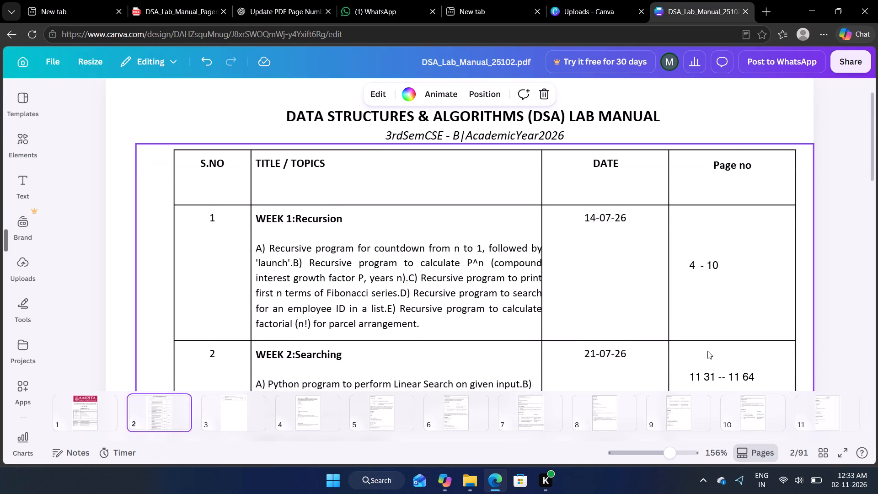
{"action": "scroll", "coordinate": [707, 351], "scroll_direction": "down", "scroll_amount": 4}
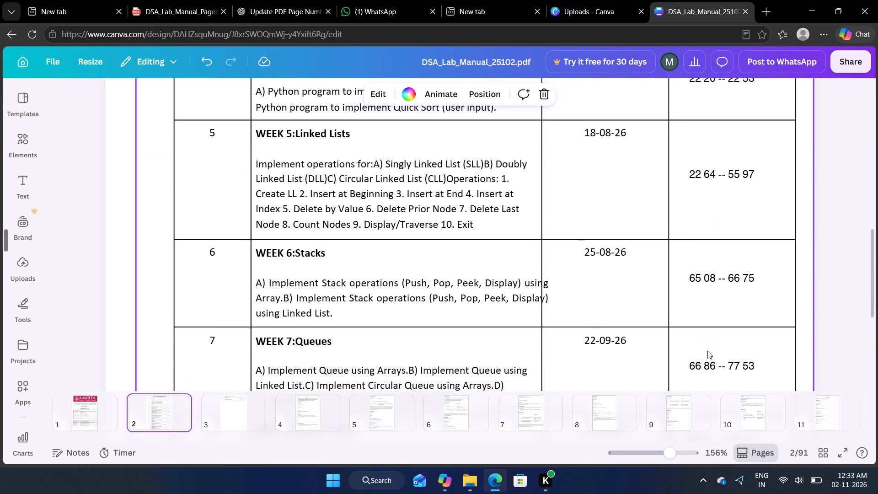
{"action": "scroll", "coordinate": [707, 351], "scroll_direction": "down", "scroll_amount": 2}
{"action": "scroll", "coordinate": [707, 351], "scroll_direction": "up", "scroll_amount": 4}
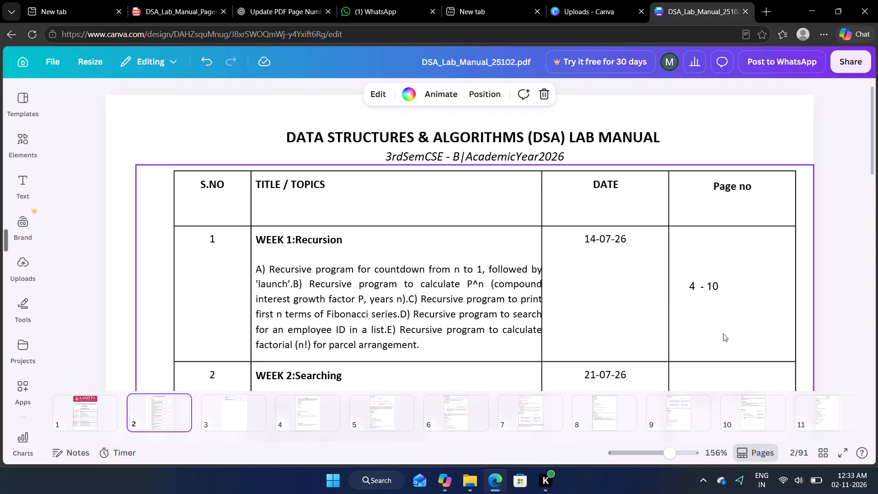
{"action": "scroll", "coordinate": [723, 333], "scroll_direction": "down", "scroll_amount": 2}
{"action": "left_click", "coordinate": [719, 263]}
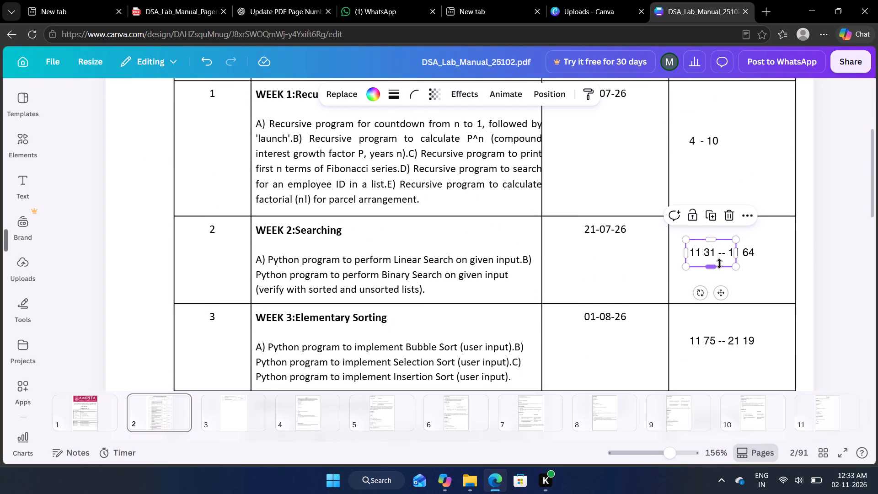
{"action": "key", "text": "BackSpace"}
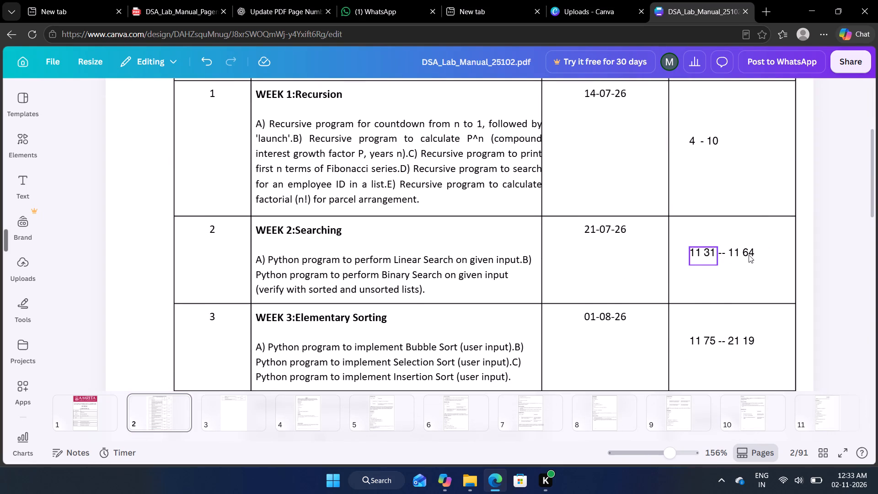
{"action": "left_click", "coordinate": [749, 255]}
{"action": "key", "text": "BackSpace"}
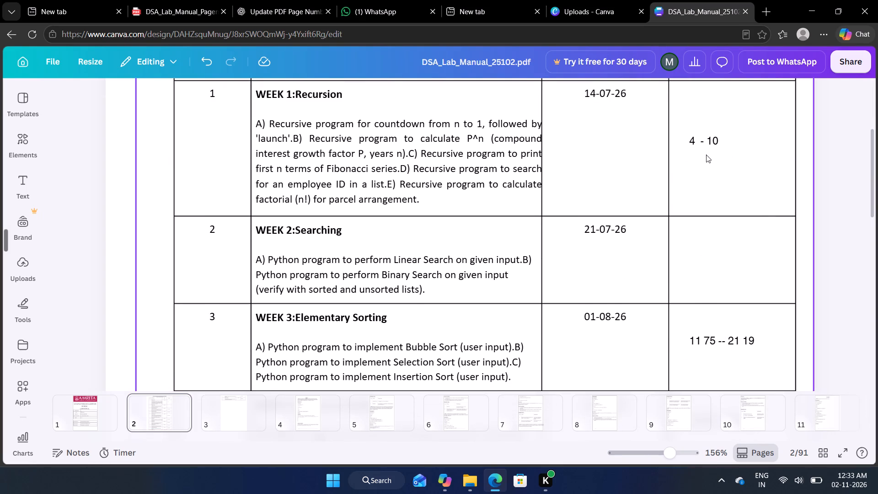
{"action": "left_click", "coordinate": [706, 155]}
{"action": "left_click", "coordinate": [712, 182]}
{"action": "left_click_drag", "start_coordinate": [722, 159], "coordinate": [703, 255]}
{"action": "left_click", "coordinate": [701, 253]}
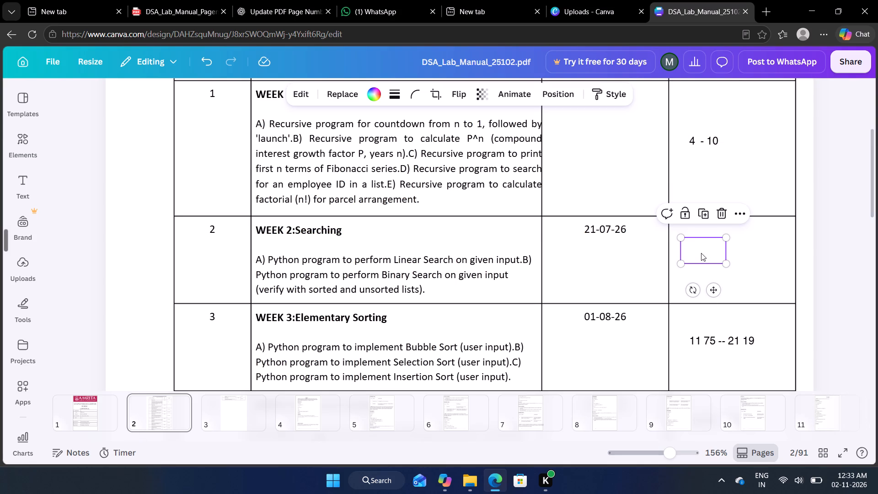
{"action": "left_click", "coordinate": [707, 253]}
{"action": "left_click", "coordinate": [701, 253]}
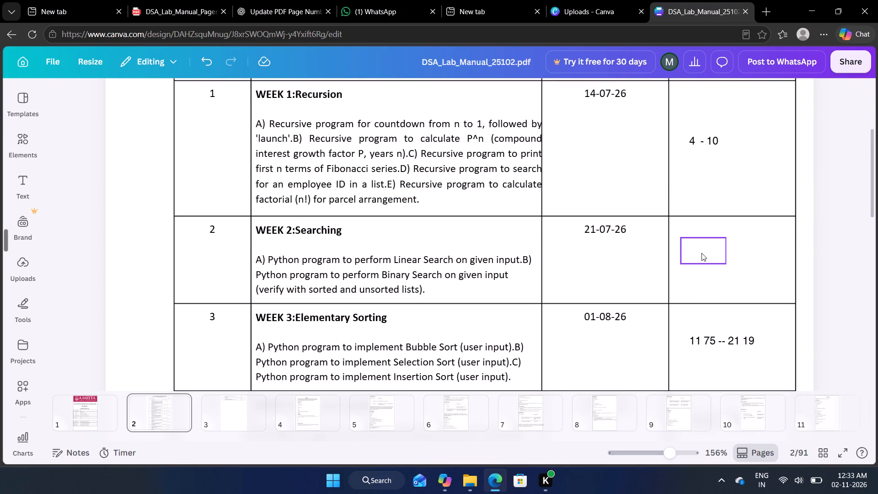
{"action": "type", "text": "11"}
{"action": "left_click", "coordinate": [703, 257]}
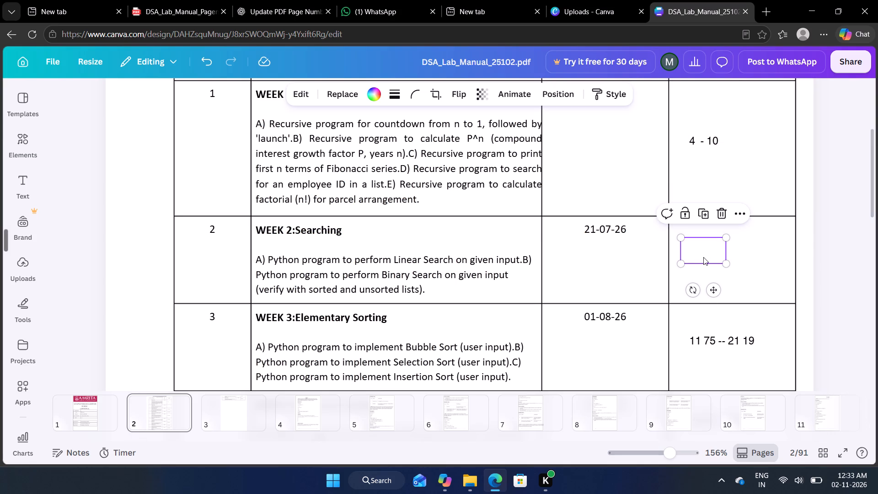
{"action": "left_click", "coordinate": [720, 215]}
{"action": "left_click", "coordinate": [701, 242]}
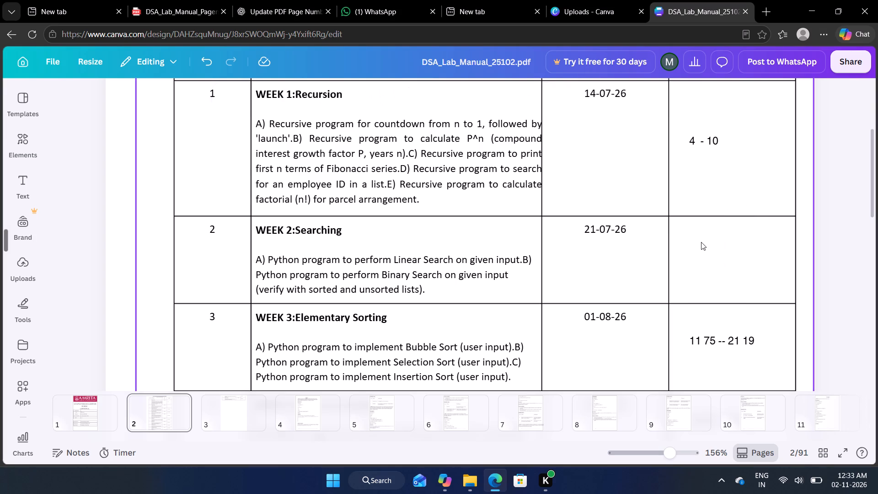
Duplicate the Week 1 page range text and place the copy in the Week 2 Searching row's Page no cell.
{"action": "left_click", "coordinate": [700, 148]}
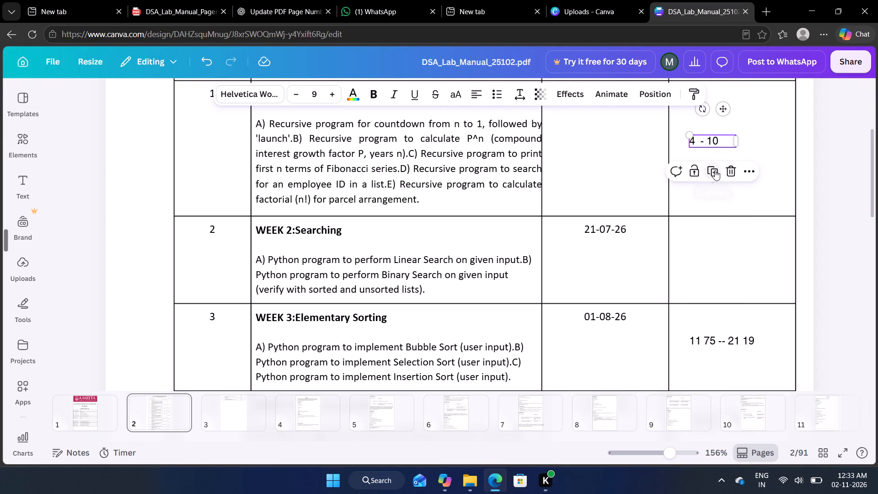
{"action": "left_click", "coordinate": [715, 170]}
{"action": "left_click_drag", "start_coordinate": [726, 149], "coordinate": [700, 247]}
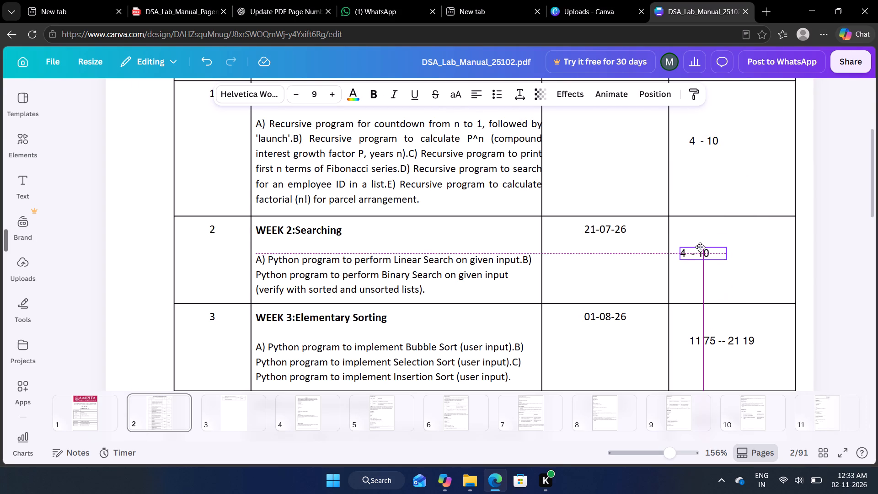
{"action": "left_click_drag", "start_coordinate": [700, 247], "coordinate": [703, 241]}
{"action": "left_click_drag", "start_coordinate": [705, 247], "coordinate": [709, 252]}
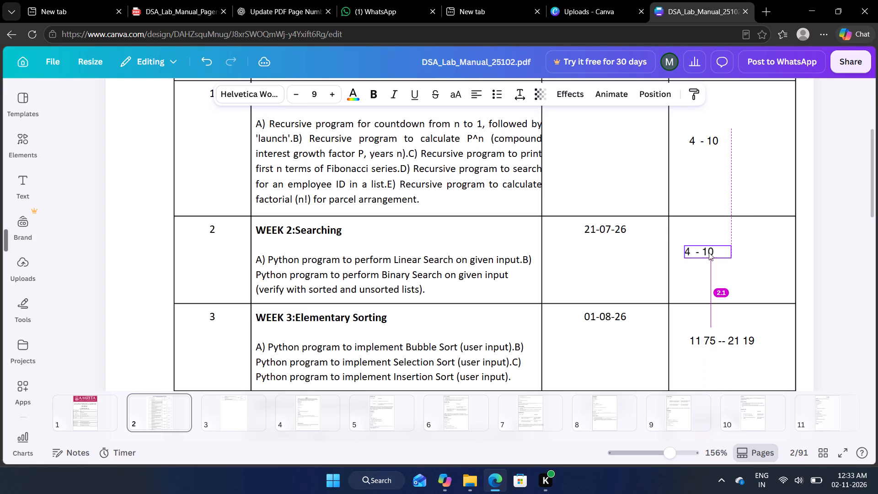
Change the copied text in the Week 2 Searching row to 11 - 14.
{"action": "left_click", "coordinate": [716, 252]}
{"action": "left_click", "coordinate": [716, 252]}
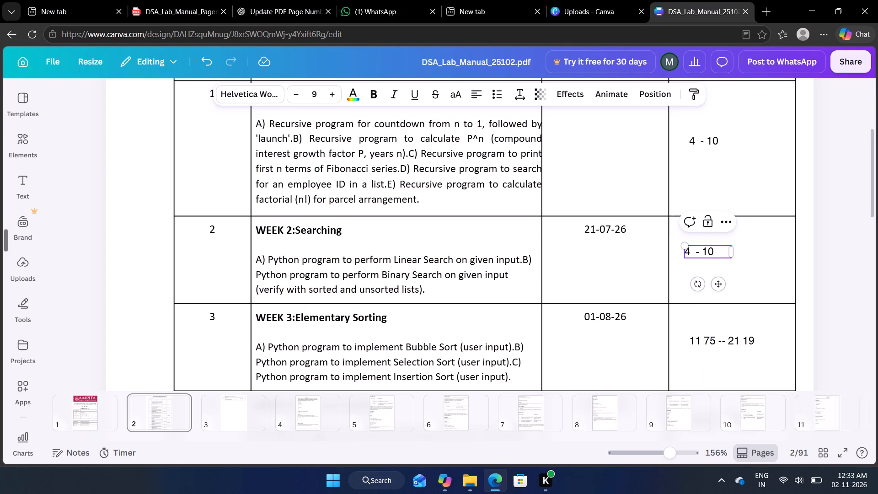
{"action": "key", "text": "BackSpace"}
{"action": "key", "text": "BackSpace"}
{"action": "key", "text": "BackSpace"}
{"action": "key", "text": "BackSpace"}
{"action": "key", "text": "BackSpace"}
{"action": "key", "text": "BackSpace"}
{"action": "key", "text": "BackSpace"}
{"action": "type", "text": "11"}
{"action": "key", "text": "space"}
{"action": "type", "text": "-"}
{"action": "key", "text": "space"}
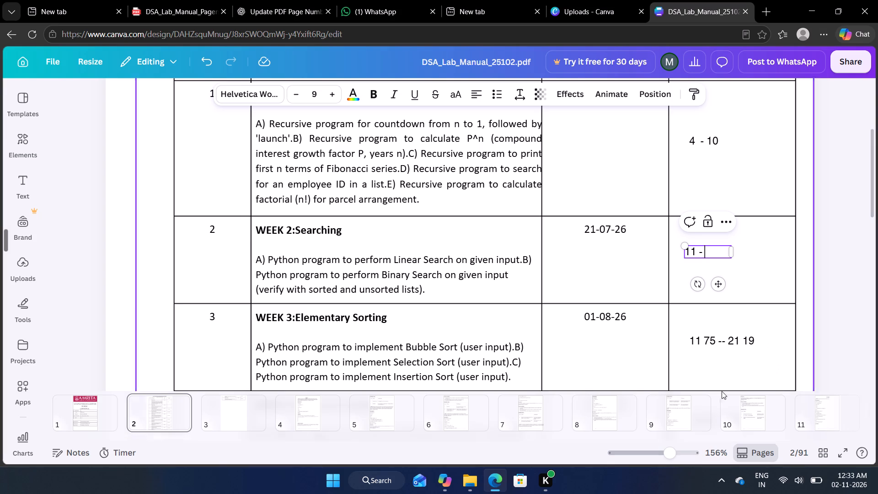
{"action": "scroll", "coordinate": [735, 408], "scroll_direction": "left", "scroll_amount": 7}
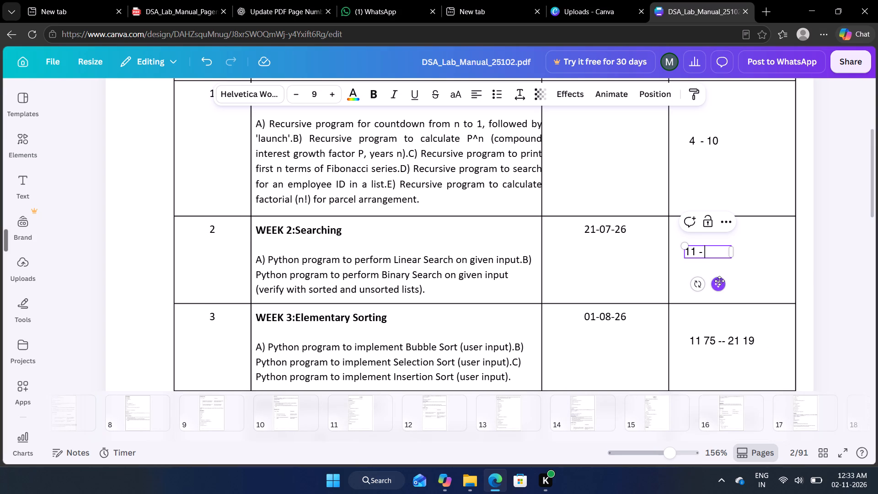
{"action": "type", "text": "14"}
Delete the old page range from the Week 3 Elementary Sorting row of the contents table.
{"action": "scroll", "coordinate": [738, 309], "scroll_direction": "down", "scroll_amount": 1}
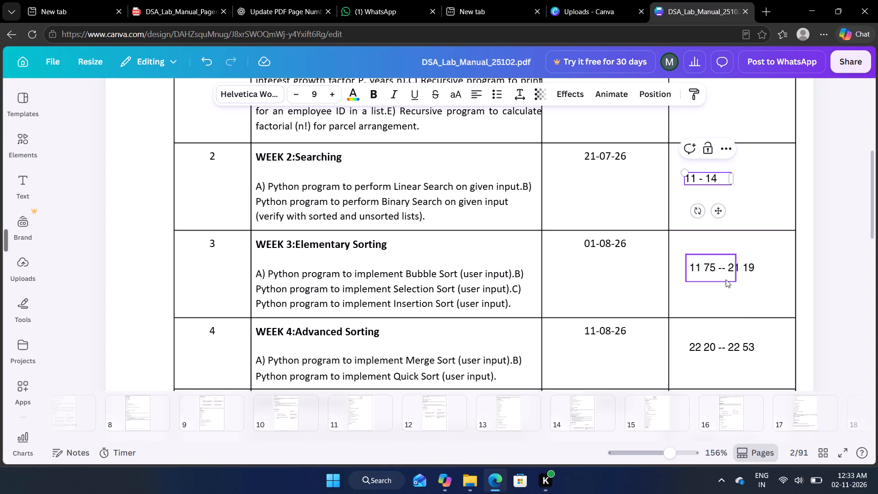
{"action": "left_click", "coordinate": [701, 274]}
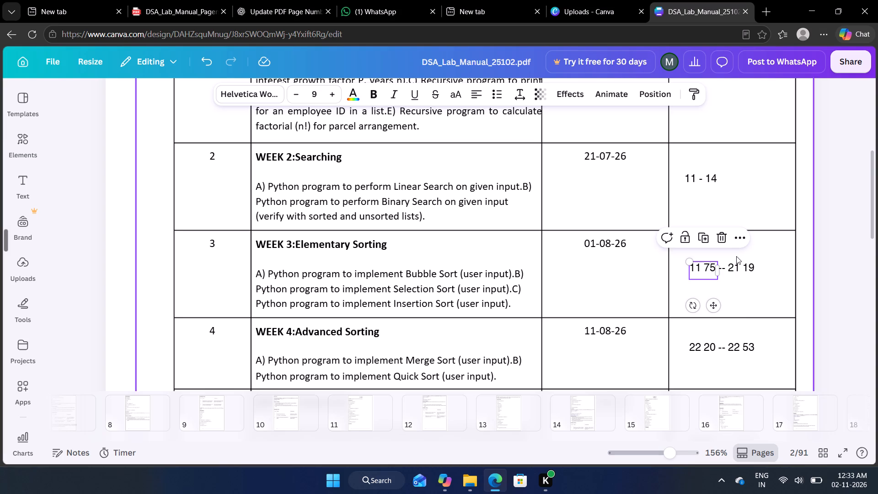
{"action": "left_click", "coordinate": [723, 243]}
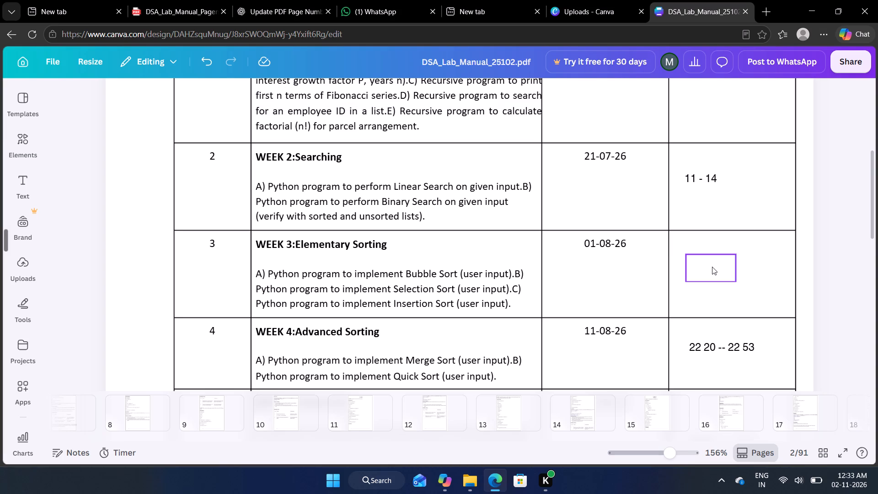
{"action": "key", "text": "BackSpace"}
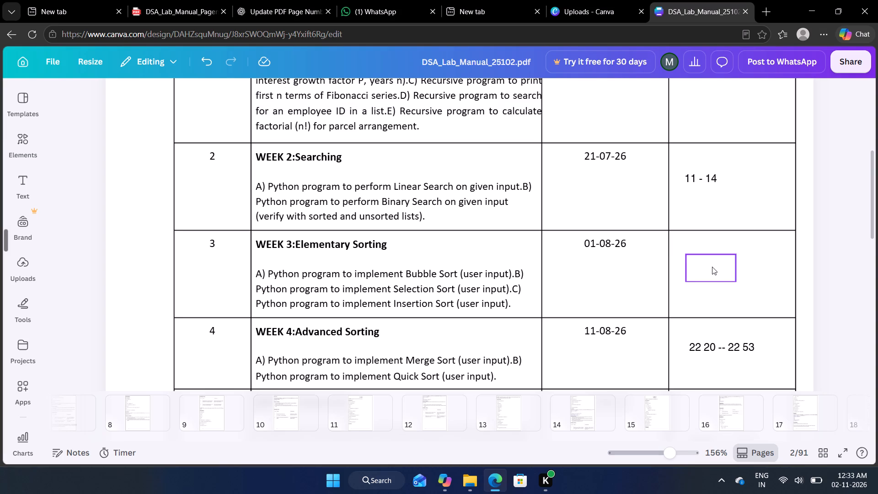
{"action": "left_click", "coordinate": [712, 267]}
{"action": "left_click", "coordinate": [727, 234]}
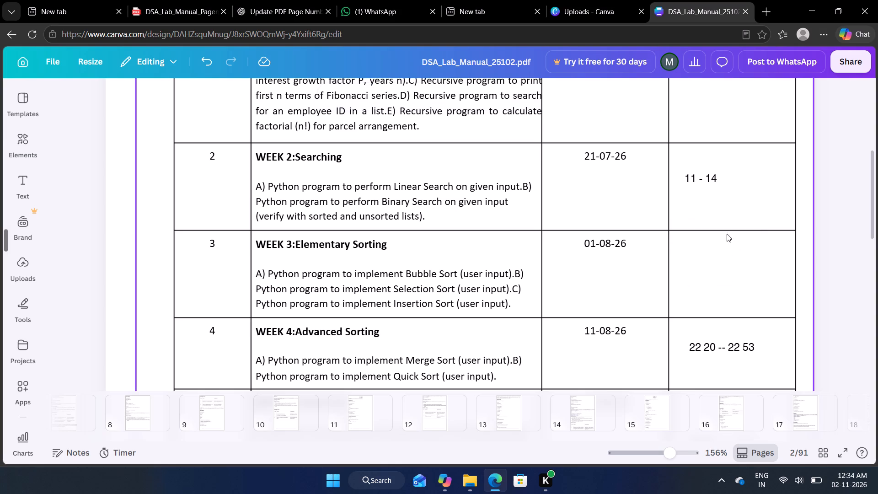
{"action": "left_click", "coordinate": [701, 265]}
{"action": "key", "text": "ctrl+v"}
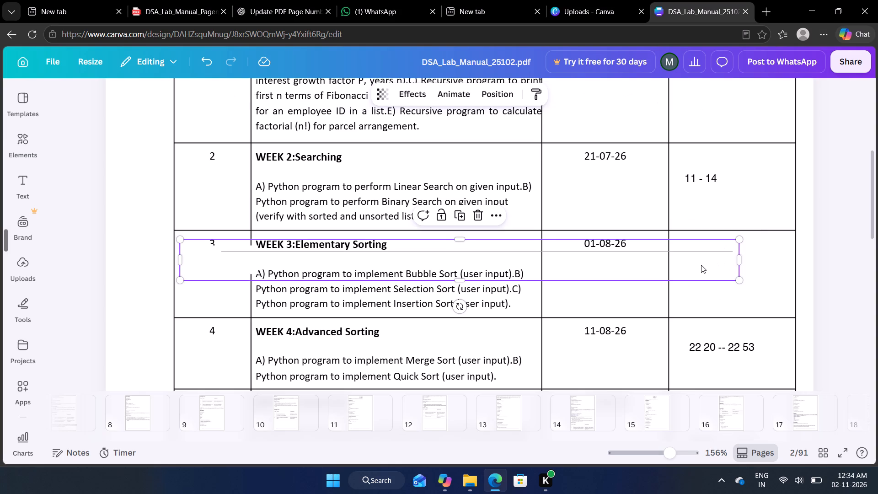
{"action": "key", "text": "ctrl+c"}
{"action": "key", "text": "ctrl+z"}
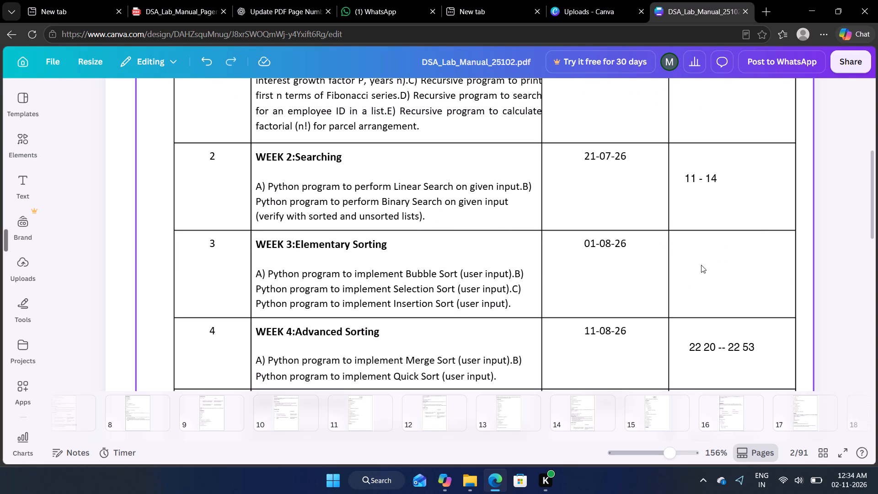
Duplicate the Week 2 page range text to get a copy in the Week 3 Elementary Sorting row's page number cell.
{"action": "left_click", "coordinate": [700, 184]}
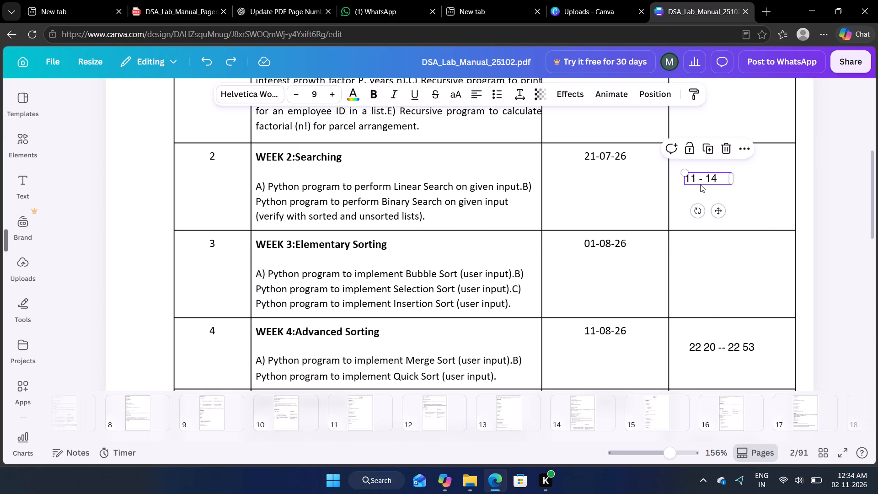
{"action": "left_click", "coordinate": [706, 152]}
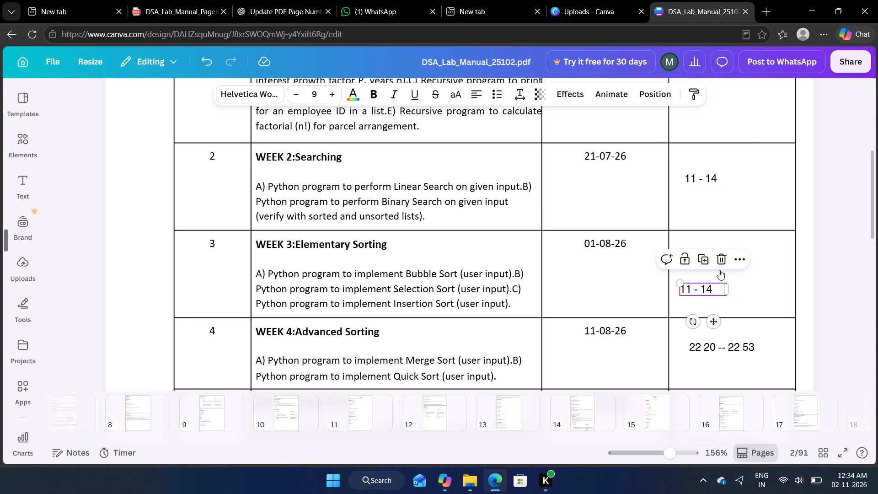
Replace the copied text in the Week 3 row with the start of its range, 15 -.
{"action": "left_click", "coordinate": [716, 290]}
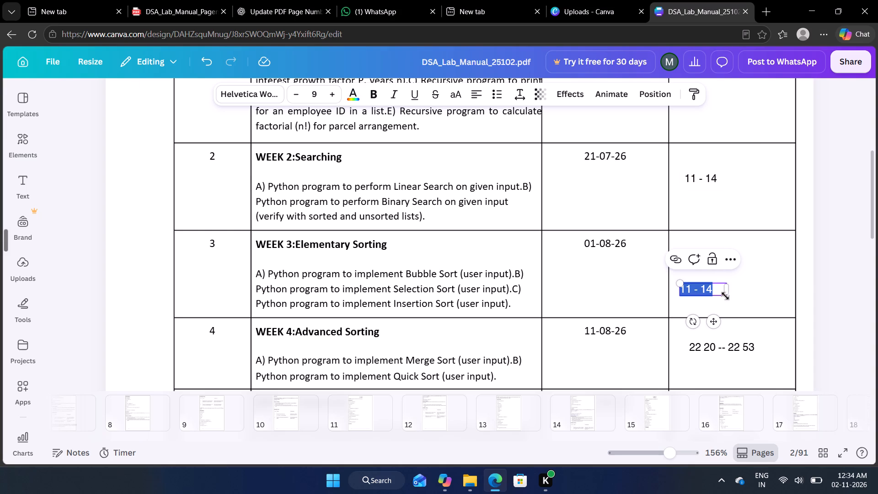
{"action": "left_click", "coordinate": [717, 291]}
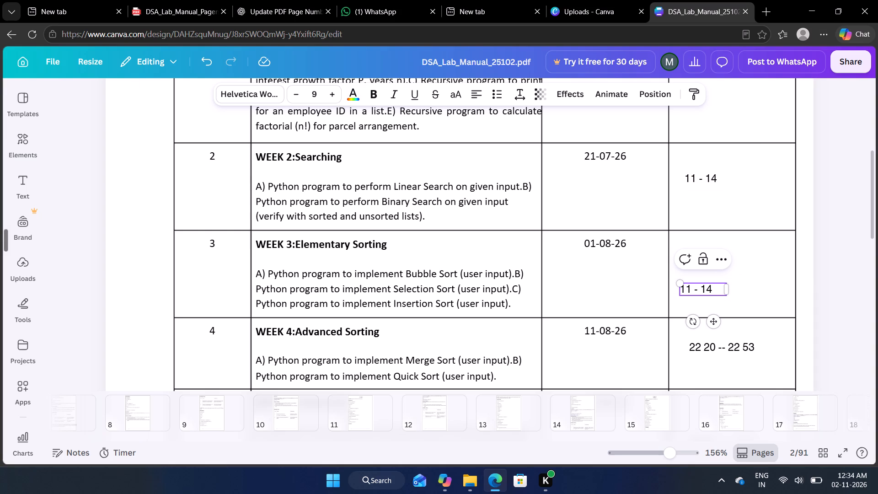
{"action": "key", "text": "BackSpace"}
{"action": "key", "text": "BackSpace"}
{"action": "key", "text": "BackSpace"}
{"action": "key", "text": "BackSpace"}
{"action": "key", "text": "BackSpace"}
{"action": "key", "text": "BackSpace"}
{"action": "type", "text": "5 -"}
{"action": "key", "text": "space"}
Check the page where LAB-4 begins and complete the Week 3 Elementary Sorting range on page 2 as 15 - 19.
{"action": "scroll", "coordinate": [684, 418], "scroll_direction": "left", "scroll_amount": 3}
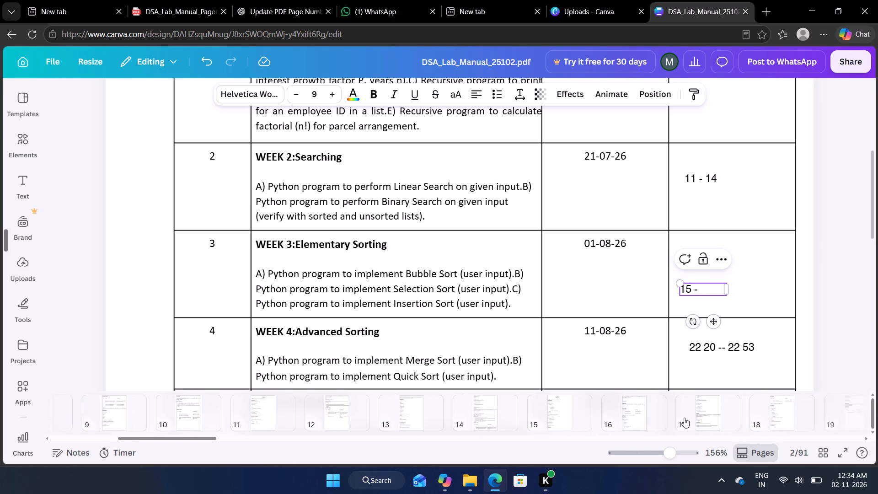
{"action": "scroll", "coordinate": [684, 418], "scroll_direction": "left", "scroll_amount": 1}
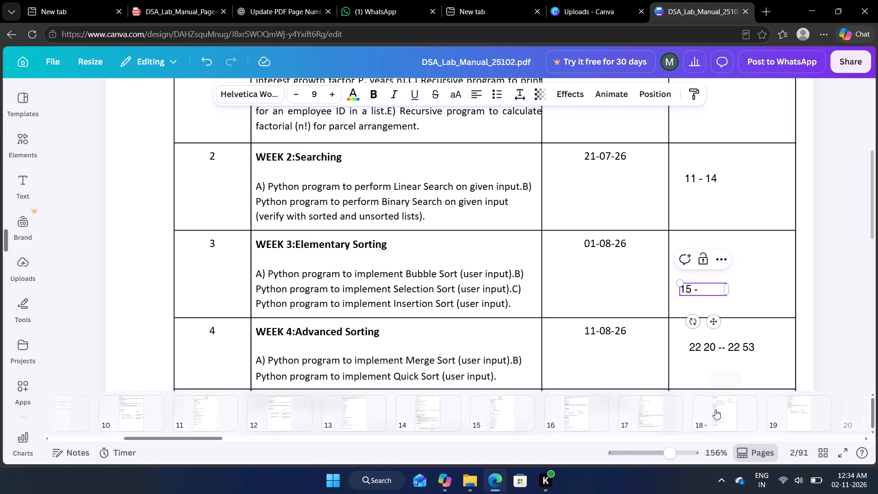
{"action": "scroll", "coordinate": [800, 412], "scroll_direction": "left", "scroll_amount": 2}
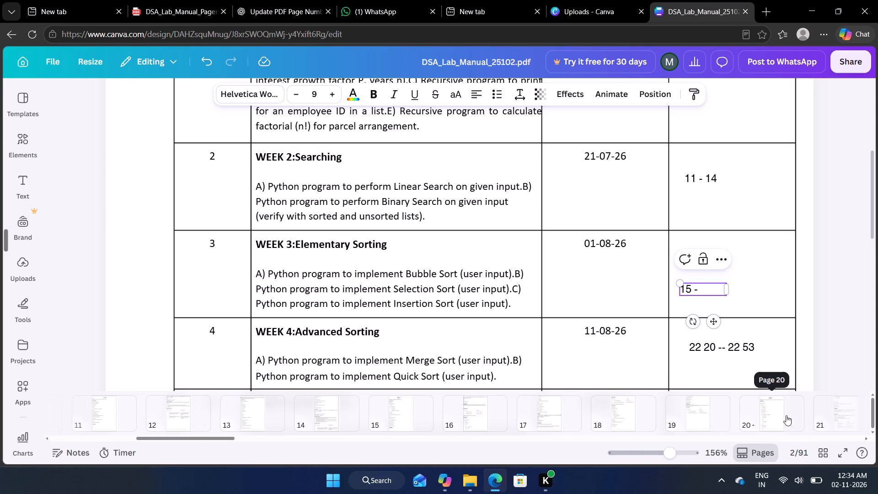
{"action": "left_click", "coordinate": [782, 416]}
{"action": "scroll", "coordinate": [577, 330], "scroll_direction": "up", "scroll_amount": 5}
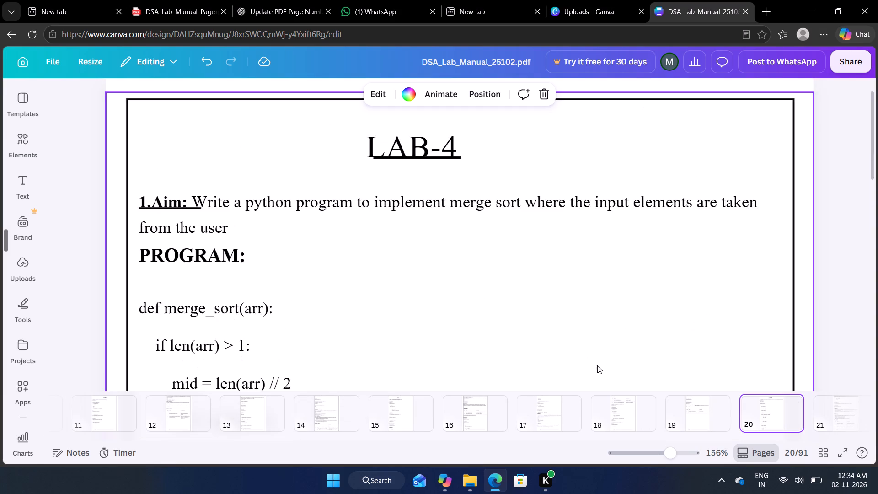
{"action": "scroll", "coordinate": [568, 401], "scroll_direction": "right", "scroll_amount": 15}
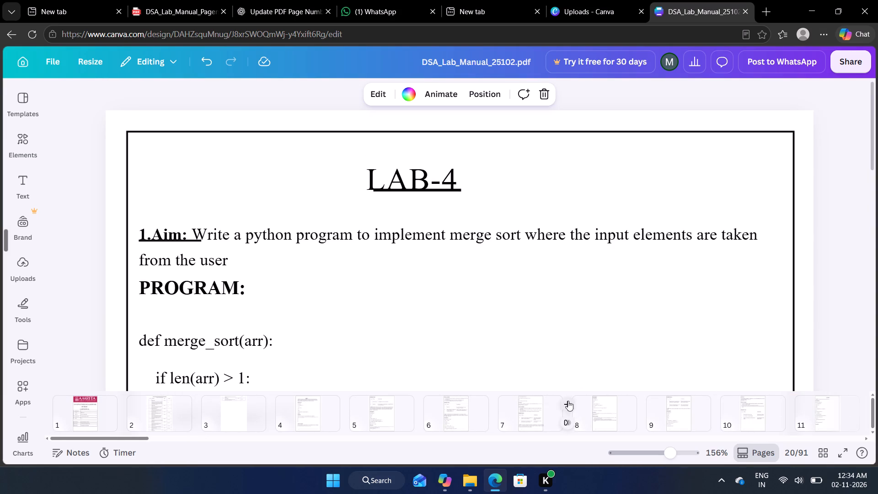
{"action": "left_click", "coordinate": [178, 413]}
{"action": "scroll", "coordinate": [802, 249], "scroll_direction": "down", "scroll_amount": 2}
{"action": "scroll", "coordinate": [720, 302], "scroll_direction": "down", "scroll_amount": 1}
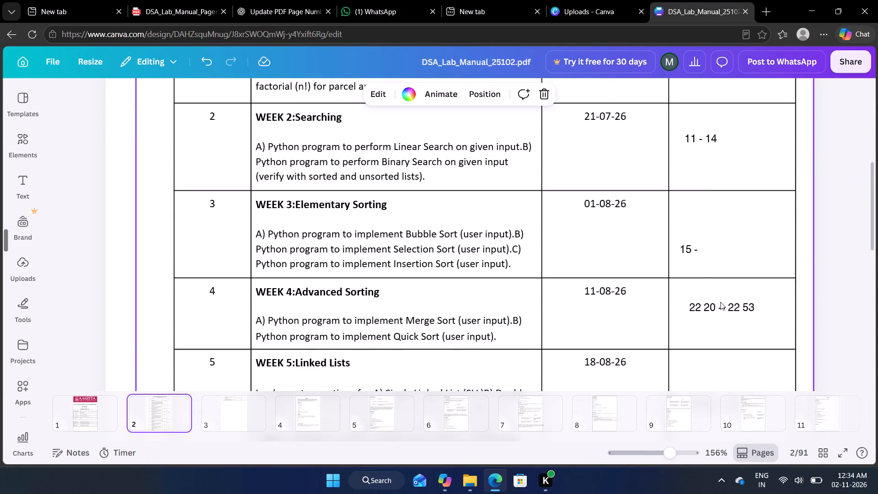
{"action": "left_click", "coordinate": [694, 252]}
{"action": "left_click", "coordinate": [700, 250]}
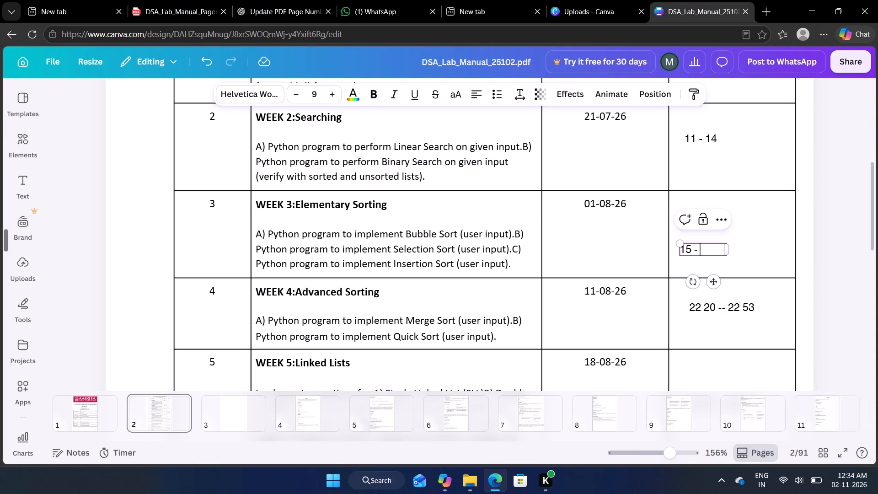
{"action": "type", "text": "19"}
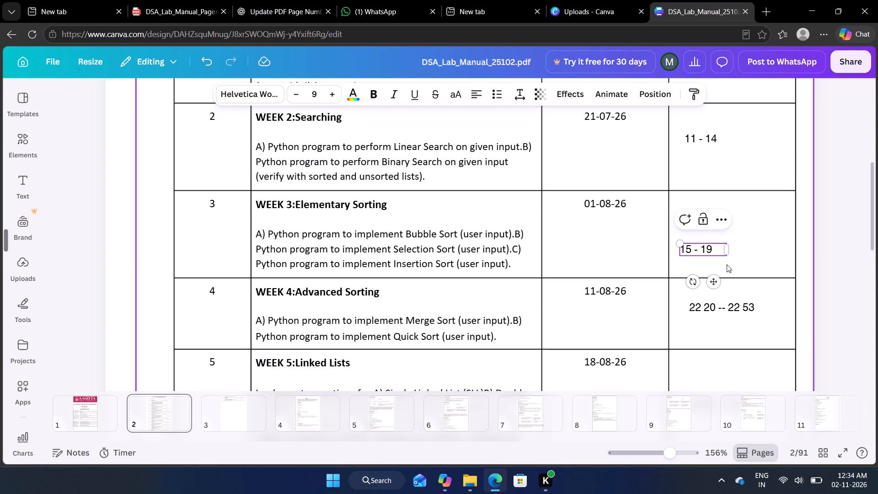
{"action": "left_click", "coordinate": [760, 252]}
Delete the old page range from the Week 4 Advanced Sorting row of the contents table.
{"action": "left_click", "coordinate": [726, 306]}
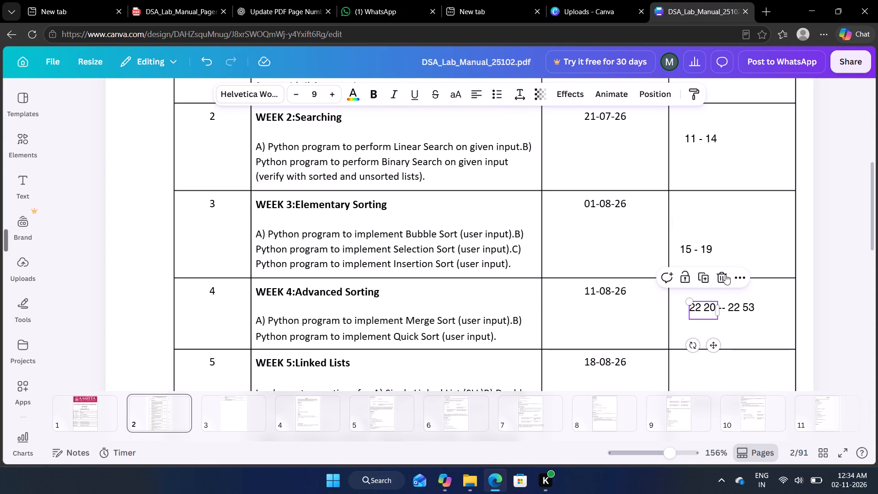
{"action": "left_click", "coordinate": [724, 273]}
Duplicate the Week 3 page range text and place the copy in the Week 4 Advanced Sorting row, aligned with the original.
{"action": "left_click", "coordinate": [696, 252]}
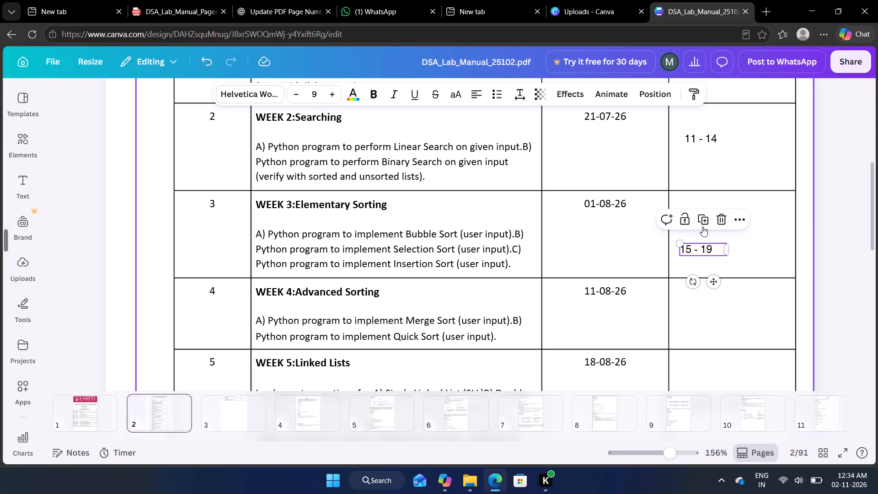
{"action": "left_click", "coordinate": [702, 222]}
{"action": "left_click_drag", "start_coordinate": [701, 358], "coordinate": [702, 343]}
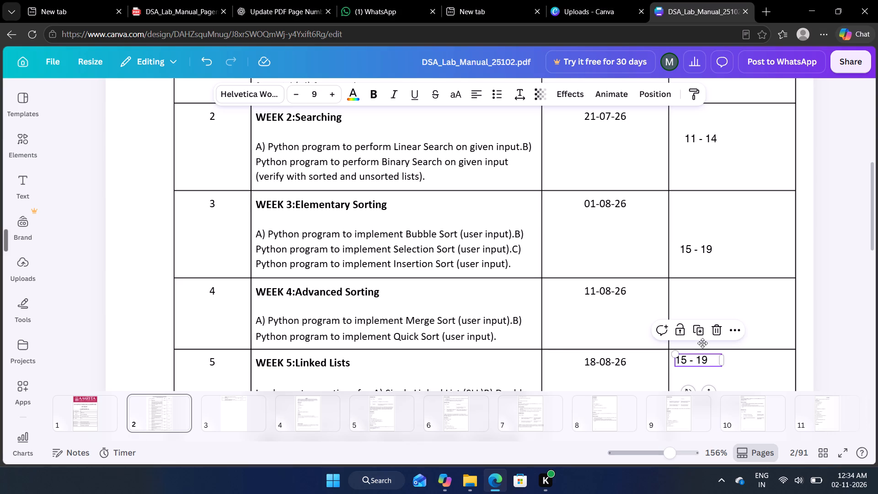
{"action": "left_click_drag", "start_coordinate": [702, 343], "coordinate": [704, 310]}
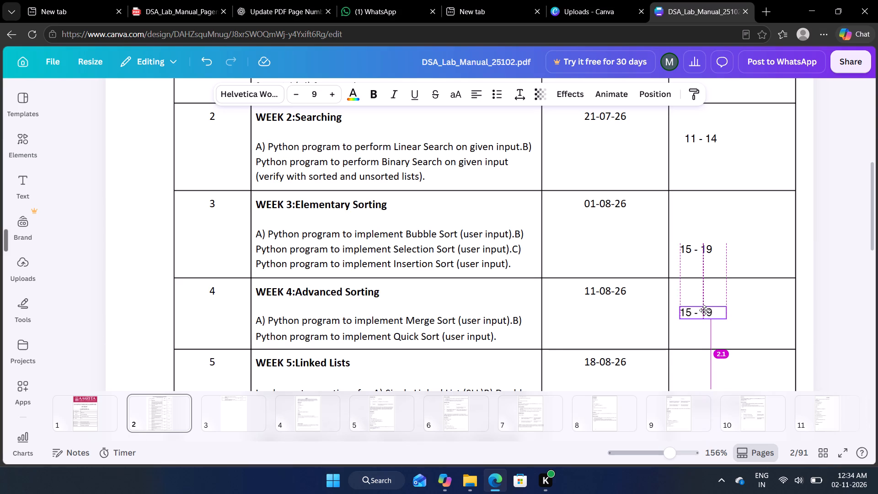
{"action": "left_click_drag", "start_coordinate": [704, 310], "coordinate": [704, 311]}
Move the Week 3 page range text slightly higher within its cell.
{"action": "left_click_drag", "start_coordinate": [694, 244], "coordinate": [695, 238]}
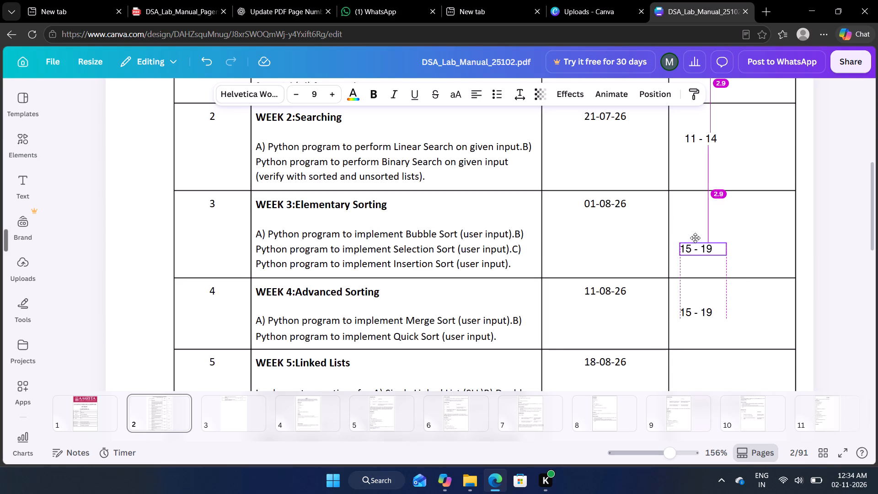
{"action": "left_click_drag", "start_coordinate": [695, 238], "coordinate": [695, 234]}
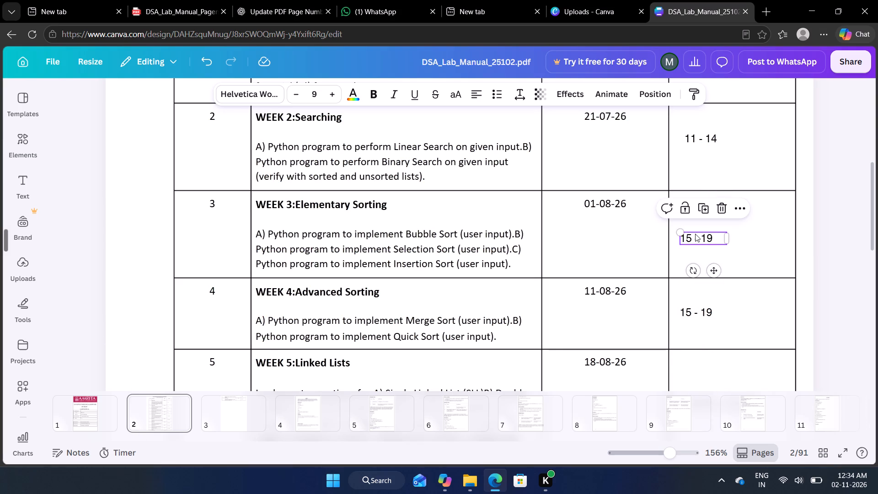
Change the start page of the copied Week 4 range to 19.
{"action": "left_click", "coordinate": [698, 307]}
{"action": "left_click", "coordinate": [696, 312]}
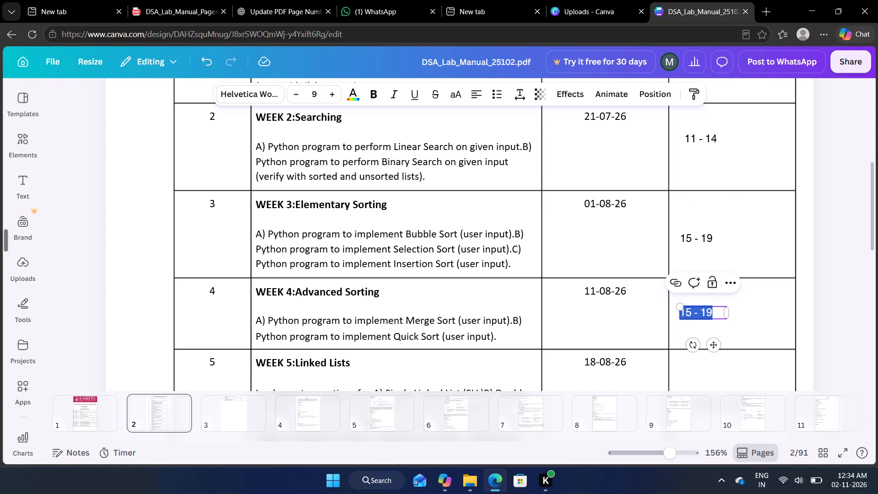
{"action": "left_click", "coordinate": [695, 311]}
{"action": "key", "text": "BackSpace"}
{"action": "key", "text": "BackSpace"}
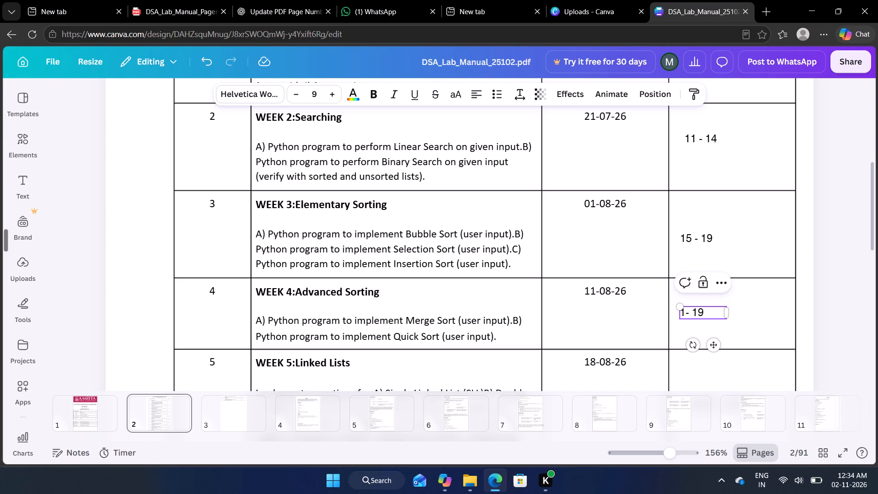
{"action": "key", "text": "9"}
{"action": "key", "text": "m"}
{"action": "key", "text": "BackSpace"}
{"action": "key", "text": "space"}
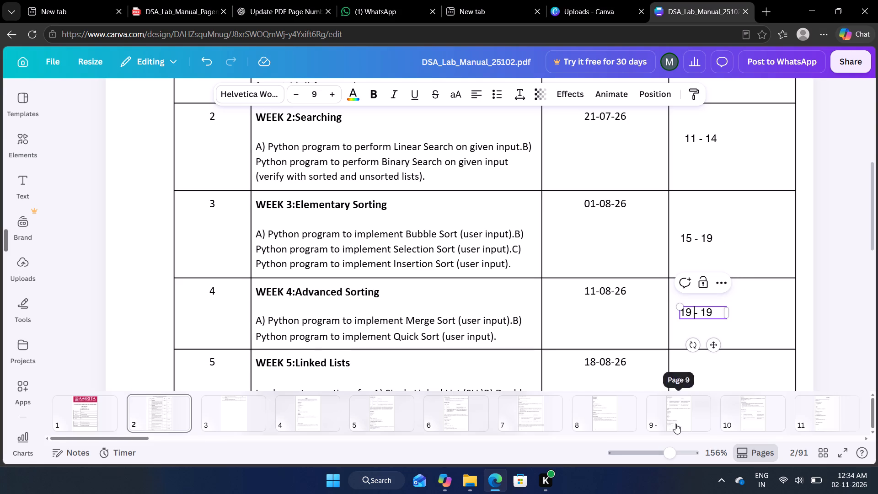
Check the page thumbnails for the start of Lab 4 and set the Week 4 range's start page to 20.
{"action": "scroll", "coordinate": [675, 424], "scroll_direction": "left", "scroll_amount": 10}
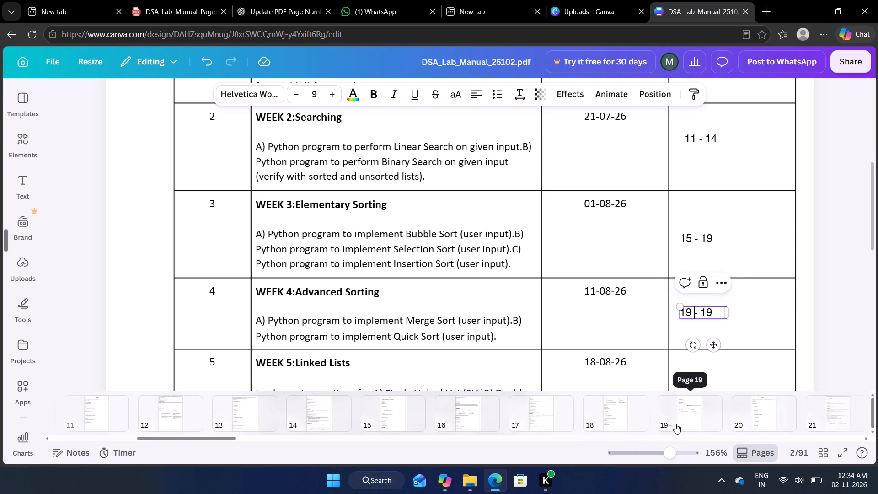
{"action": "left_click", "coordinate": [693, 316]}
{"action": "key", "text": "BackSpace"}
{"action": "key", "text": "BackSpace"}
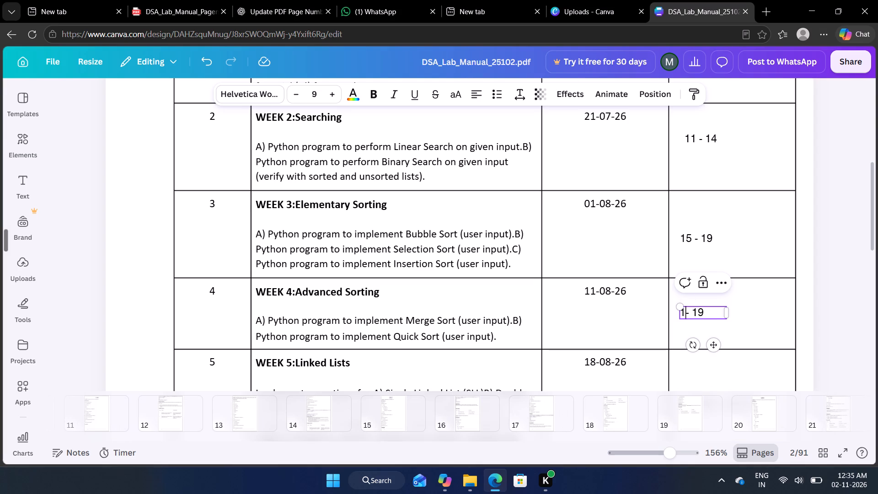
{"action": "key", "text": "BackSpace"}
{"action": "type", "text": "20"}
{"action": "key", "text": "space"}
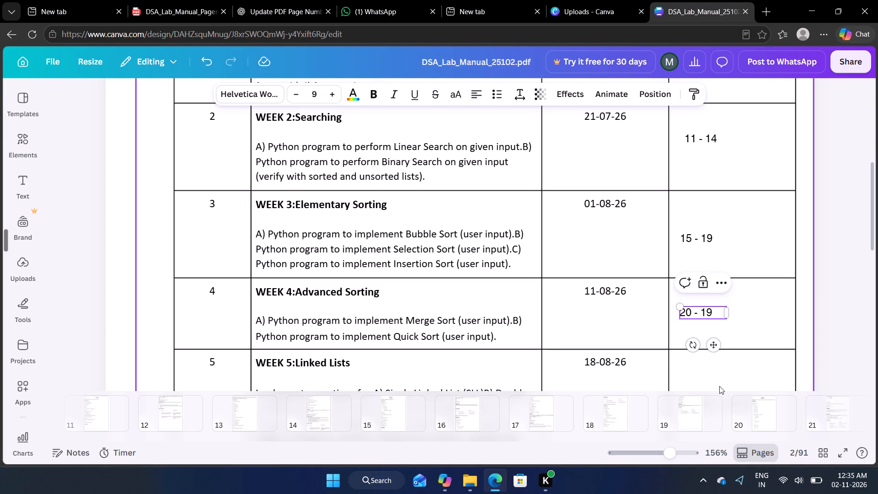
Look through the pages following the start of Lab 4 to find where Lab 4 ends and Lab 5 begins.
{"action": "scroll", "coordinate": [719, 386], "scroll_direction": "left", "scroll_amount": 4}
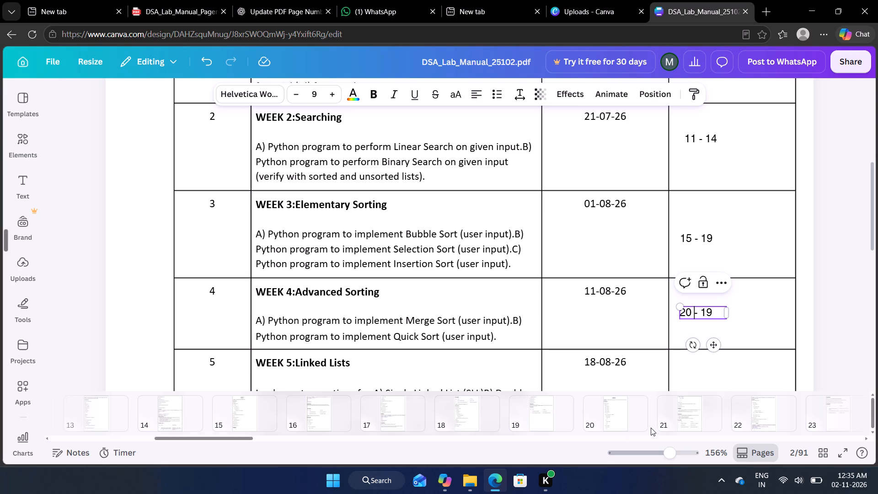
{"action": "scroll", "coordinate": [770, 413], "scroll_direction": "left", "scroll_amount": 1}
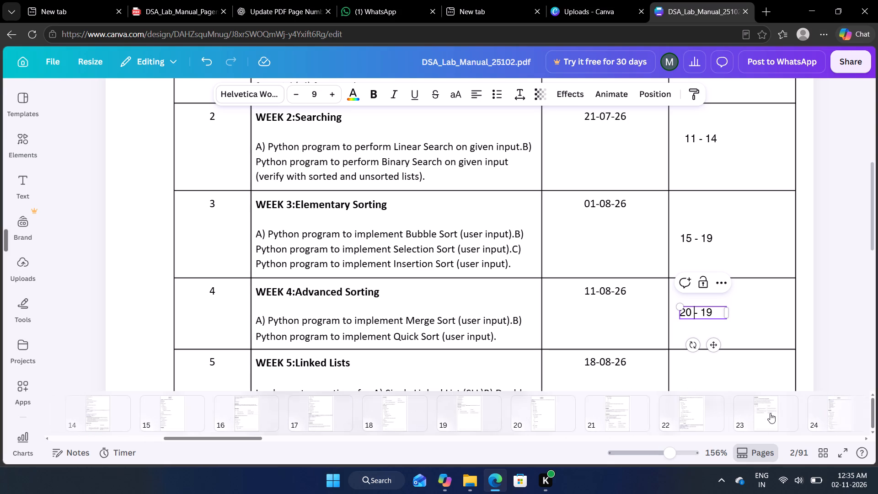
{"action": "scroll", "coordinate": [770, 413], "scroll_direction": "left", "scroll_amount": 1}
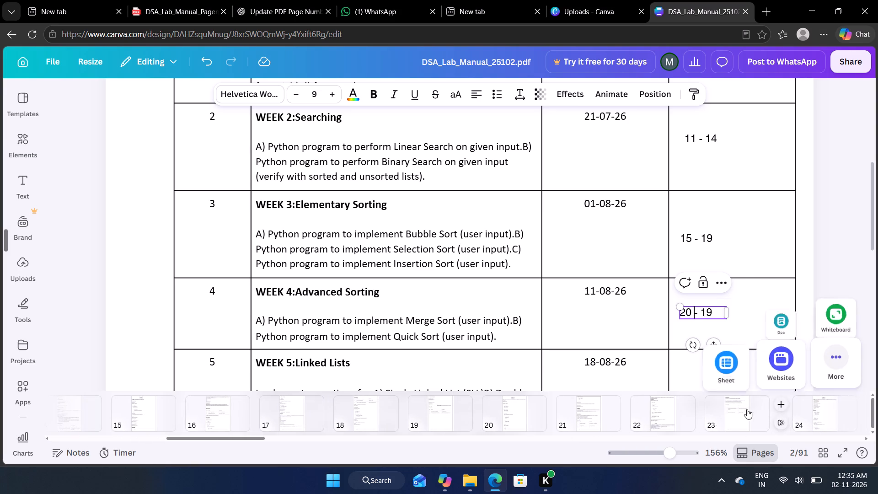
{"action": "left_click", "coordinate": [751, 421]}
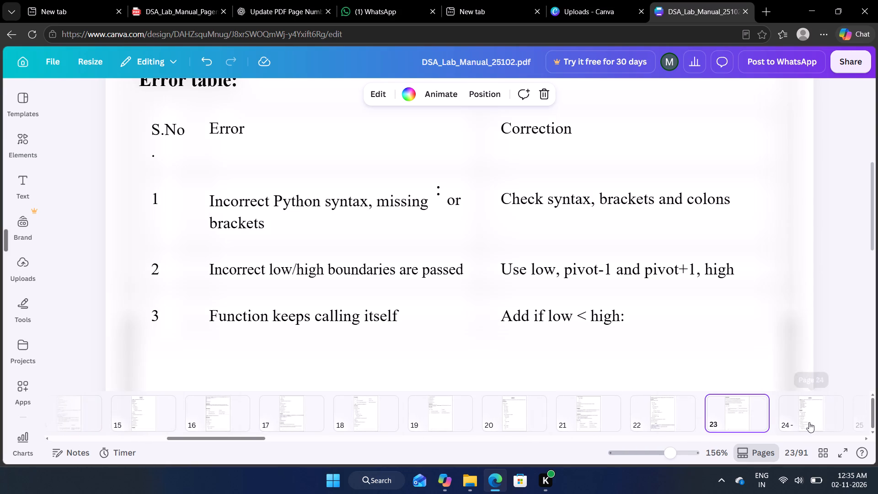
{"action": "left_click", "coordinate": [787, 404]}
{"action": "scroll", "coordinate": [508, 243], "scroll_direction": "up", "scroll_amount": 6}
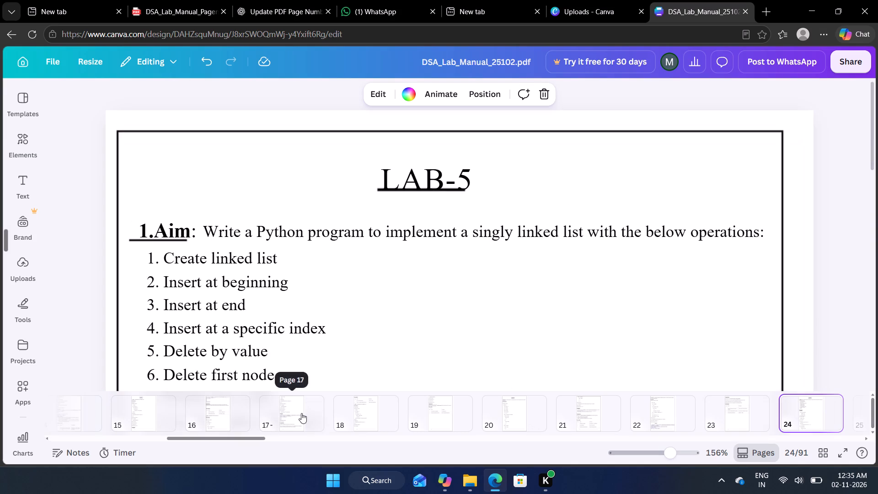
{"action": "scroll", "coordinate": [301, 413], "scroll_direction": "right", "scroll_amount": 11}
{"action": "scroll", "coordinate": [301, 413], "scroll_direction": "left", "scroll_amount": 11}
{"action": "scroll", "coordinate": [301, 413], "scroll_direction": "right", "scroll_amount": 3}
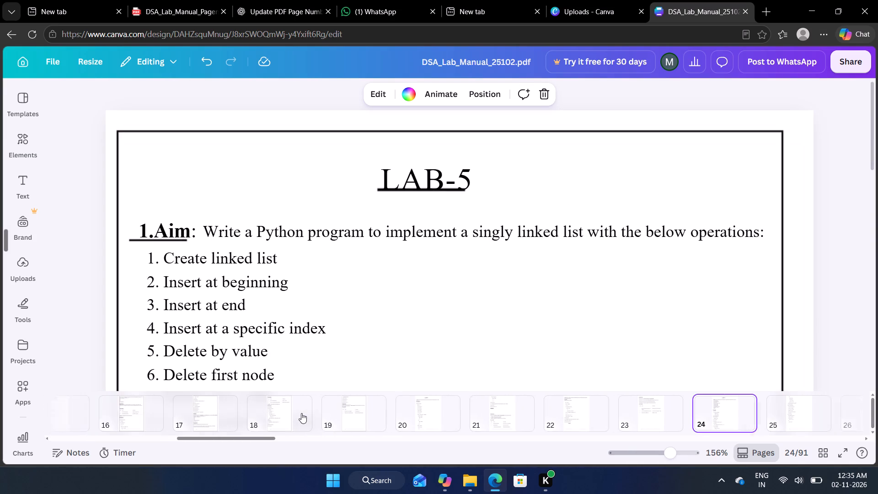
{"action": "scroll", "coordinate": [301, 413], "scroll_direction": "right", "scroll_amount": 17}
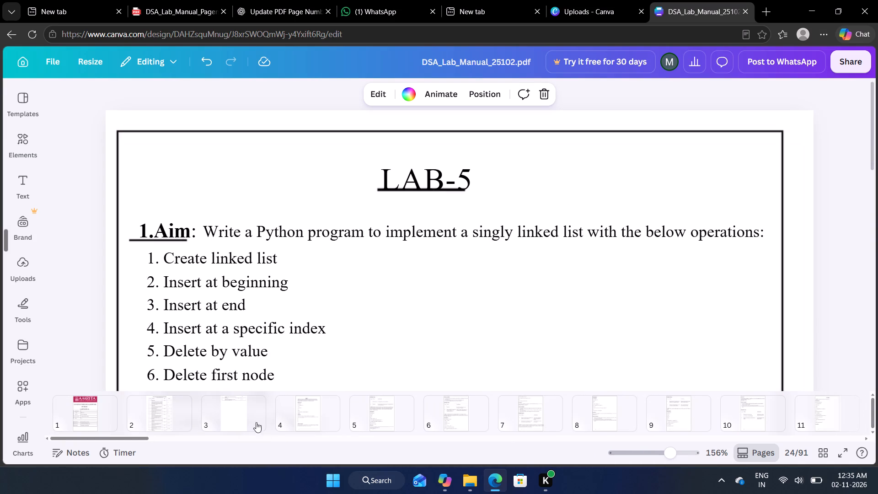
In the contents table on page 2, set the end page of the Week 4 Advanced Sorting range to 23.
{"action": "left_click", "coordinate": [182, 408]}
{"action": "scroll", "coordinate": [695, 328], "scroll_direction": "down", "scroll_amount": 2}
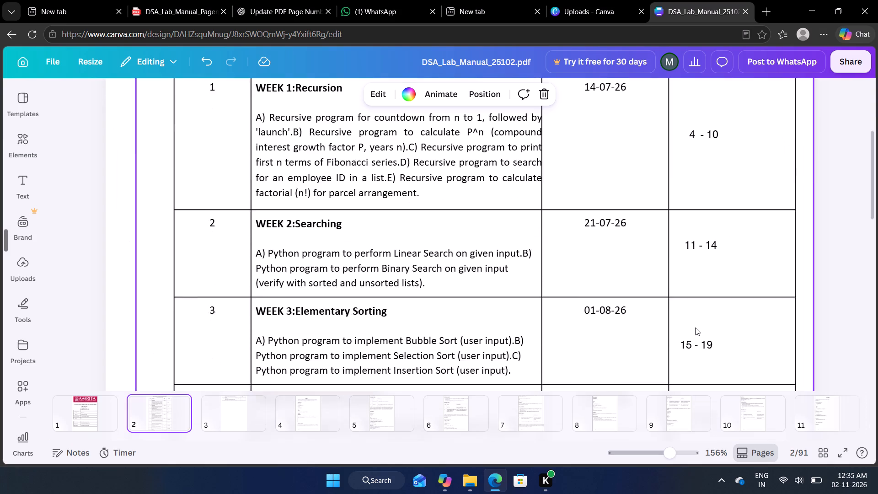
{"action": "scroll", "coordinate": [695, 328], "scroll_direction": "down", "scroll_amount": 3}
{"action": "left_click", "coordinate": [707, 272]}
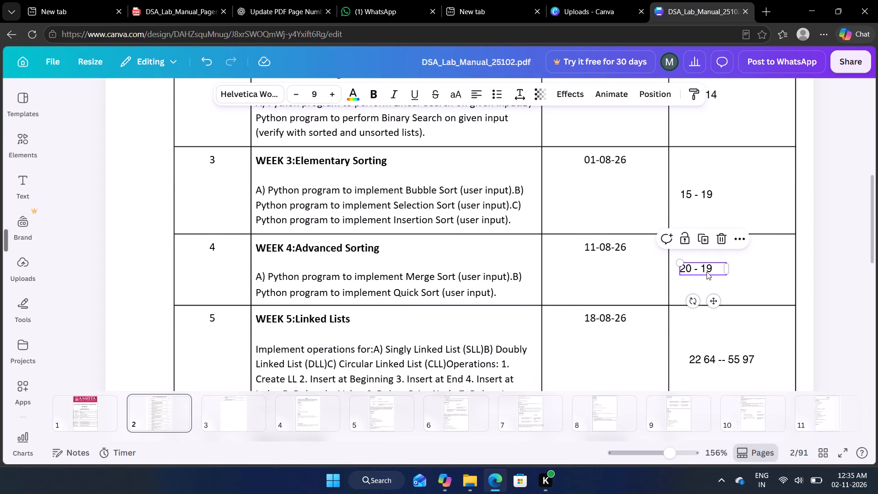
{"action": "left_click", "coordinate": [707, 272]}
{"action": "left_click", "coordinate": [710, 270]}
{"action": "key", "text": "BackSpace"}
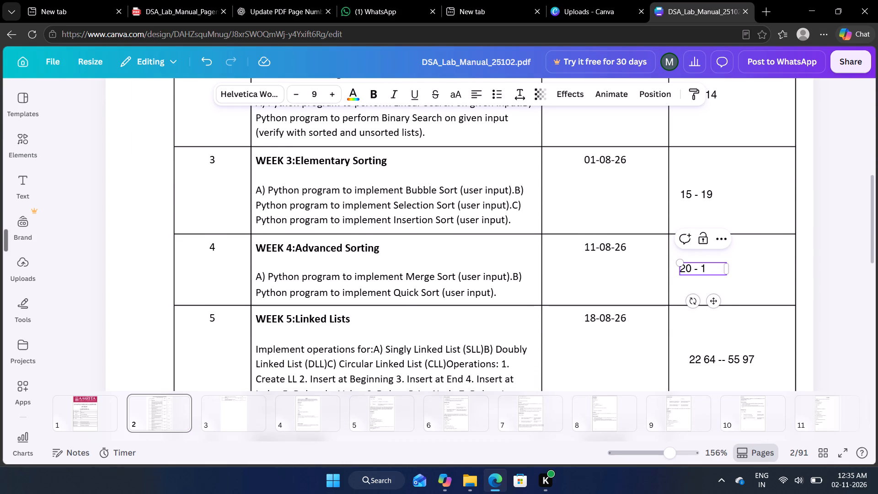
{"action": "key", "text": "BackSpace"}
{"action": "type", "text": "23"}
Delete the old page range text in the Week 5 Linked Lists row and replace it with a duplicate of the Week 4 range.
{"action": "left_click", "coordinate": [731, 358]}
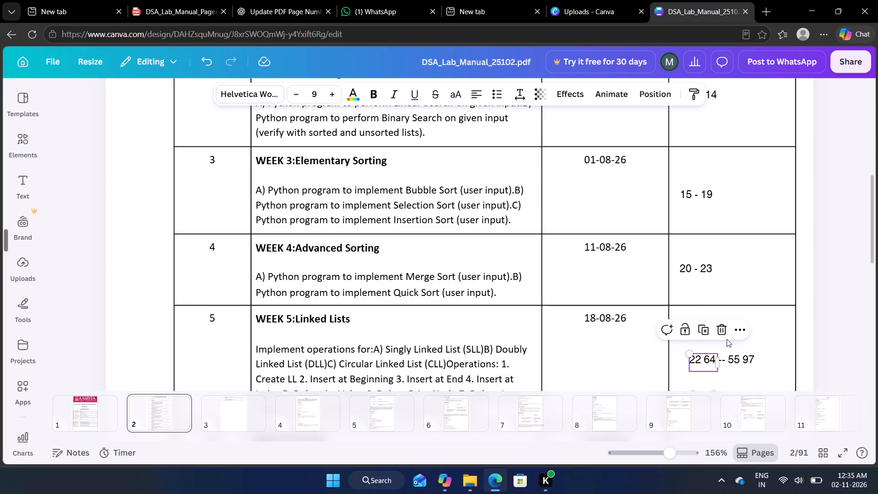
{"action": "left_click", "coordinate": [720, 331]}
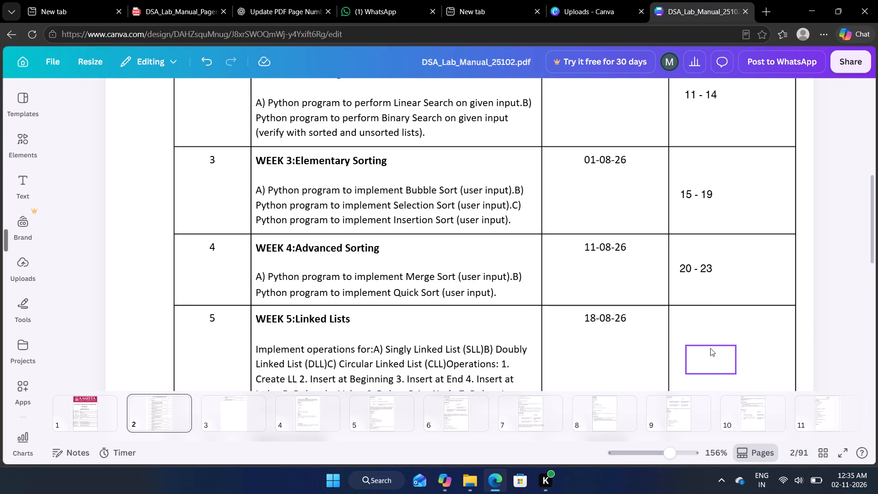
{"action": "left_click", "coordinate": [694, 272]}
{"action": "left_click", "coordinate": [709, 240]}
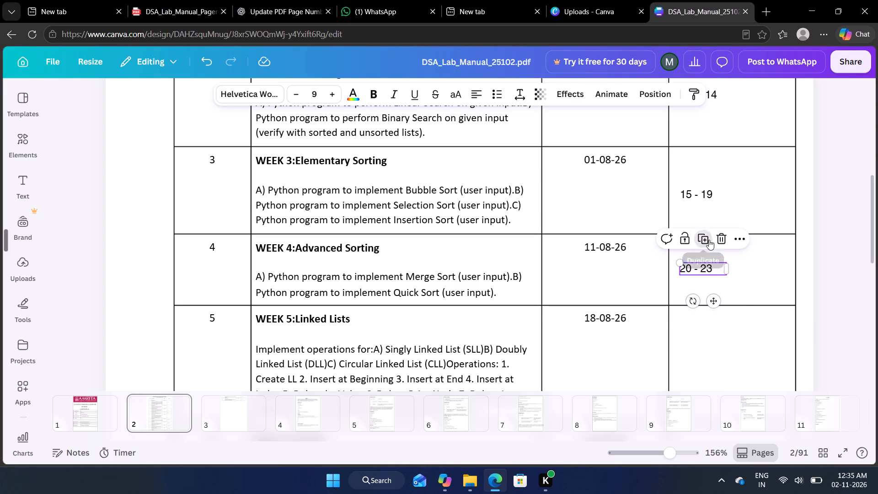
Change the start page of the copied range in the Week 5 Linked Lists row to 24.
{"action": "left_click", "coordinate": [693, 343]}
{"action": "left_click", "coordinate": [693, 343]}
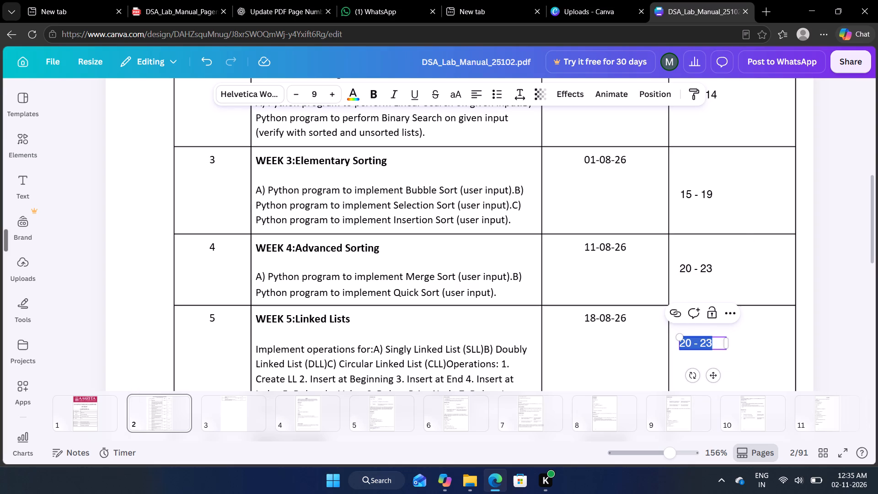
{"action": "key", "text": "Left"}
{"action": "key", "text": "Left"}
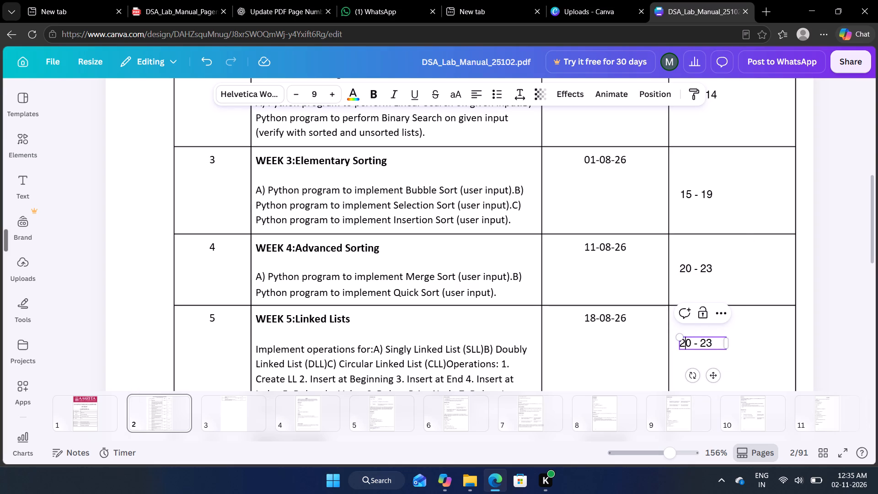
{"action": "type", "text": "4"}
{"action": "key", "text": "space"}
{"action": "key", "text": "Right"}
{"action": "key", "text": "BackSpace"}
{"action": "scroll", "coordinate": [743, 408], "scroll_direction": "left", "scroll_amount": 15}
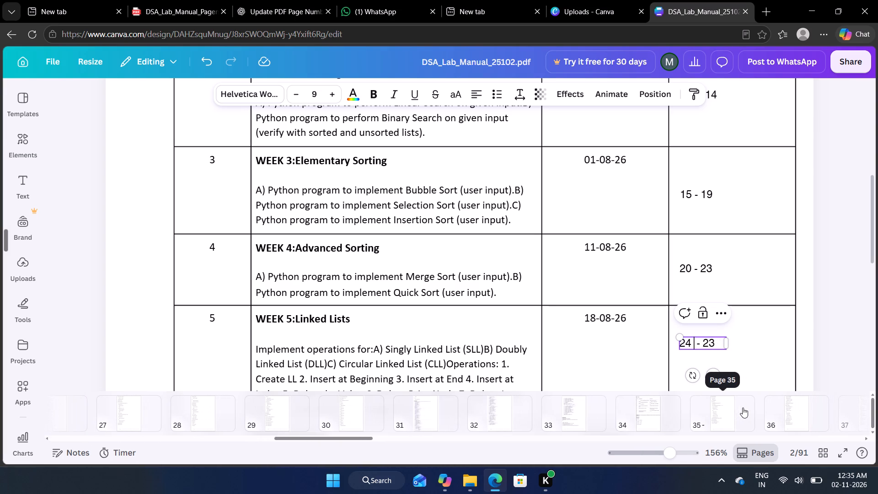
{"action": "scroll", "coordinate": [743, 408], "scroll_direction": "left", "scroll_amount": 4}
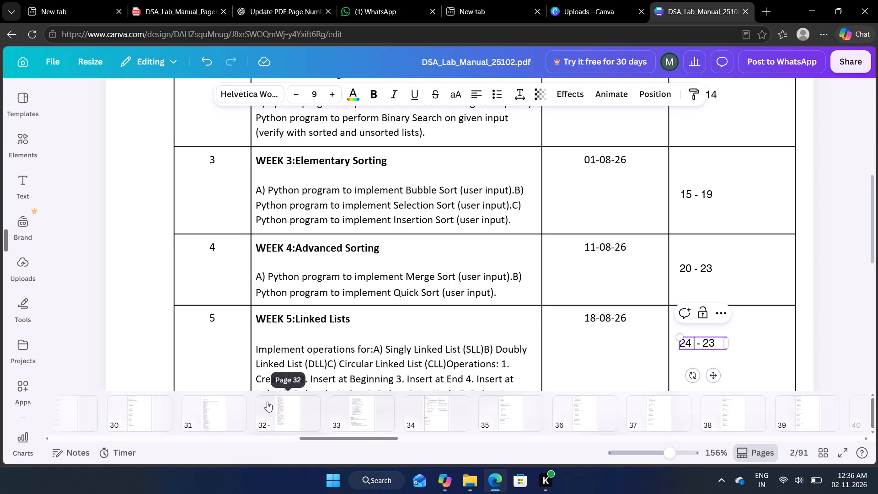
{"action": "scroll", "coordinate": [267, 402], "scroll_direction": "right", "scroll_amount": 5}
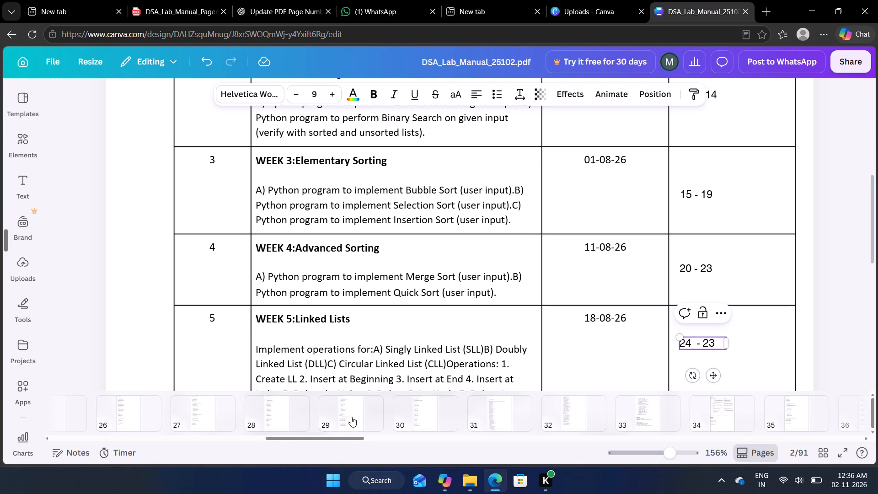
{"action": "scroll", "coordinate": [334, 418], "scroll_direction": "right", "scroll_amount": 3}
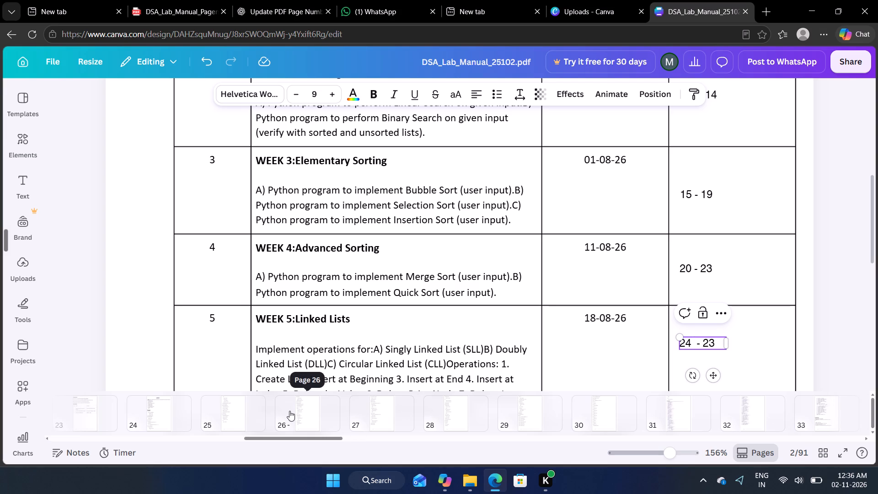
{"action": "scroll", "coordinate": [668, 408], "scroll_direction": "left", "scroll_amount": 8}
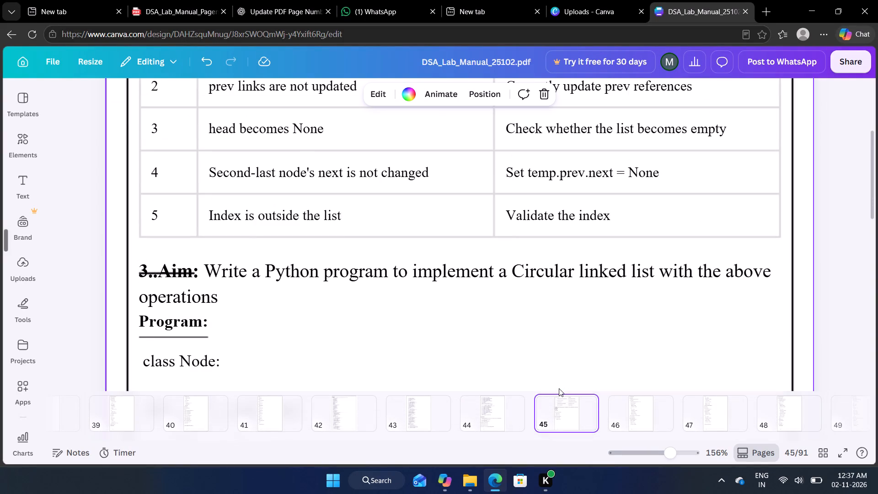
{"action": "left_click_drag", "start_coordinate": [381, 287], "coordinate": [383, 279]}
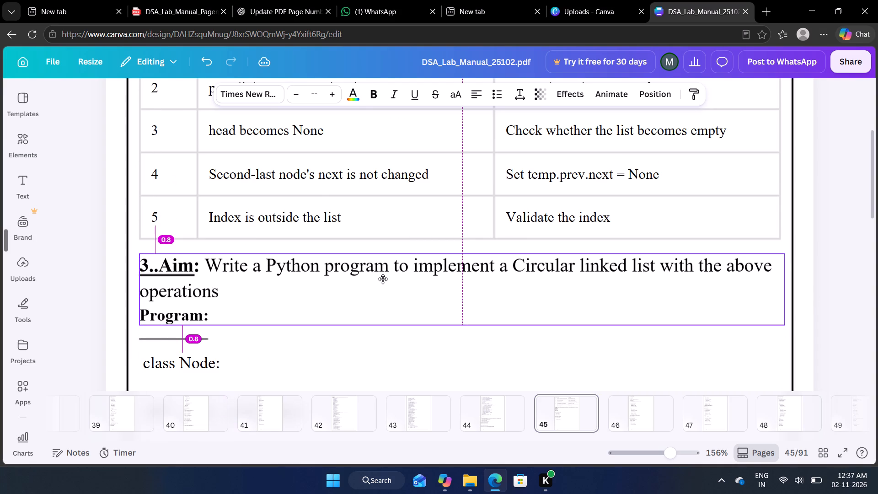
{"action": "left_click_drag", "start_coordinate": [383, 279], "coordinate": [383, 280]}
{"action": "left_click_drag", "start_coordinate": [383, 280], "coordinate": [380, 279]}
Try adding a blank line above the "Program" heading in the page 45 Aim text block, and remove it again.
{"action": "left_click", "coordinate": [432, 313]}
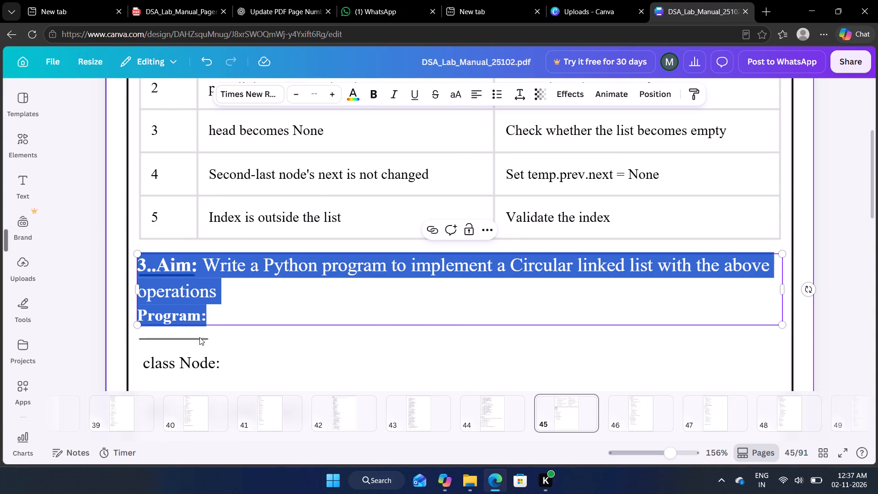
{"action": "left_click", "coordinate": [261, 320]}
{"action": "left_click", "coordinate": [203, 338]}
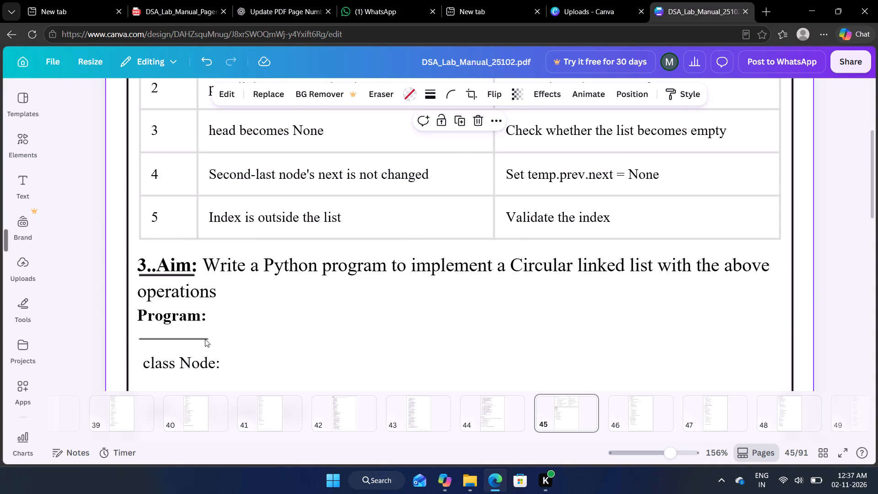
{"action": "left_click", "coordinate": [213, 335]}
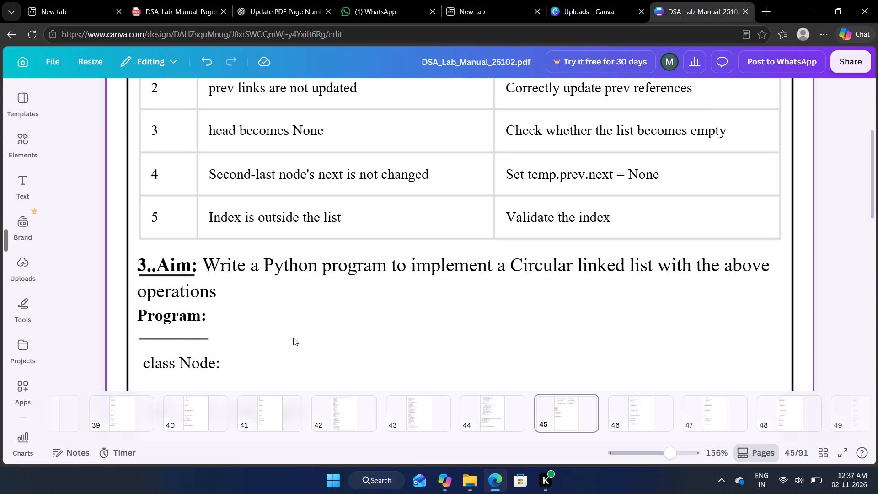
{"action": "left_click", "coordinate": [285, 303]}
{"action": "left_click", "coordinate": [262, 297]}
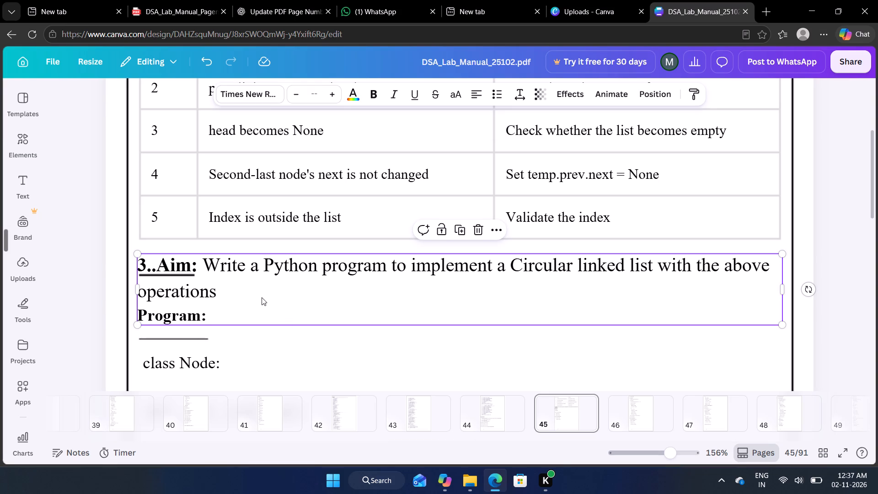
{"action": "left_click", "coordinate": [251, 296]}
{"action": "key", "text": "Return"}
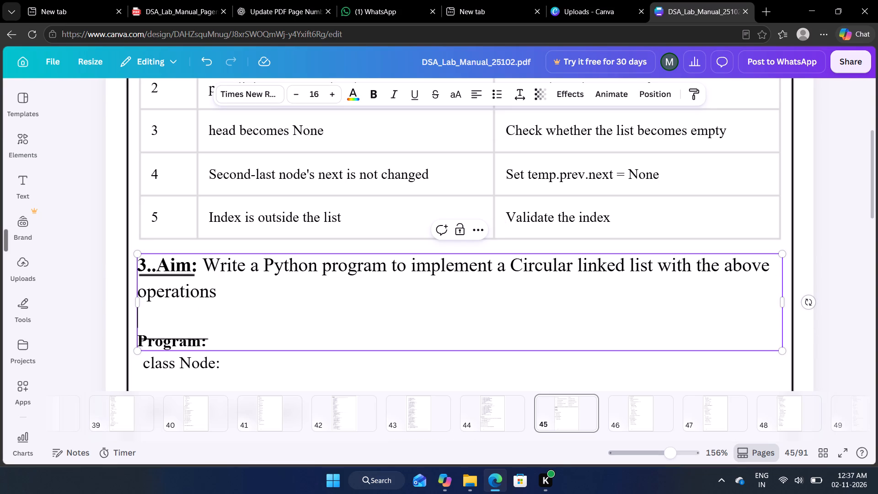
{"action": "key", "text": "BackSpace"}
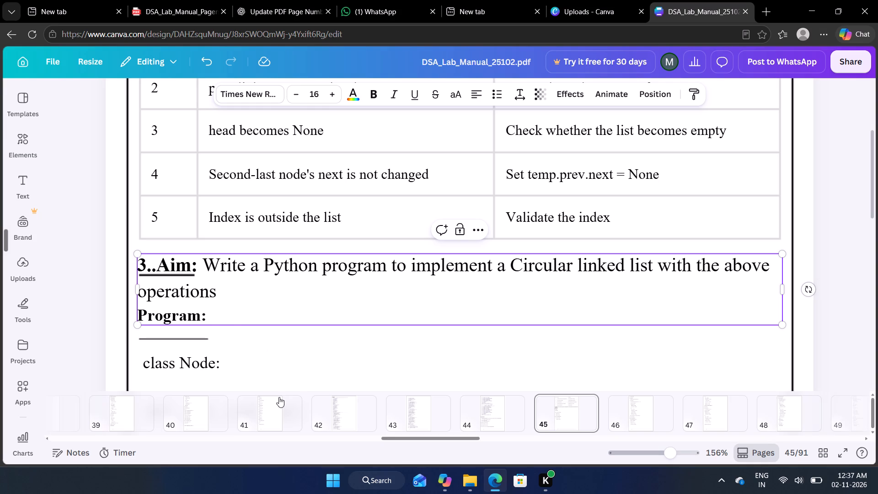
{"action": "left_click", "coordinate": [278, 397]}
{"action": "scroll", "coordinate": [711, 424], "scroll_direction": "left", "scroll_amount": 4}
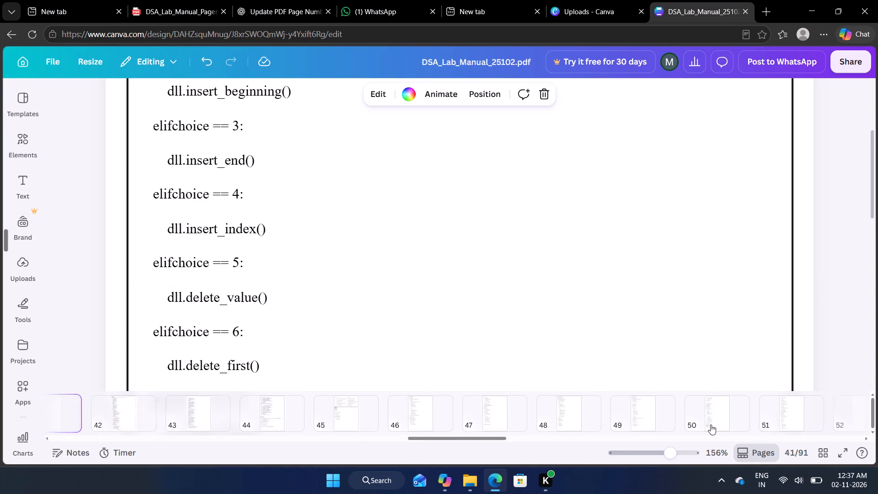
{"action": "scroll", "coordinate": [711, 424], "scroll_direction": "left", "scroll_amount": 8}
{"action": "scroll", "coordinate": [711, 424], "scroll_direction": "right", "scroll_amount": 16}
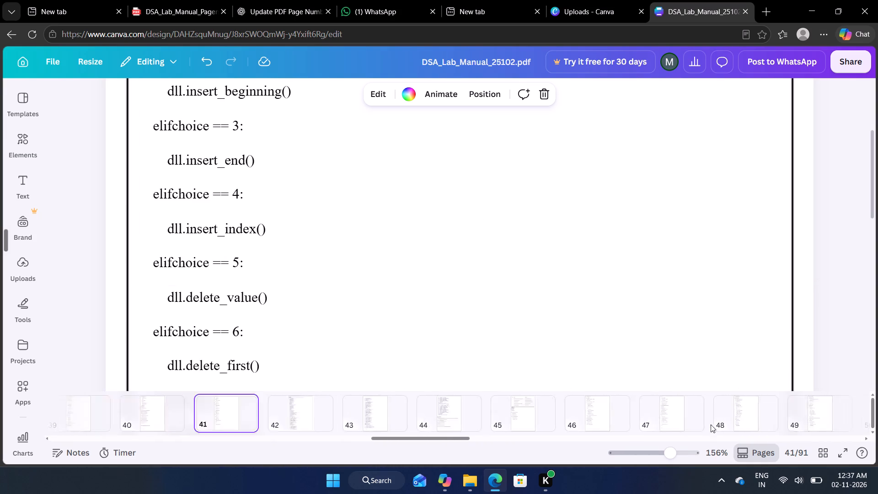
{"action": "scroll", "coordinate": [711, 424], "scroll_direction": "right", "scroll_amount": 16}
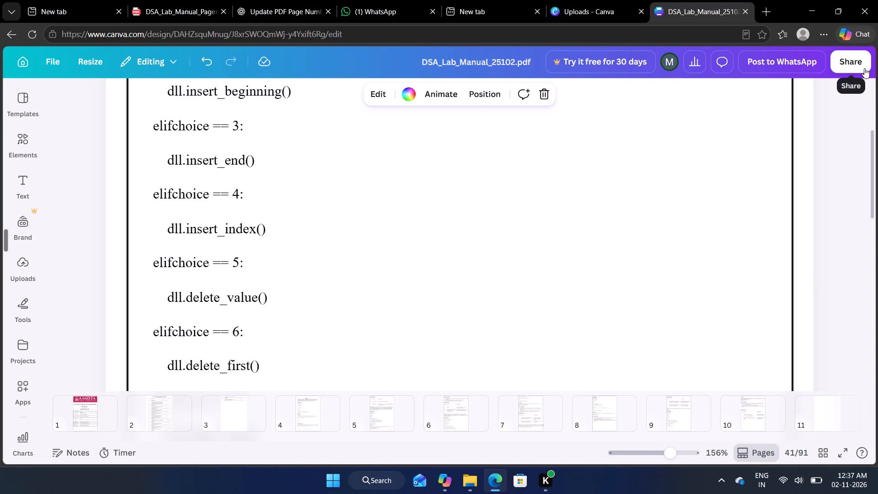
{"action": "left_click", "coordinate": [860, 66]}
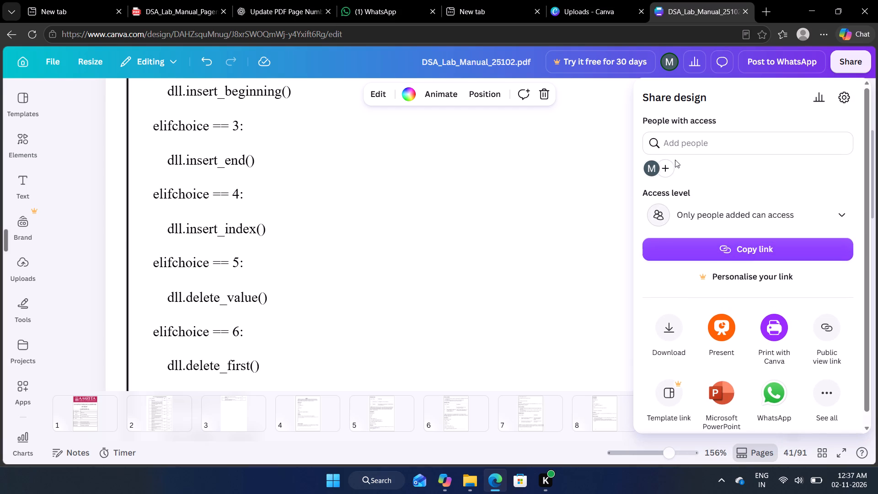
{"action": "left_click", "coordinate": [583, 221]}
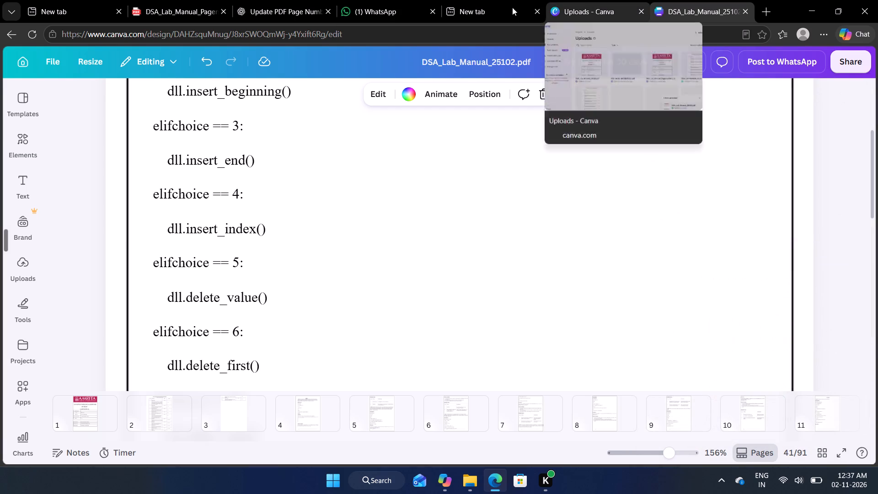
Switch to the ChatGPT conversation and review the contents table's dates and page ranges in the cleaned lab manual preview.
{"action": "left_click", "coordinate": [238, 0]}
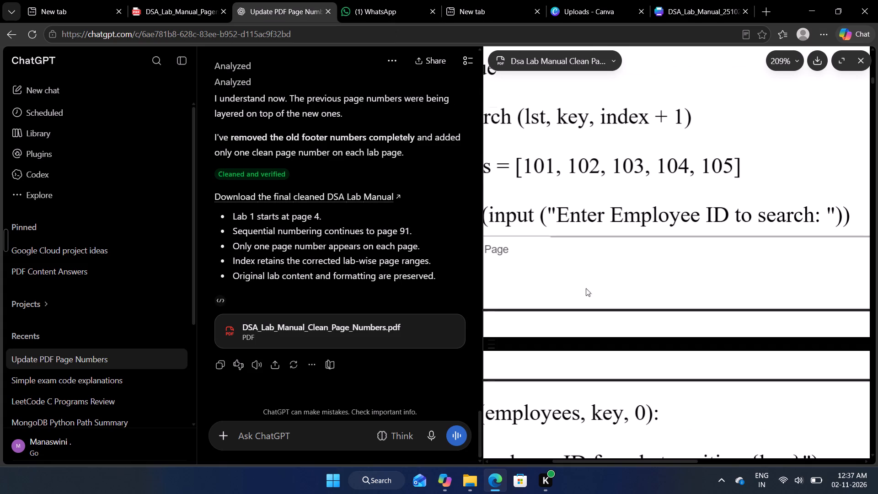
{"action": "scroll", "coordinate": [610, 285], "scroll_direction": "up", "scroll_amount": 20}
{"action": "scroll", "coordinate": [611, 285], "scroll_direction": "up", "scroll_amount": 11}
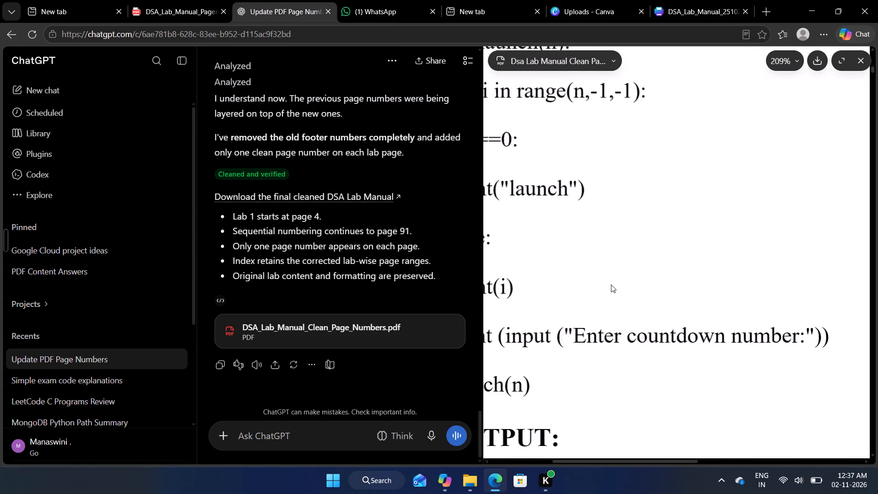
{"action": "scroll", "coordinate": [611, 285], "scroll_direction": "up", "scroll_amount": 12}
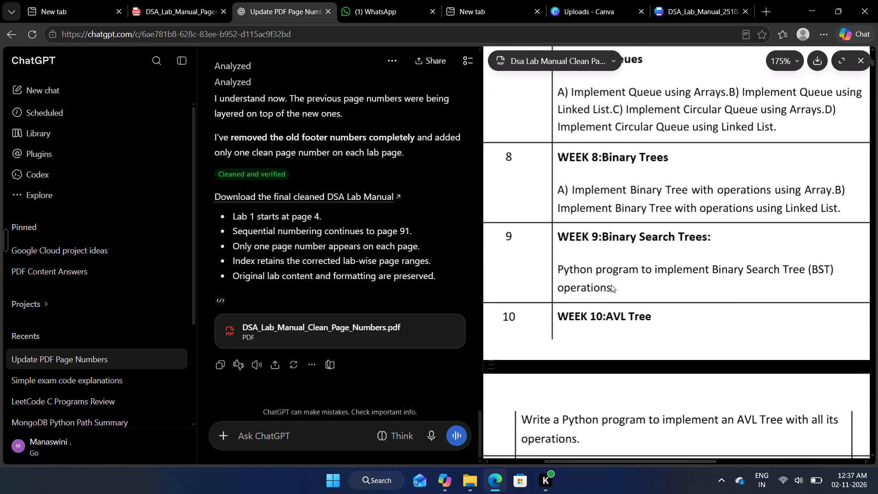
{"action": "scroll", "coordinate": [611, 285], "scroll_direction": "up", "scroll_amount": 4}
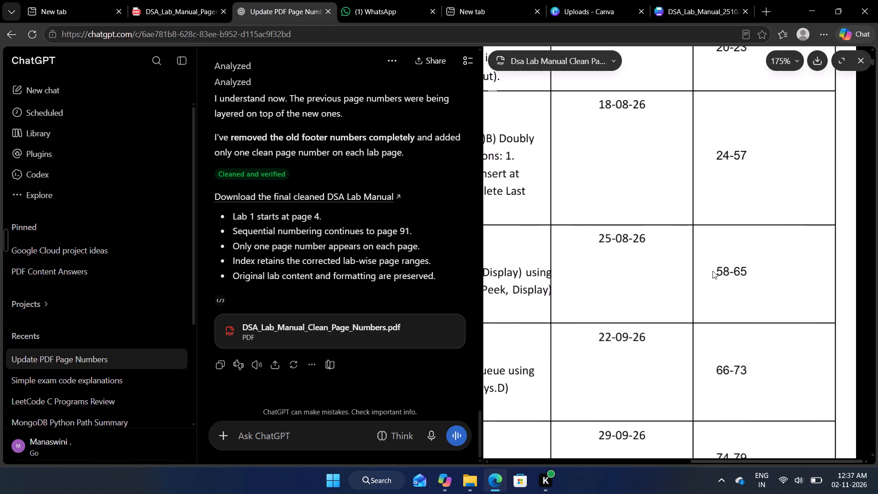
{"action": "scroll", "coordinate": [712, 271], "scroll_direction": "up", "scroll_amount": 3}
{"action": "scroll", "coordinate": [712, 271], "scroll_direction": "down", "scroll_amount": 2}
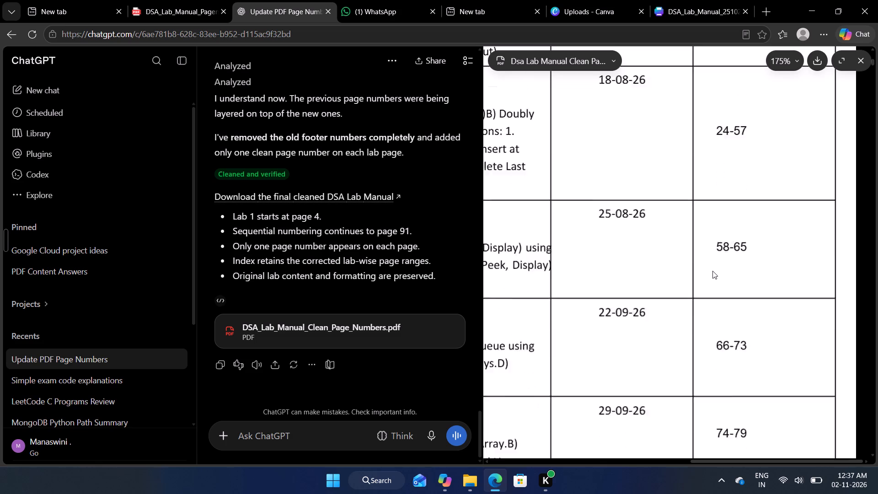
{"action": "scroll", "coordinate": [712, 271], "scroll_direction": "down", "scroll_amount": 7}
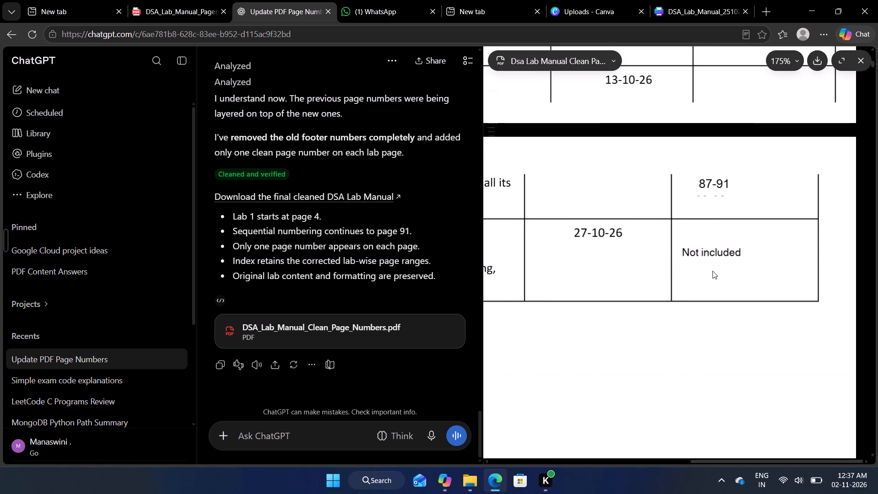
{"action": "scroll", "coordinate": [712, 271], "scroll_direction": "left", "scroll_amount": 3}
{"action": "scroll", "coordinate": [712, 271], "scroll_direction": "right", "scroll_amount": 2}
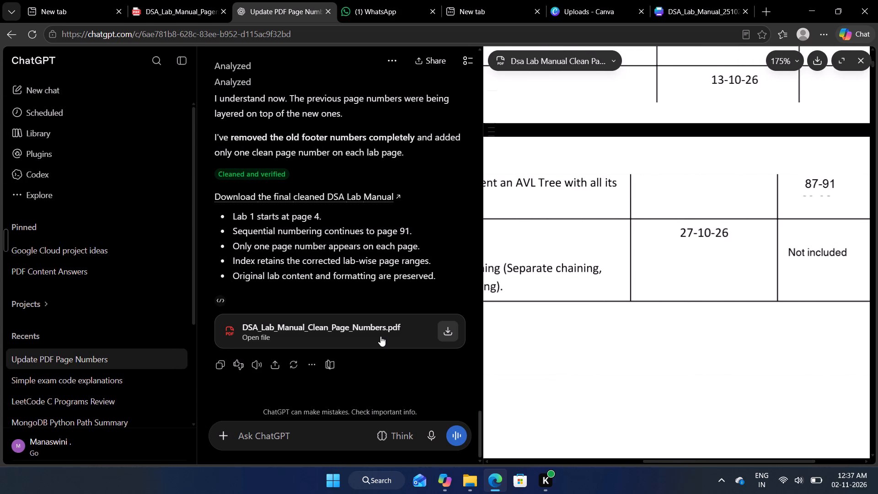
Download DSA_Lab_Manual_Clean_Page_Numbers.pdf from the ChatGPT reply and open it in the browser.
{"action": "left_click", "coordinate": [450, 332]}
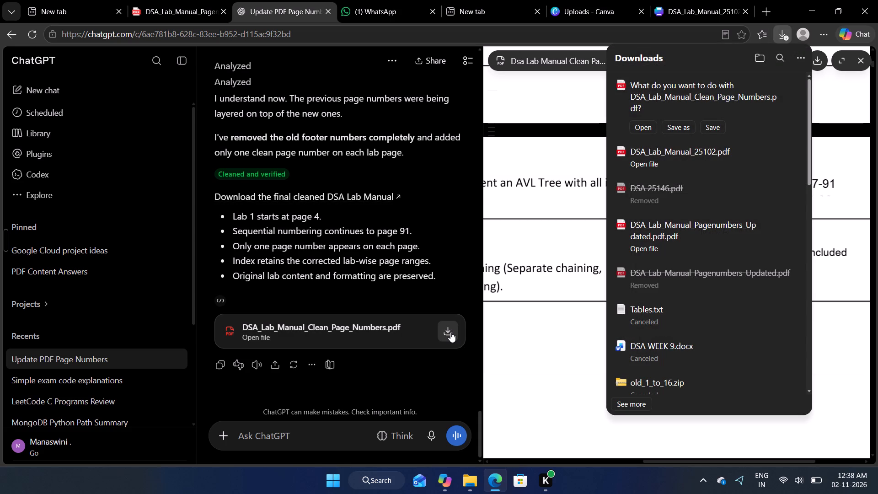
{"action": "left_click", "coordinate": [649, 102]}
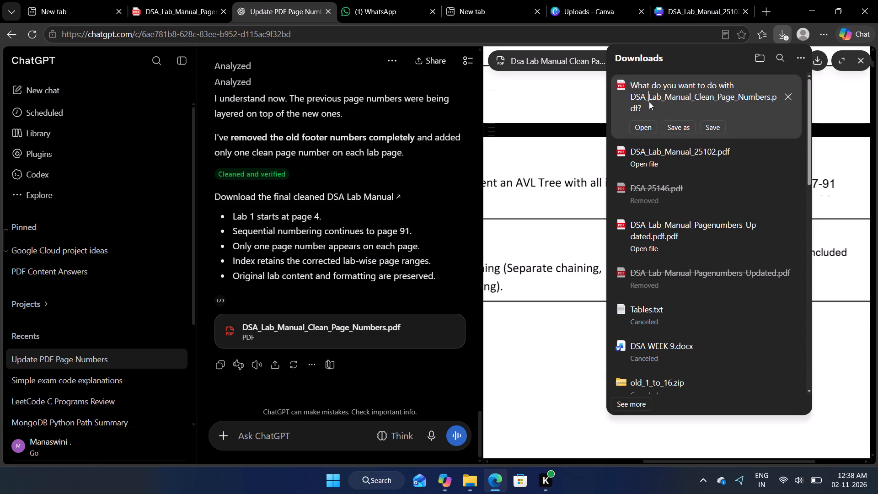
{"action": "left_click", "coordinate": [637, 129]}
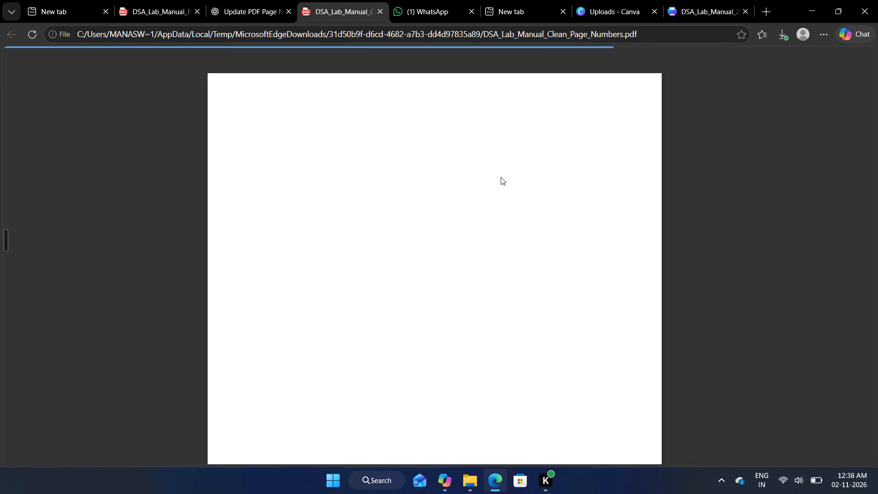
Check the contents table's dates and page ranges on pages 2 and 3 of the opened PDF.
{"action": "scroll", "coordinate": [500, 177], "scroll_direction": "down", "scroll_amount": 4}
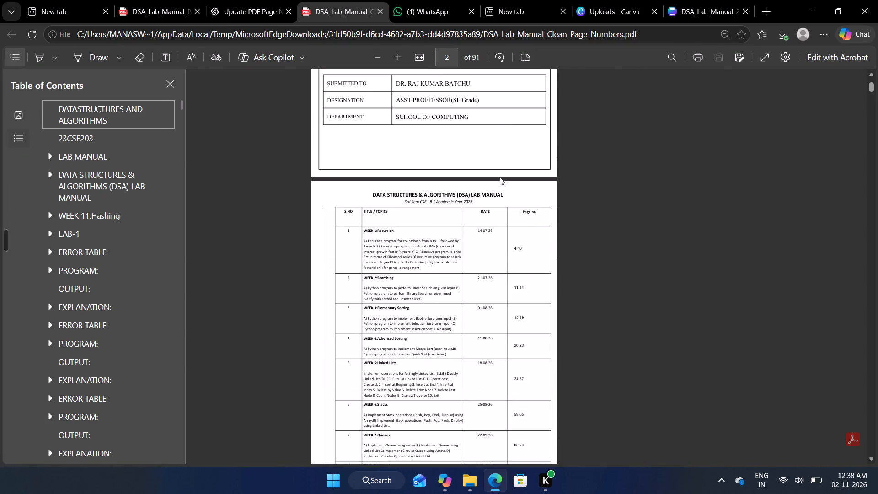
{"action": "scroll", "coordinate": [500, 177], "scroll_direction": "down", "scroll_amount": 4}
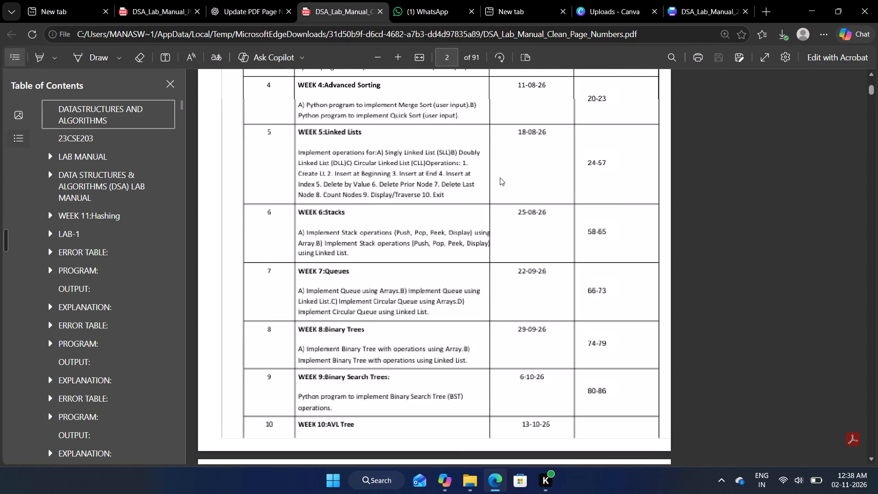
{"action": "scroll", "coordinate": [500, 177], "scroll_direction": "down", "scroll_amount": 3}
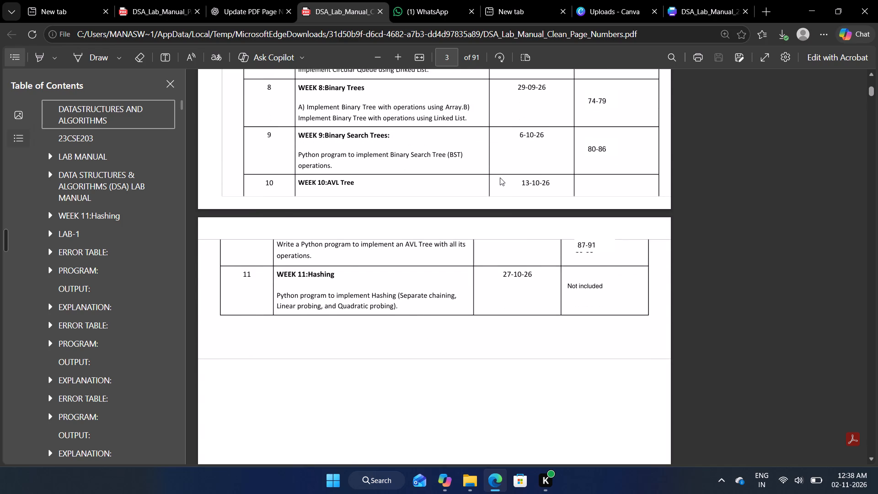
{"action": "left_click", "coordinate": [600, 254]}
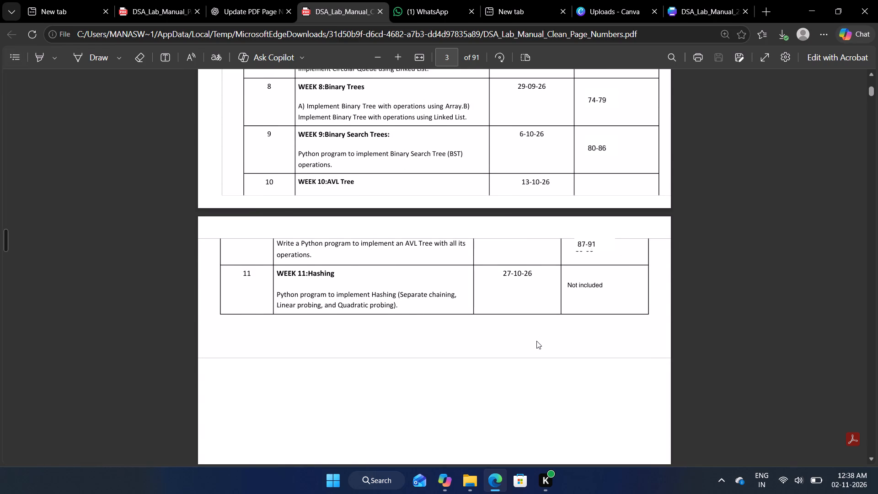
{"action": "left_click", "coordinate": [536, 343]}
{"action": "scroll", "coordinate": [554, 278], "scroll_direction": "up", "scroll_amount": 5}
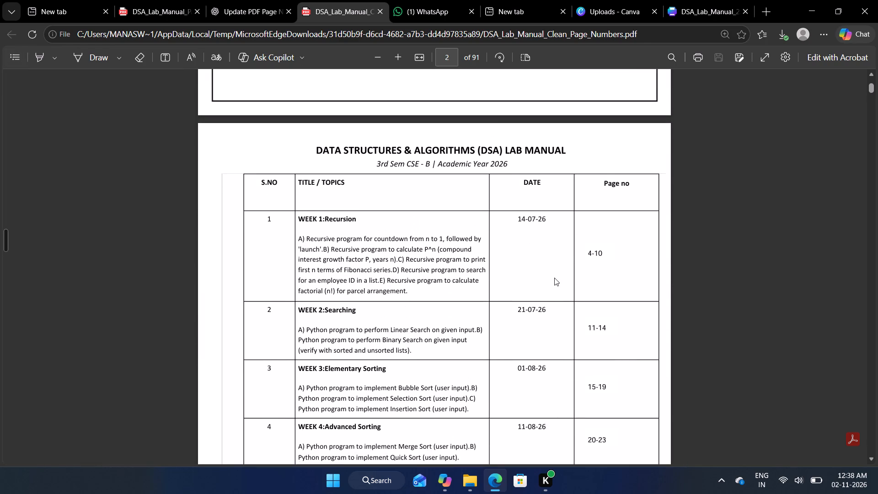
{"action": "scroll", "coordinate": [554, 278], "scroll_direction": "down", "scroll_amount": 6}
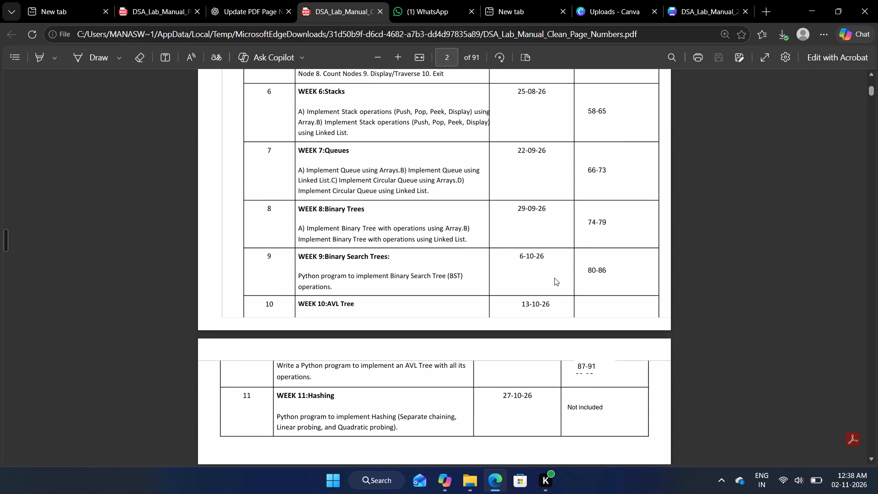
{"action": "scroll", "coordinate": [554, 278], "scroll_direction": "down", "scroll_amount": 1}
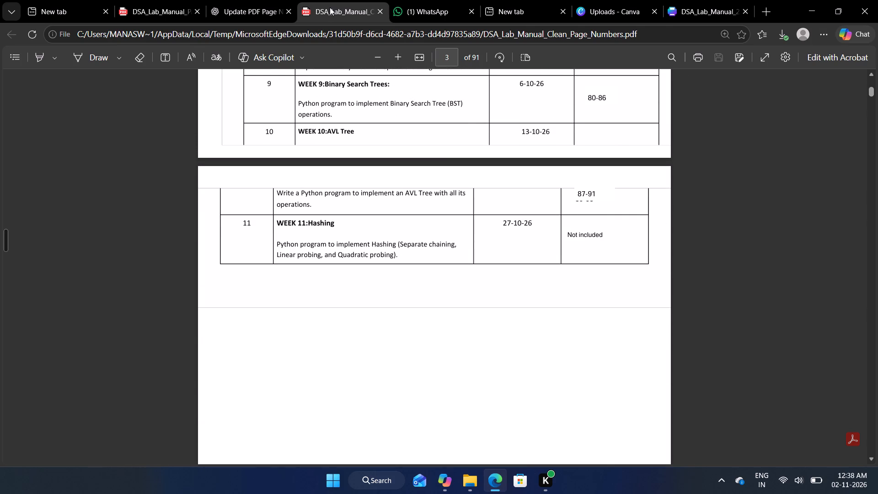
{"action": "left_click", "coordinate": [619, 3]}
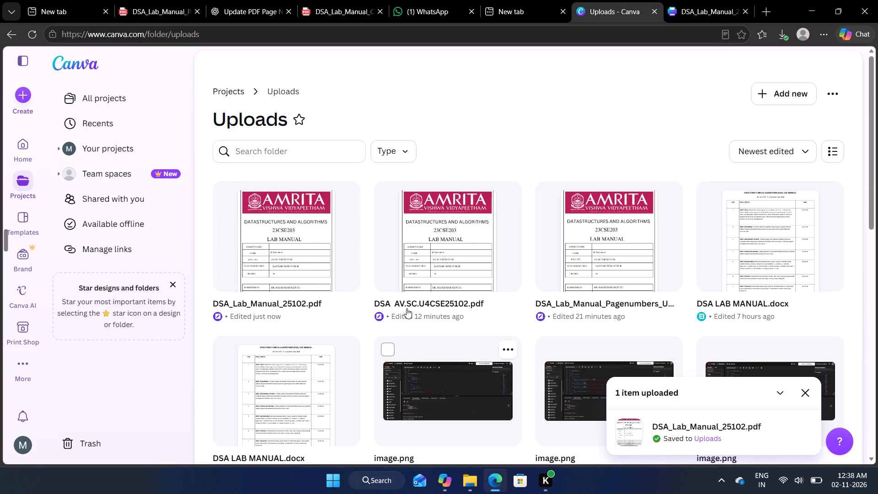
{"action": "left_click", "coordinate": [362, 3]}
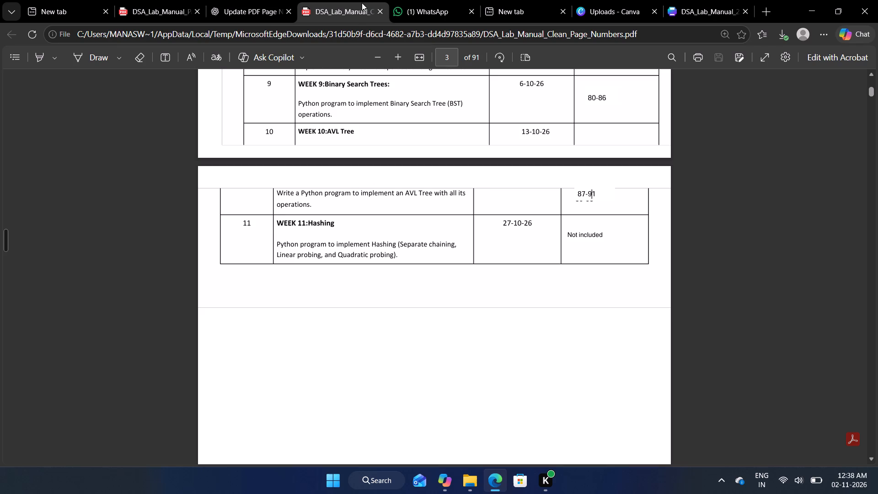
Skim the cleaned lab manual PDF from the contents table through its last pages and back, checking page layout and footer numbers.
{"action": "scroll", "coordinate": [479, 211], "scroll_direction": "up", "scroll_amount": 2}
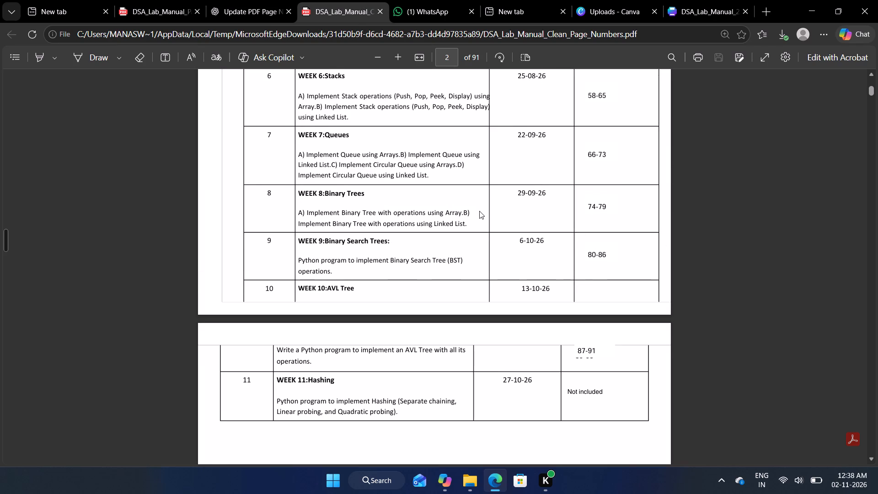
{"action": "scroll", "coordinate": [618, 349], "scroll_direction": "down", "scroll_amount": 20}
{"action": "scroll", "coordinate": [618, 349], "scroll_direction": "down", "scroll_amount": 20}
{"action": "scroll", "coordinate": [618, 349], "scroll_direction": "down", "scroll_amount": 3}
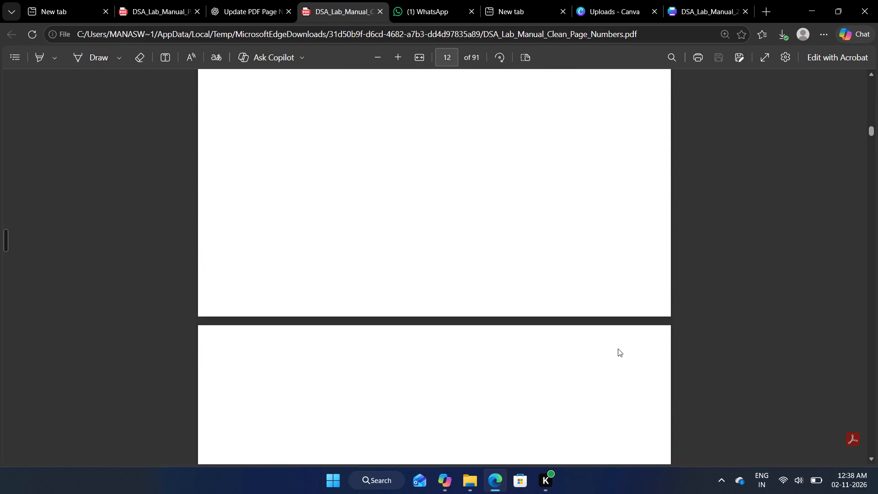
{"action": "scroll", "coordinate": [618, 349], "scroll_direction": "down", "scroll_amount": 19}
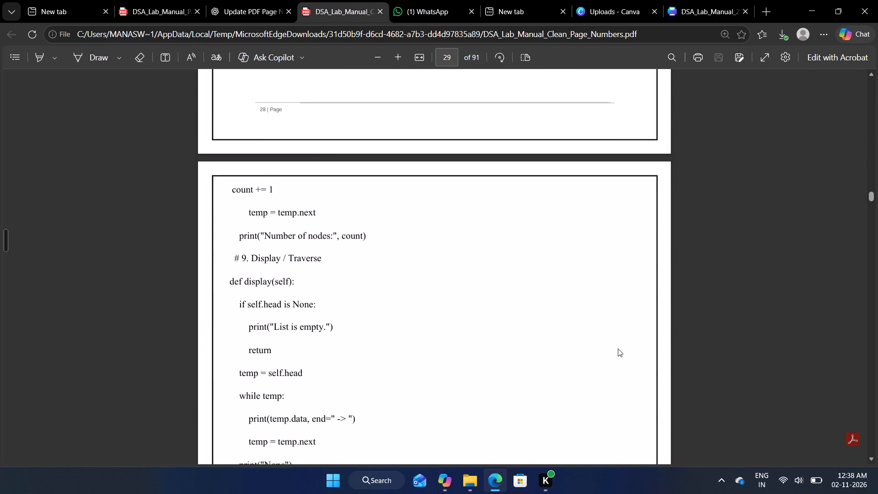
{"action": "scroll", "coordinate": [618, 349], "scroll_direction": "down", "scroll_amount": 6}
{"action": "scroll", "coordinate": [618, 349], "scroll_direction": "down", "scroll_amount": 20}
{"action": "scroll", "coordinate": [618, 349], "scroll_direction": "down", "scroll_amount": 2}
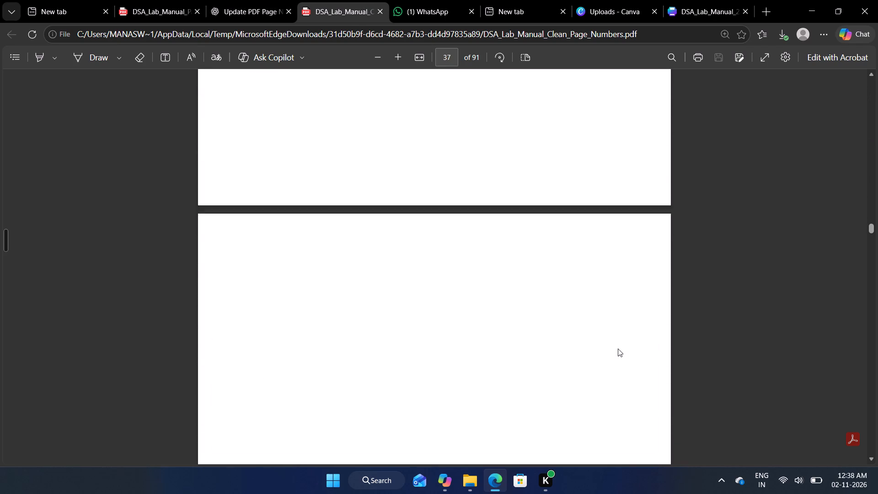
{"action": "scroll", "coordinate": [618, 349], "scroll_direction": "down", "scroll_amount": 20}
{"action": "scroll", "coordinate": [618, 349], "scroll_direction": "down", "scroll_amount": 13}
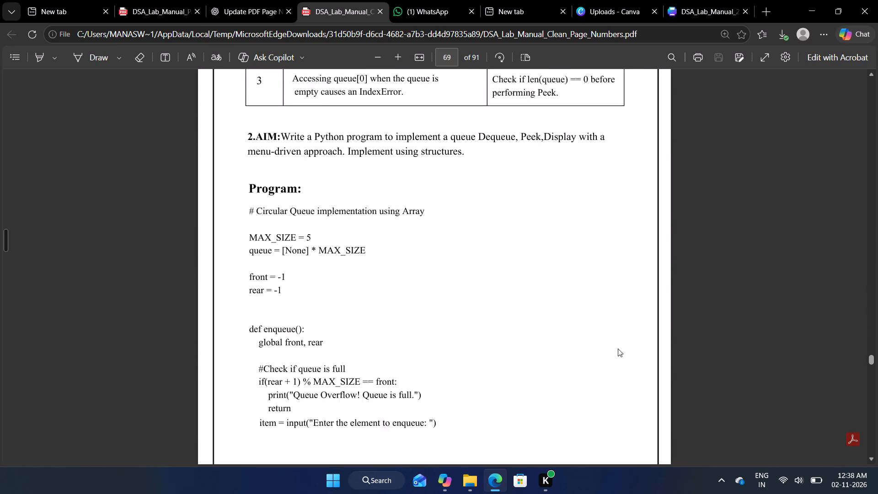
{"action": "scroll", "coordinate": [618, 349], "scroll_direction": "down", "scroll_amount": 20}
{"action": "scroll", "coordinate": [618, 349], "scroll_direction": "down", "scroll_amount": 6}
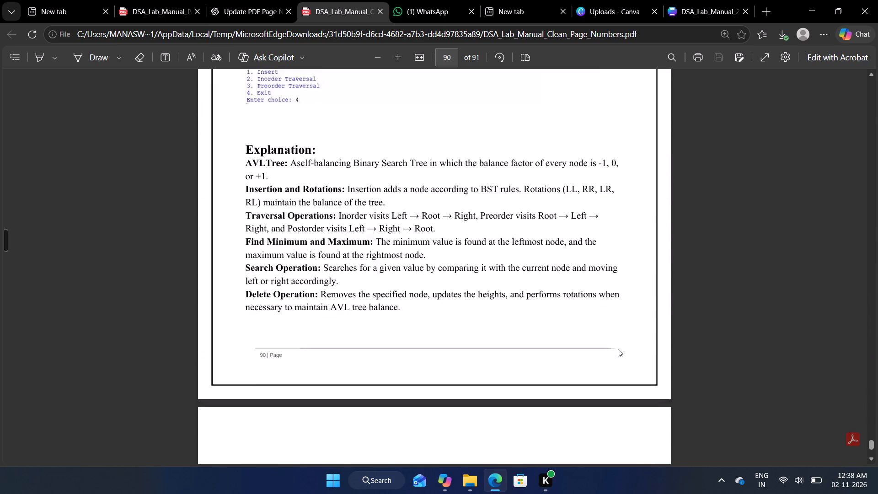
{"action": "scroll", "coordinate": [618, 349], "scroll_direction": "right", "scroll_amount": 14}
{"action": "scroll", "coordinate": [618, 349], "scroll_direction": "up", "scroll_amount": 20}
{"action": "scroll", "coordinate": [618, 349], "scroll_direction": "up", "scroll_amount": 6}
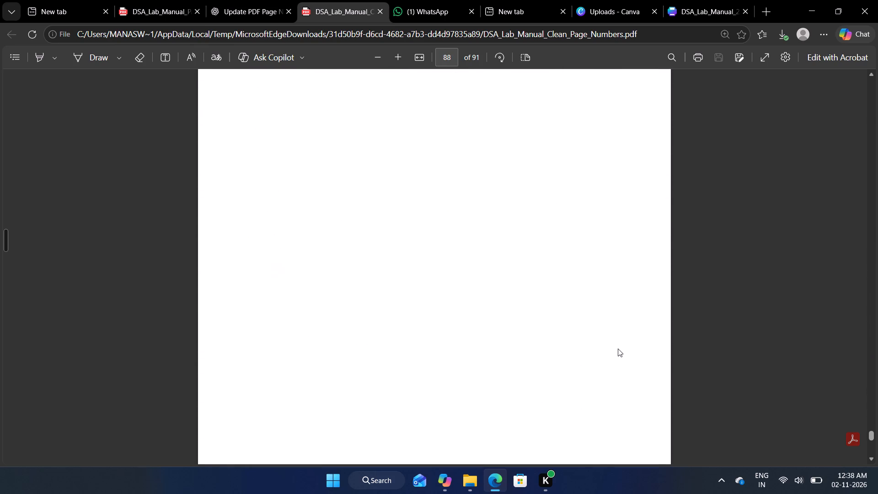
{"action": "scroll", "coordinate": [618, 349], "scroll_direction": "up", "scroll_amount": 20}
{"action": "scroll", "coordinate": [618, 349], "scroll_direction": "up", "scroll_amount": 20}
{"action": "scroll", "coordinate": [618, 349], "scroll_direction": "up", "scroll_amount": 20}
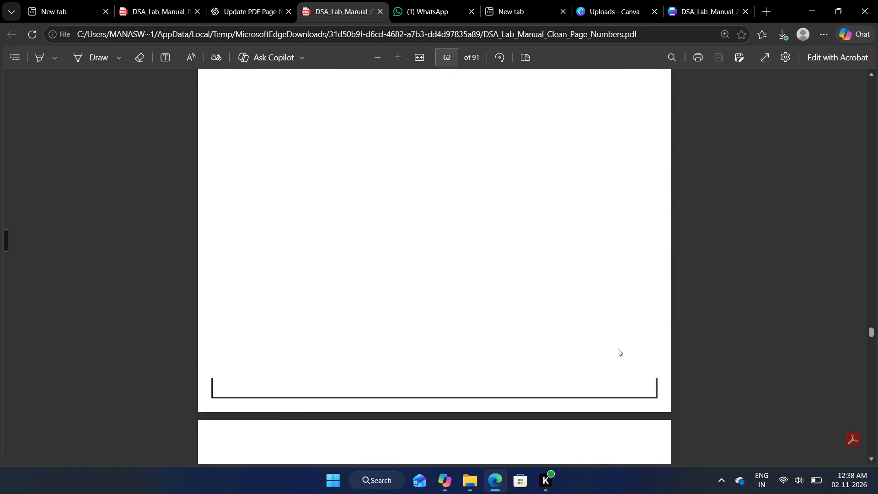
{"action": "scroll", "coordinate": [618, 349], "scroll_direction": "up", "scroll_amount": 20}
{"action": "scroll", "coordinate": [618, 349], "scroll_direction": "up", "scroll_amount": 20}
{"action": "scroll", "coordinate": [618, 349], "scroll_direction": "up", "scroll_amount": 20}
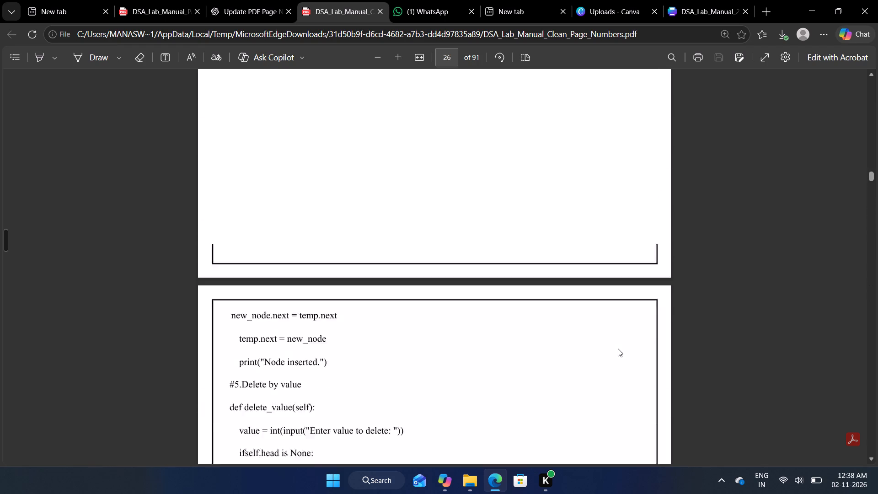
{"action": "scroll", "coordinate": [618, 349], "scroll_direction": "up", "scroll_amount": 12}
{"action": "scroll", "coordinate": [618, 349], "scroll_direction": "up", "scroll_amount": 20}
{"action": "scroll", "coordinate": [618, 349], "scroll_direction": "up", "scroll_amount": 9}
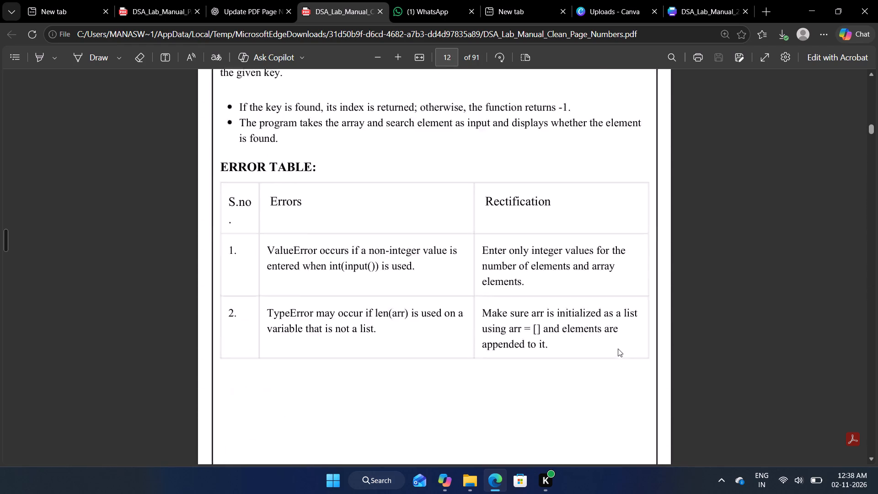
{"action": "scroll", "coordinate": [618, 349], "scroll_direction": "up", "scroll_amount": 16}
{"action": "scroll", "coordinate": [618, 349], "scroll_direction": "down", "scroll_amount": 5}
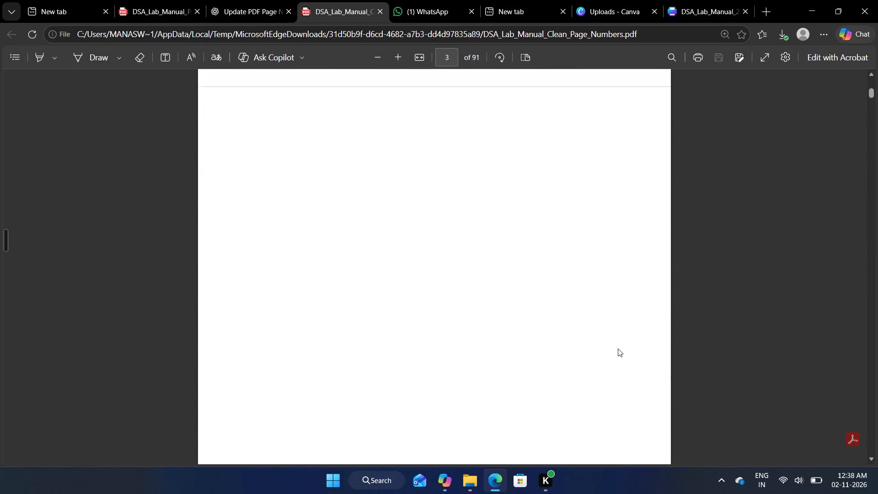
{"action": "scroll", "coordinate": [618, 349], "scroll_direction": "down", "scroll_amount": 9}
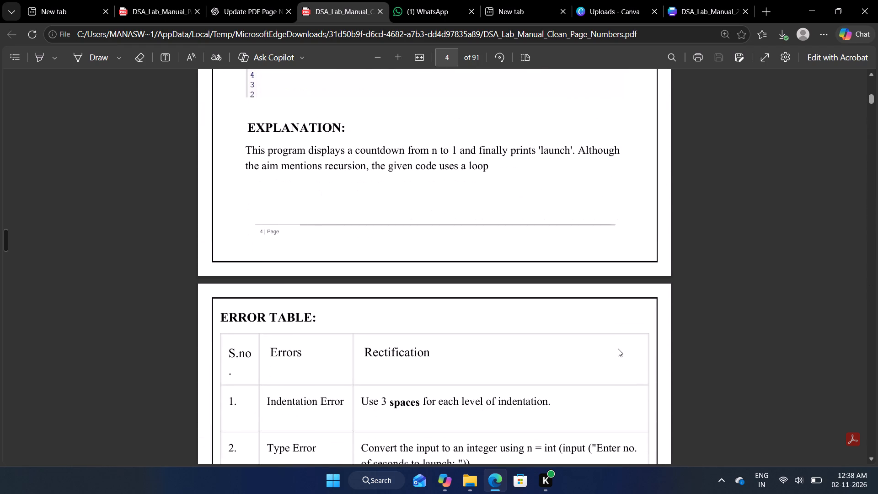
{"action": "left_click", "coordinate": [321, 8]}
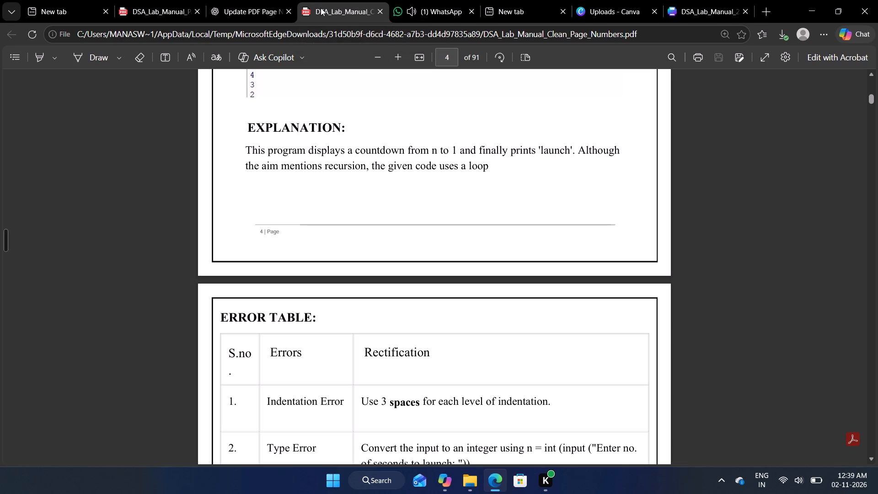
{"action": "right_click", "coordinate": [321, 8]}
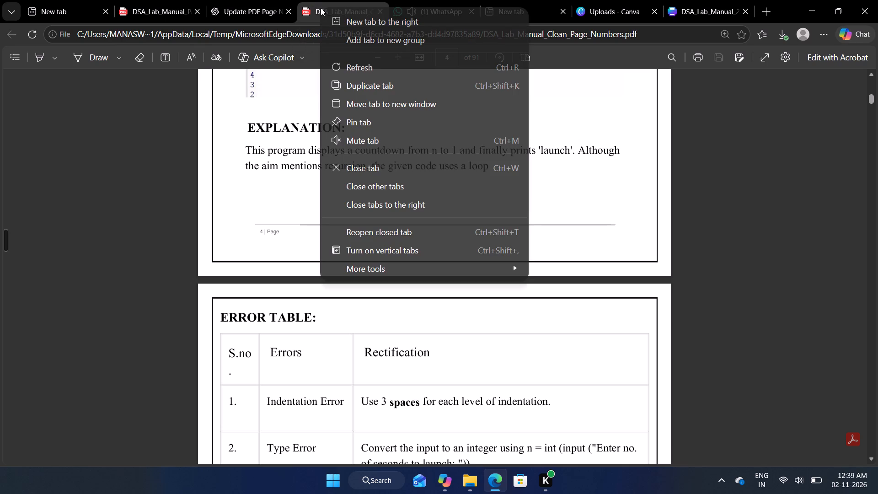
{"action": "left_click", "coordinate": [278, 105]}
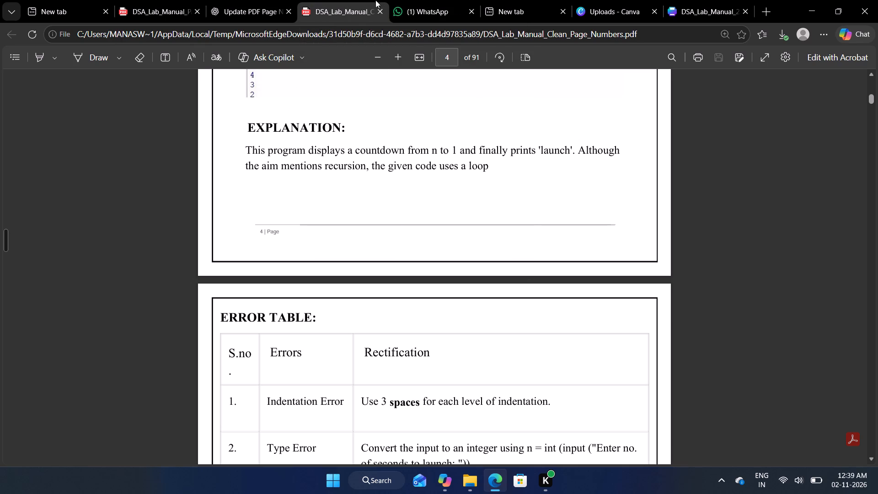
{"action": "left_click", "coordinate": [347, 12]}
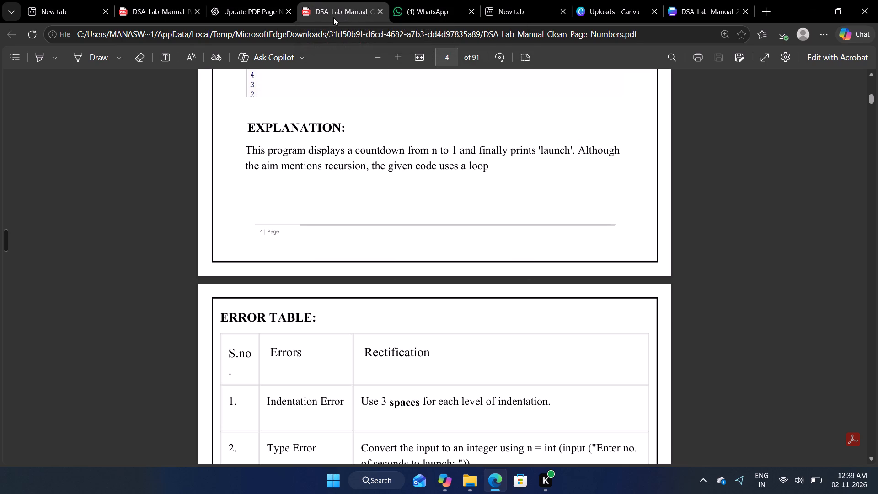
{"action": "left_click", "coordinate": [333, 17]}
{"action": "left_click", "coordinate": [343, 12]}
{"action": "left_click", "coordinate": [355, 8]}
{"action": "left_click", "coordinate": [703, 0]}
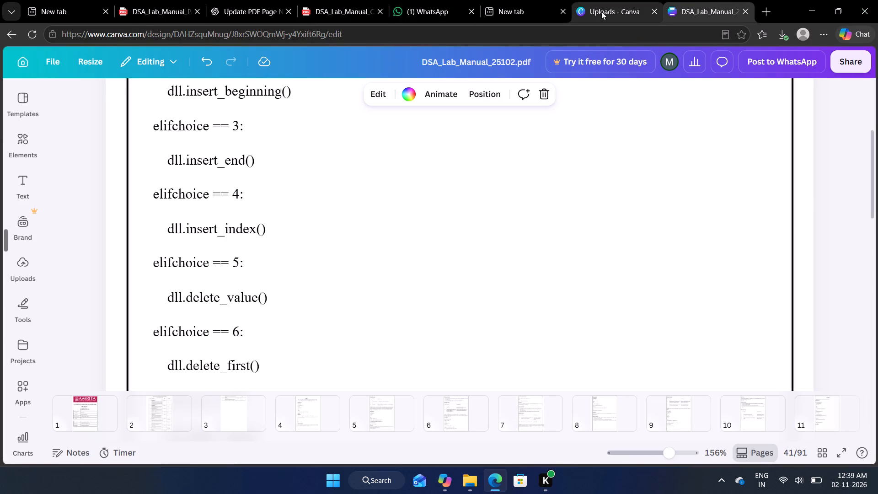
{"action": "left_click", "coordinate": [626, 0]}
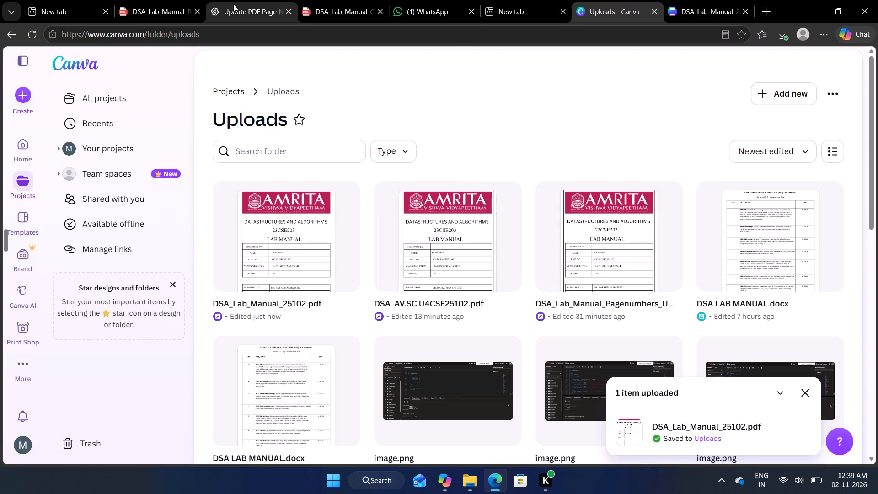
Copy DSA_Lab_Manual_Clean_Page_Numbers.pdf from its temporary download folder in File Explorer to the Desktop.
{"action": "left_click", "coordinate": [316, 7]}
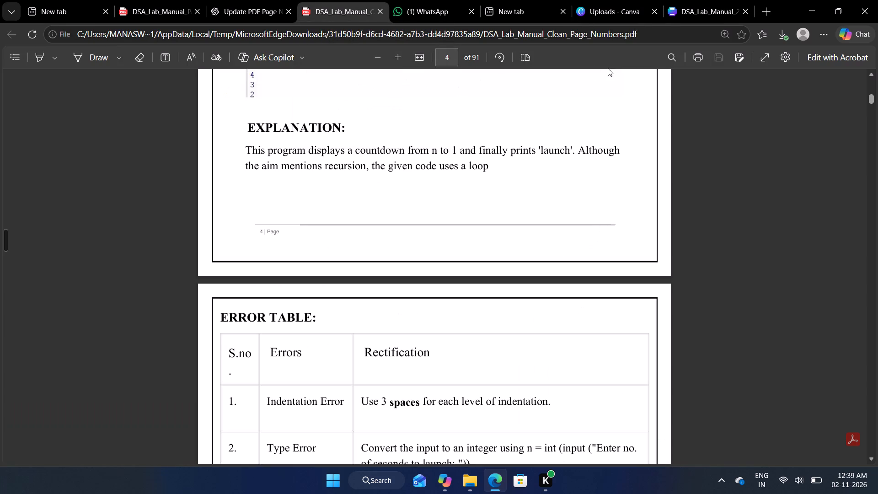
{"action": "left_click", "coordinate": [783, 39]}
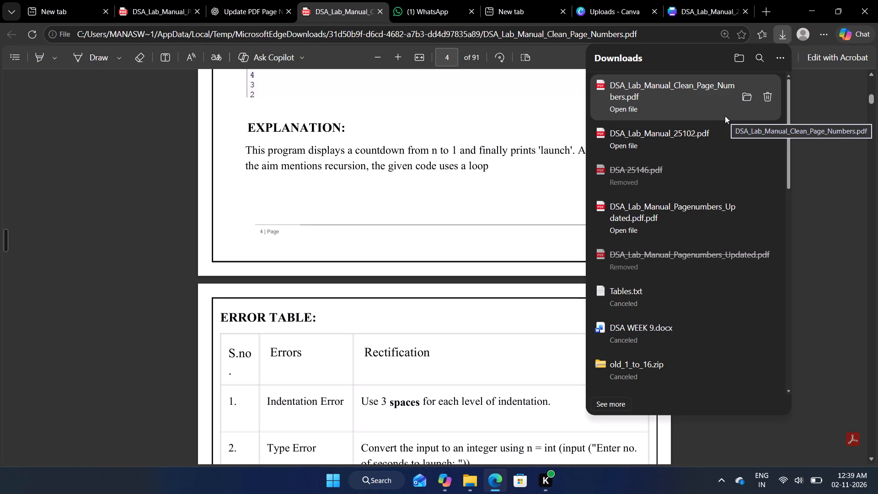
{"action": "left_click", "coordinate": [740, 97]}
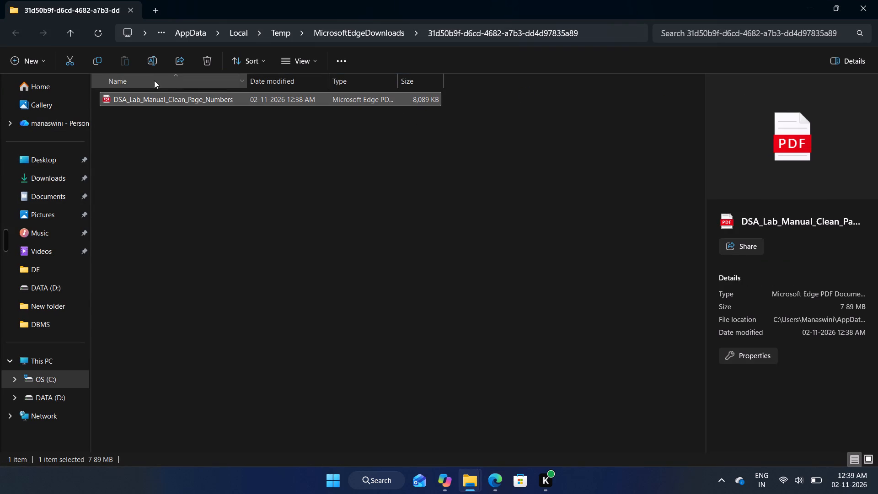
{"action": "left_click", "coordinate": [98, 62]}
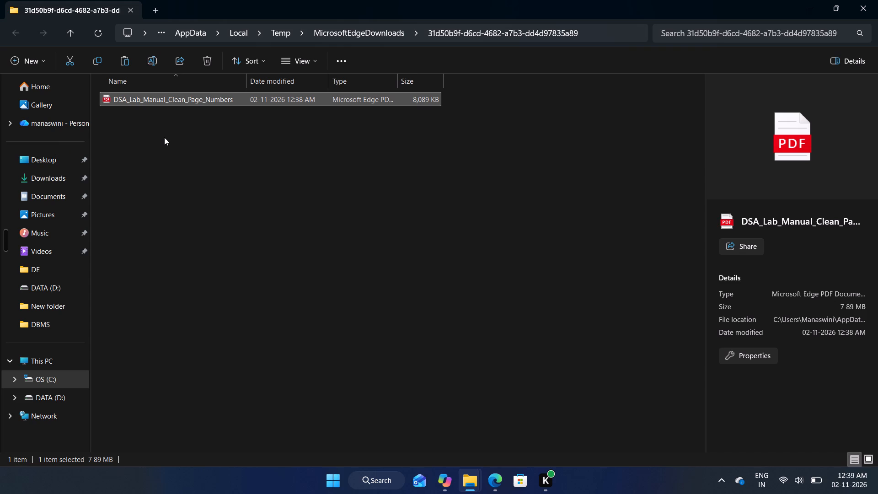
{"action": "left_click", "coordinate": [48, 157]}
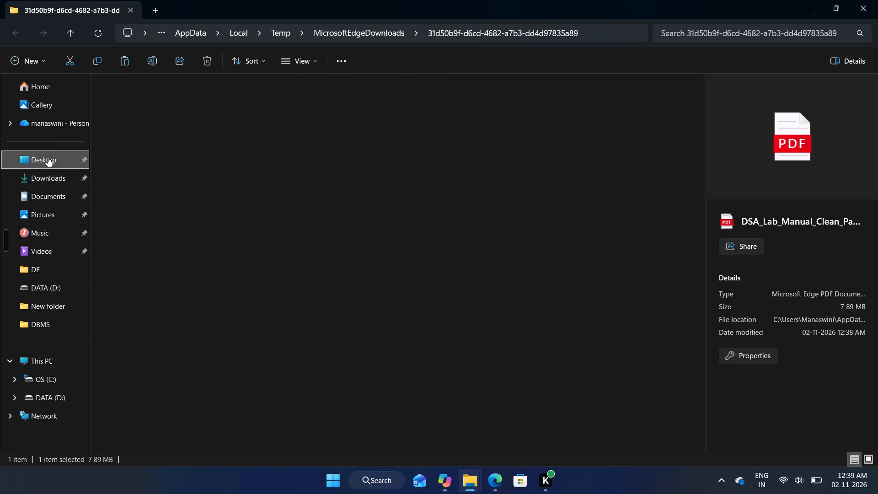
{"action": "left_click", "coordinate": [122, 62]}
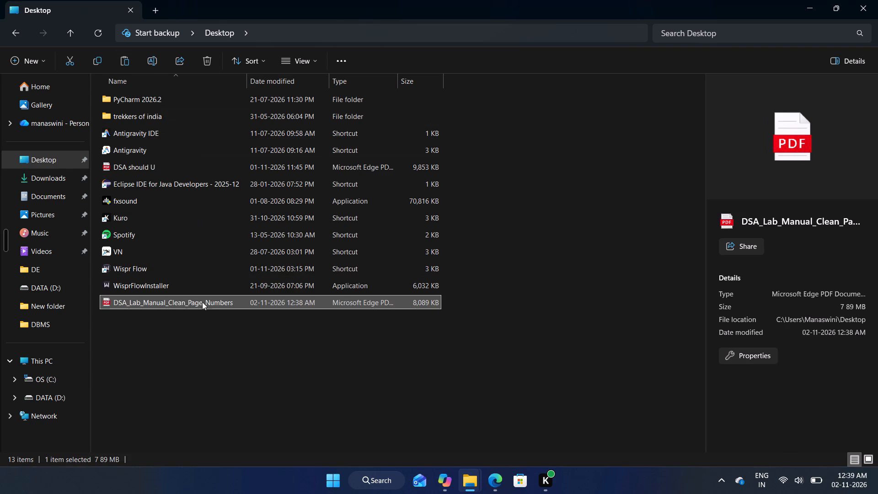
Open the Desktop copy of DSA_Lab_Manual_Clean_Page_Numbers.pdf and skim its pages from the cover past page 56, checking layout and page numbers.
{"action": "double_click", "coordinate": [199, 306]}
{"action": "scroll", "coordinate": [547, 316], "scroll_direction": "down", "scroll_amount": 2}
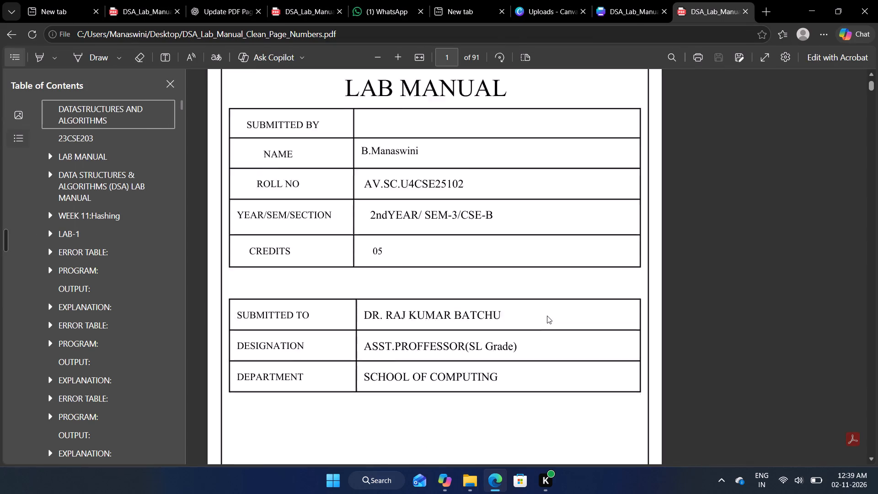
{"action": "scroll", "coordinate": [547, 316], "scroll_direction": "down", "scroll_amount": 9}
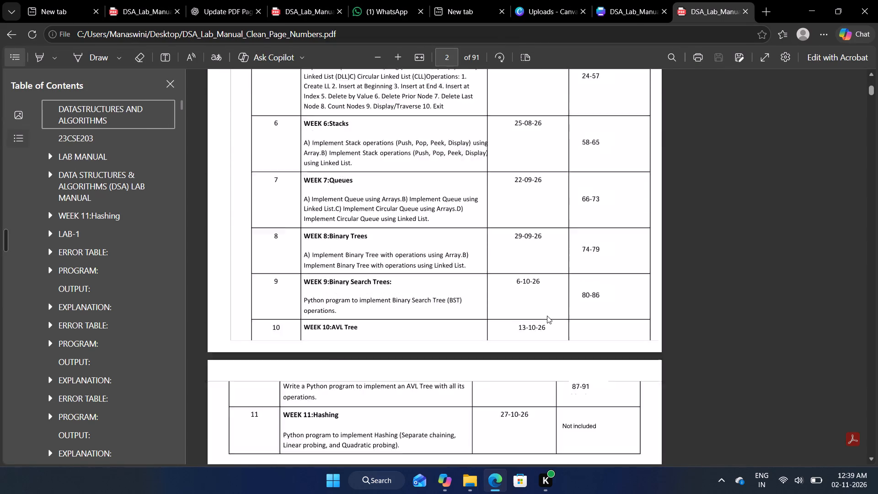
{"action": "scroll", "coordinate": [547, 316], "scroll_direction": "down", "scroll_amount": 10}
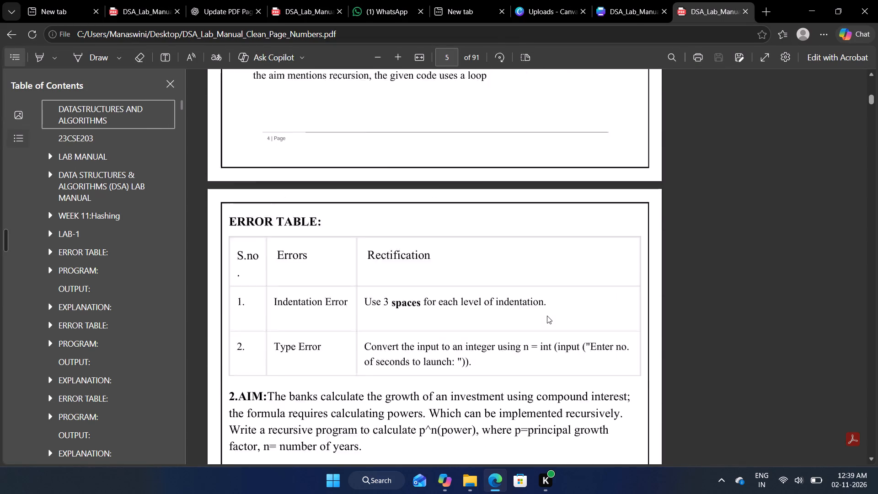
{"action": "scroll", "coordinate": [547, 316], "scroll_direction": "down", "scroll_amount": 1}
{"action": "scroll", "coordinate": [547, 316], "scroll_direction": "up", "scroll_amount": 5}
{"action": "scroll", "coordinate": [547, 316], "scroll_direction": "down", "scroll_amount": 3}
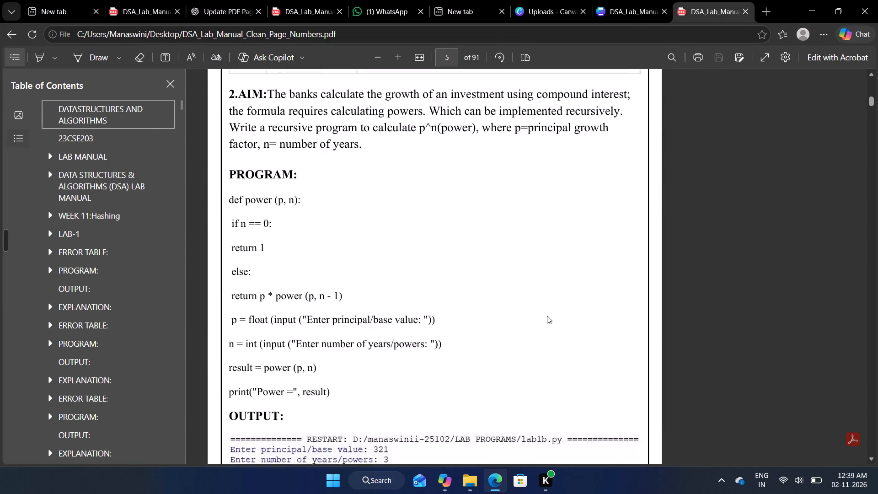
{"action": "scroll", "coordinate": [547, 316], "scroll_direction": "down", "scroll_amount": 14}
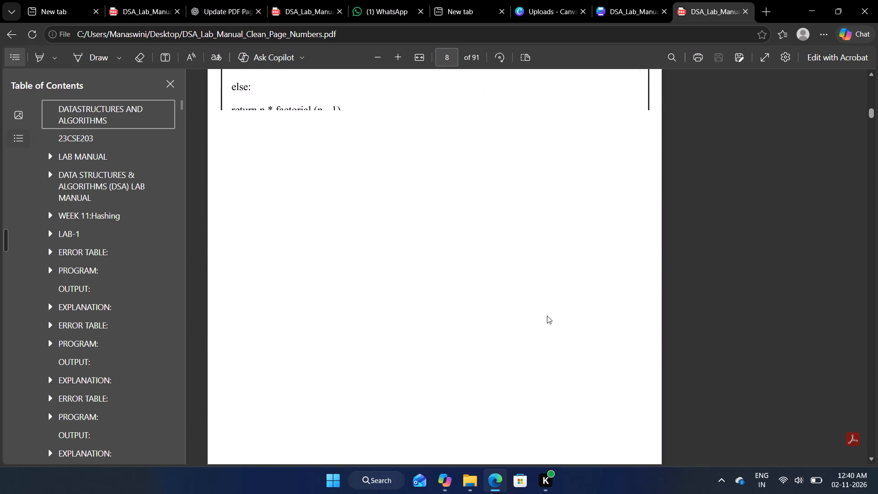
{"action": "scroll", "coordinate": [547, 316], "scroll_direction": "down", "scroll_amount": 5}
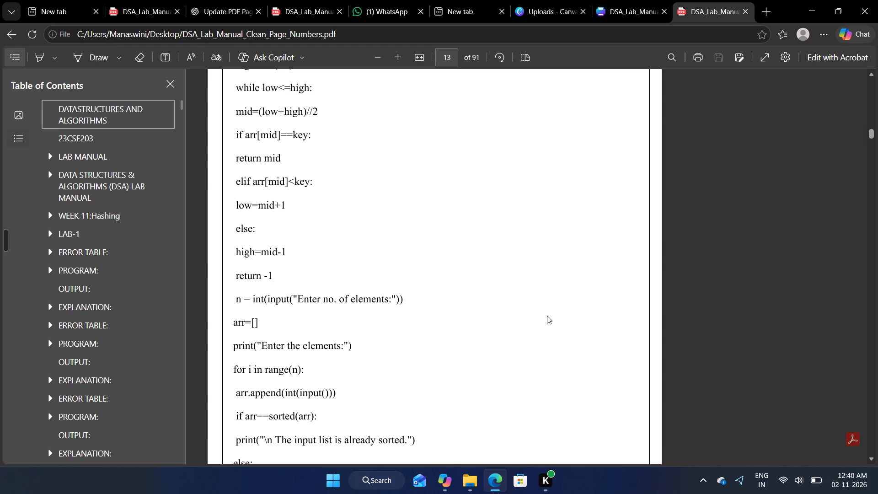
{"action": "scroll", "coordinate": [547, 316], "scroll_direction": "down", "scroll_amount": 1}
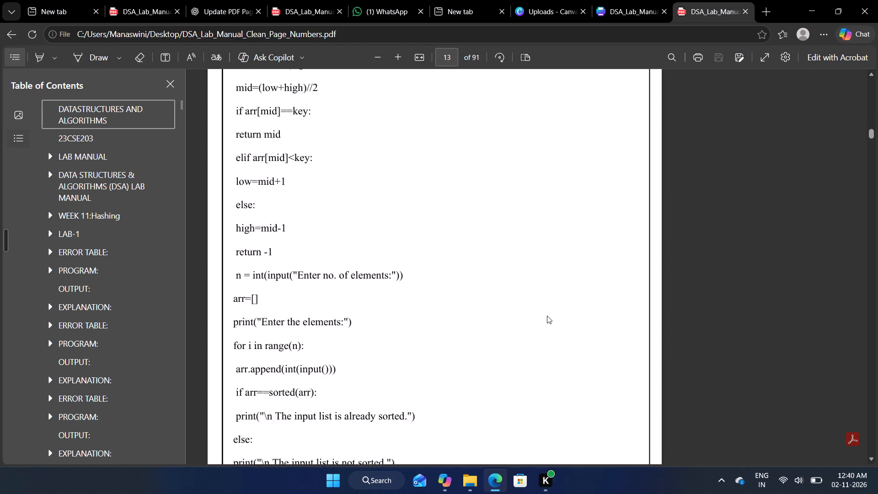
{"action": "scroll", "coordinate": [547, 316], "scroll_direction": "down", "scroll_amount": 3}
{"action": "scroll", "coordinate": [547, 316], "scroll_direction": "down", "scroll_amount": 20}
{"action": "scroll", "coordinate": [547, 316], "scroll_direction": "down", "scroll_amount": 20}
{"action": "scroll", "coordinate": [547, 316], "scroll_direction": "down", "scroll_amount": 17}
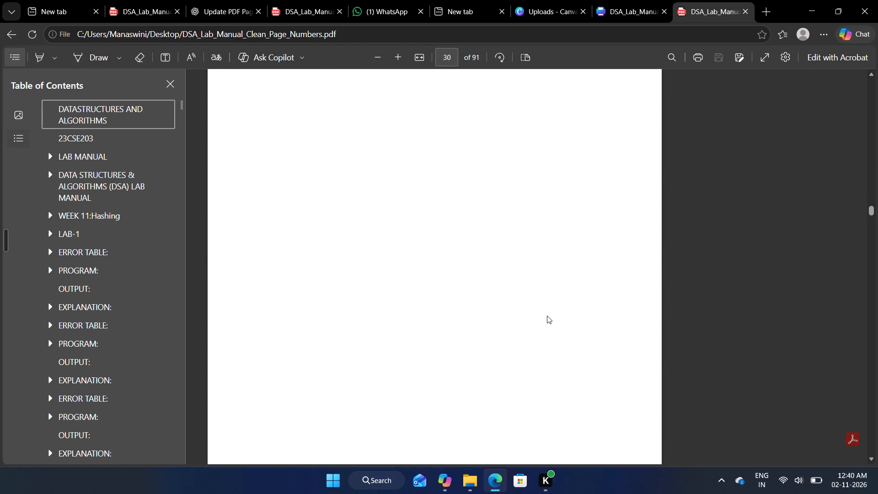
{"action": "scroll", "coordinate": [547, 316], "scroll_direction": "down", "scroll_amount": 19}
{"action": "scroll", "coordinate": [547, 316], "scroll_direction": "down", "scroll_amount": 12}
{"action": "scroll", "coordinate": [547, 316], "scroll_direction": "down", "scroll_amount": 19}
{"action": "scroll", "coordinate": [547, 316], "scroll_direction": "down", "scroll_amount": 3}
Return to the contents table on page 2 and check its dates and page ranges.
{"action": "left_click_drag", "start_coordinate": [872, 317], "coordinate": [877, 106]}
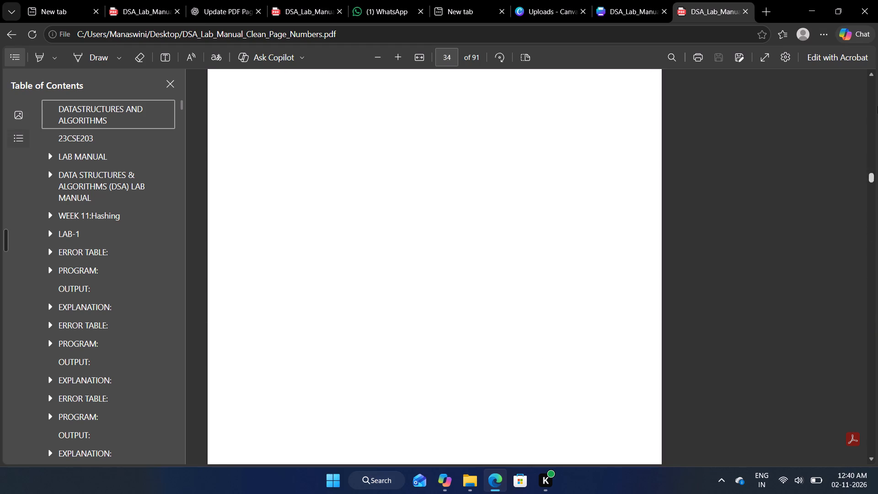
{"action": "left_click_drag", "start_coordinate": [877, 106], "coordinate": [877, 81]}
{"action": "scroll", "coordinate": [543, 312], "scroll_direction": "down", "scroll_amount": 8}
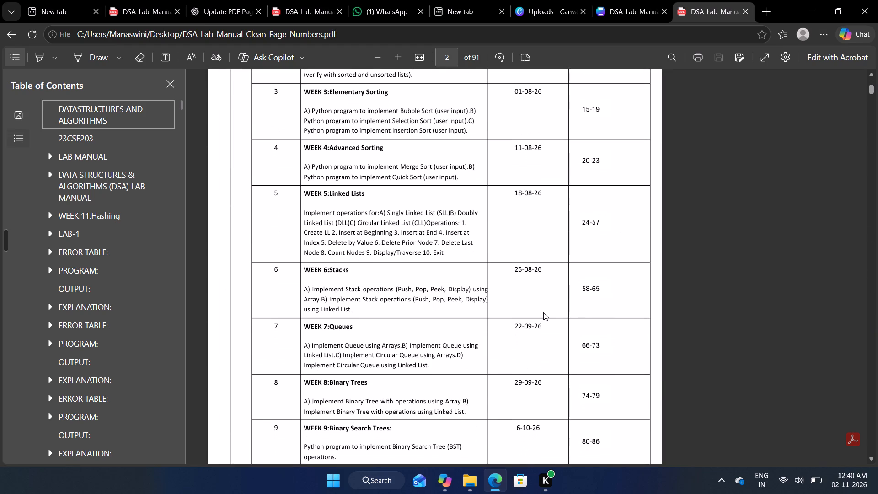
{"action": "scroll", "coordinate": [543, 312], "scroll_direction": "up", "scroll_amount": 2}
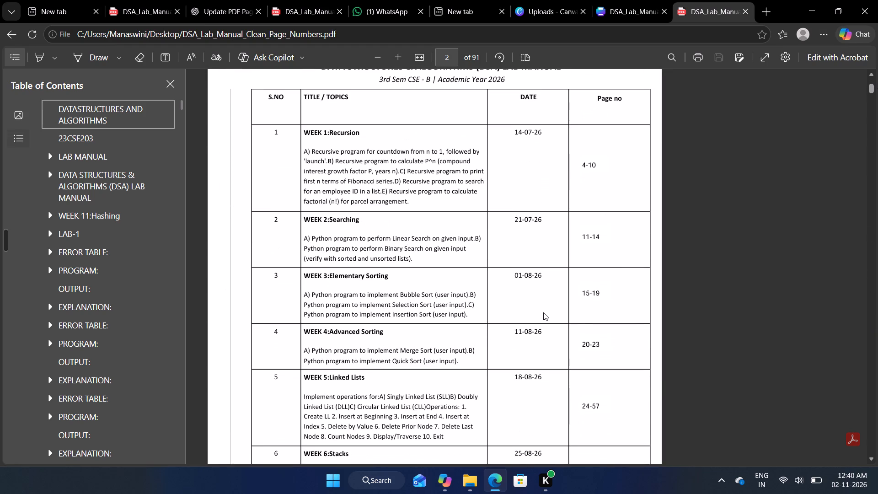
{"action": "scroll", "coordinate": [543, 312], "scroll_direction": "down", "scroll_amount": 3}
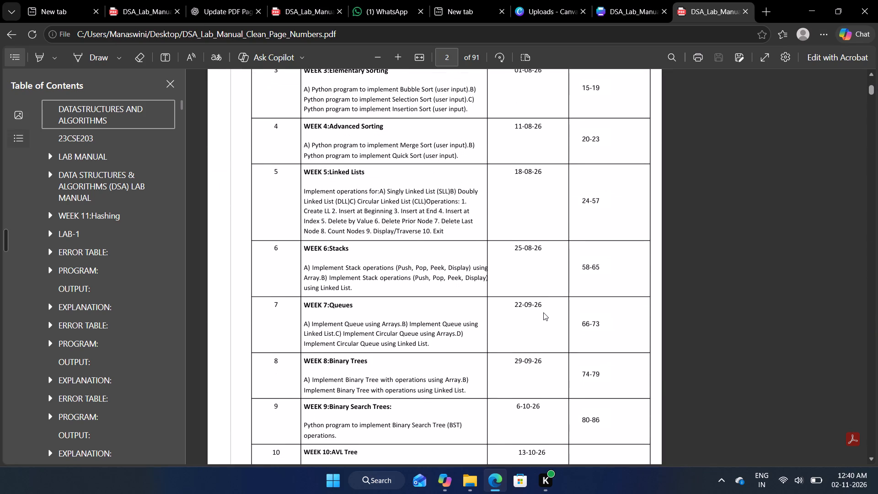
Switch to Canva's Uploads page.
{"action": "left_click", "coordinate": [529, 0]}
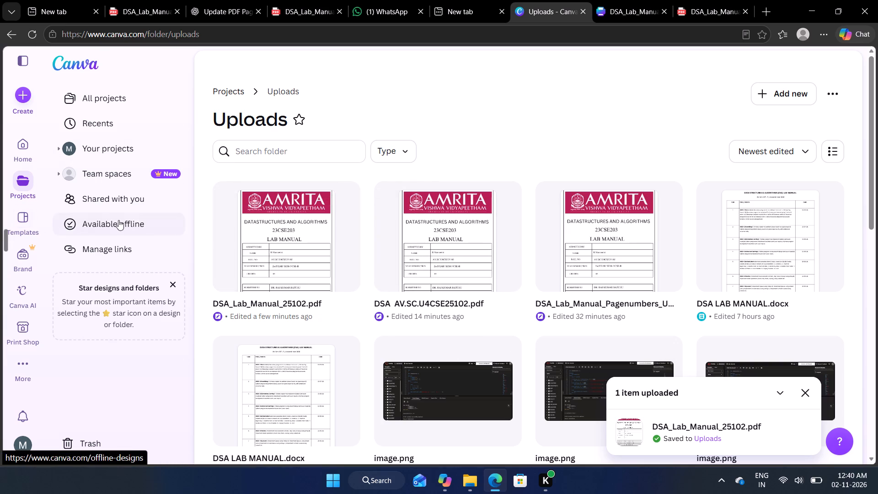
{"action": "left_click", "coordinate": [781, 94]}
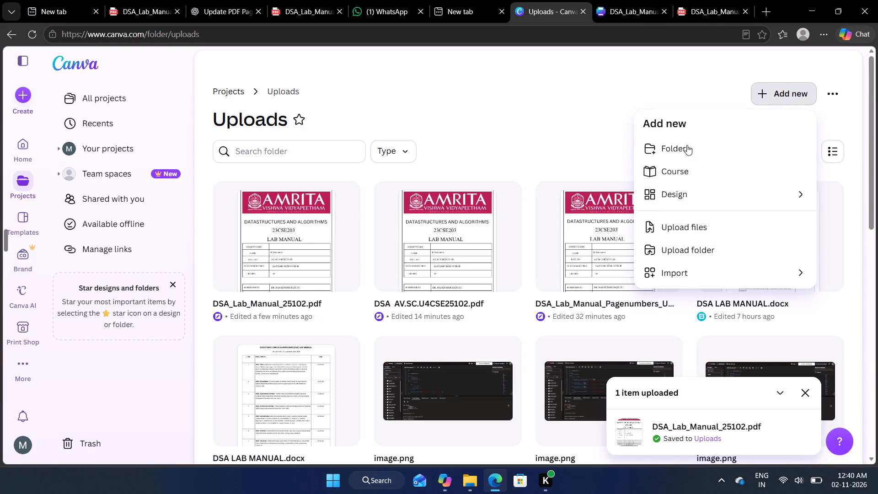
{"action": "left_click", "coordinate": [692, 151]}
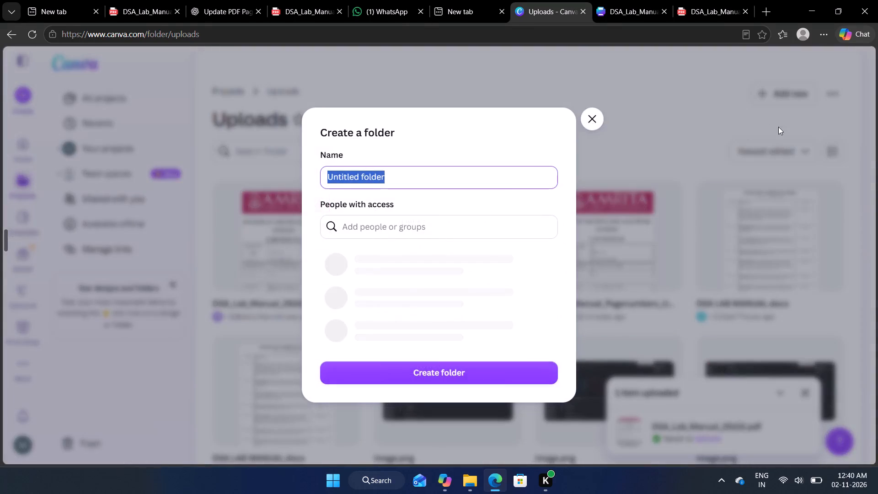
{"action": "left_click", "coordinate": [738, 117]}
Upload DSA_Lab_Manual_Clean_Page_Numbers.pdf from the Desktop to the Canva Uploads folder.
{"action": "left_click", "coordinate": [803, 93]}
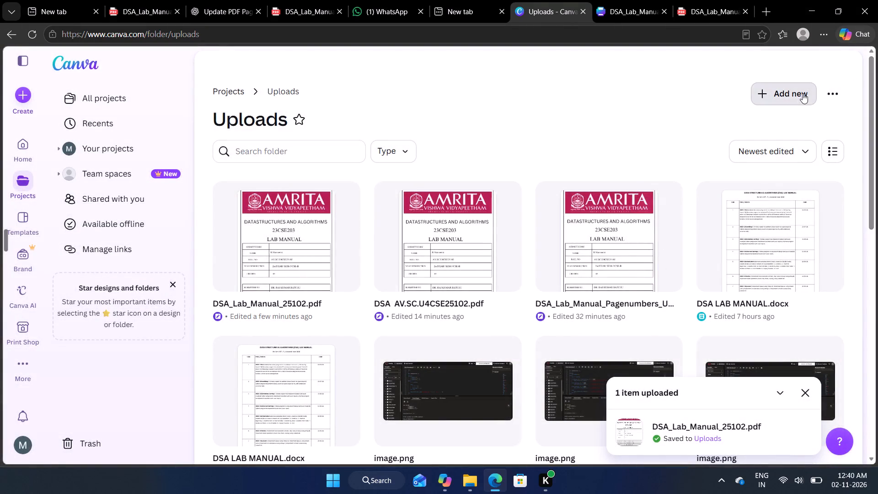
{"action": "left_click", "coordinate": [718, 231]}
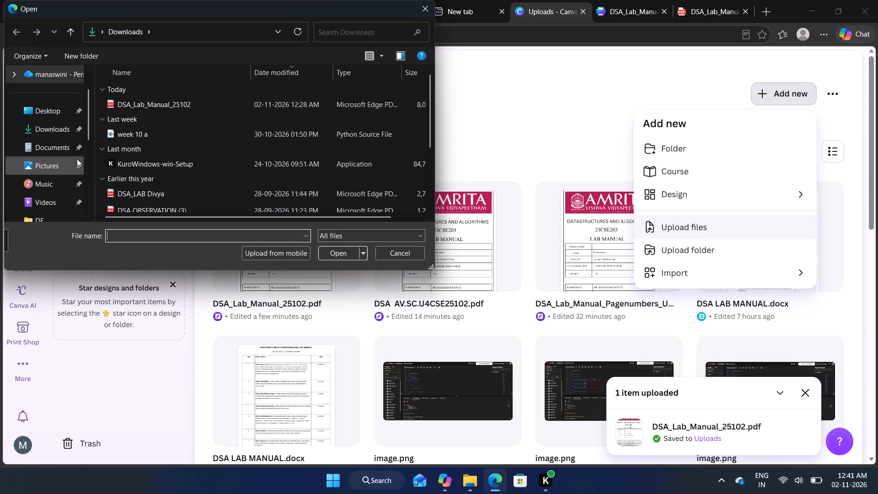
{"action": "left_click", "coordinate": [42, 113]}
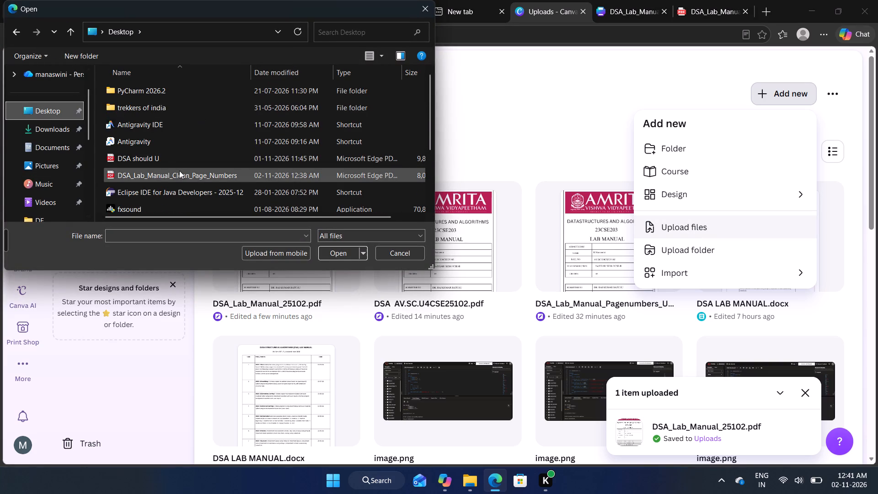
{"action": "left_click", "coordinate": [180, 171]}
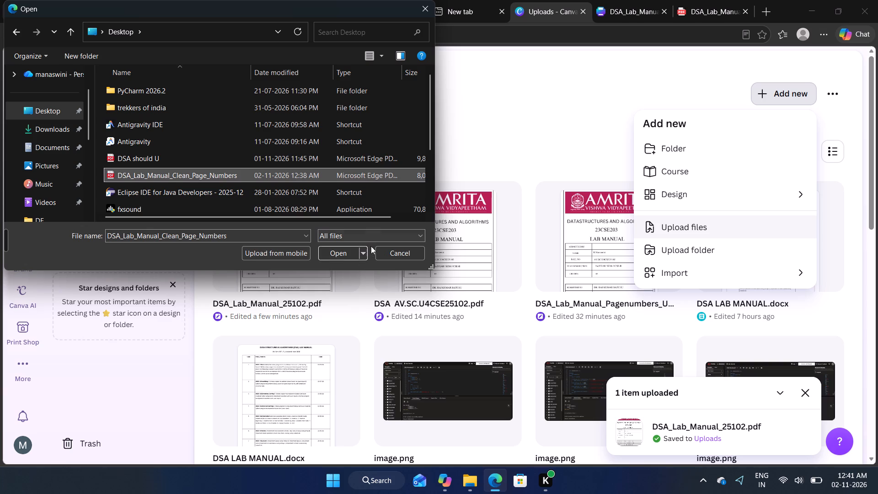
{"action": "left_click", "coordinate": [331, 256]}
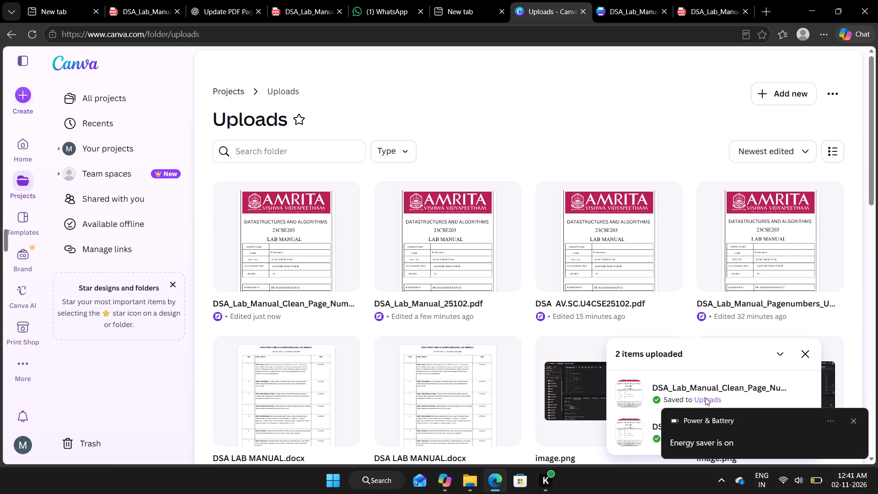
{"action": "left_click", "coordinate": [705, 397]}
{"action": "left_click", "coordinate": [714, 401]}
Open the uploaded DSA_Lab_Manual_Clean_Page_Numbers.pdf in the Canva editor and view its contents table on page 2.
{"action": "left_click", "coordinate": [856, 423]}
{"action": "left_click", "coordinate": [707, 400]}
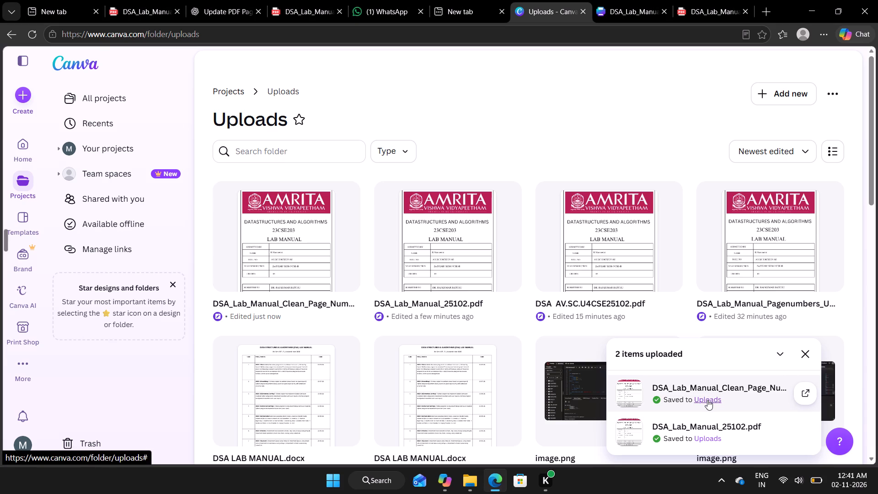
{"action": "left_click", "coordinate": [808, 392]}
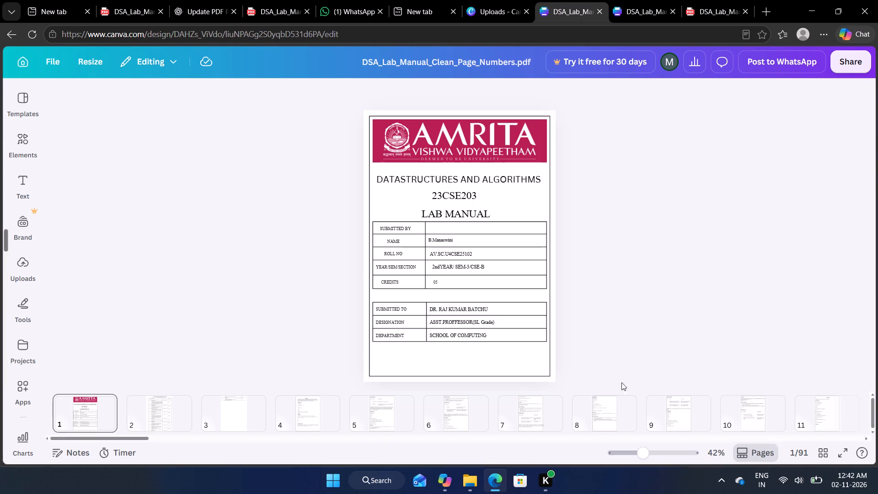
{"action": "left_click", "coordinate": [166, 422]}
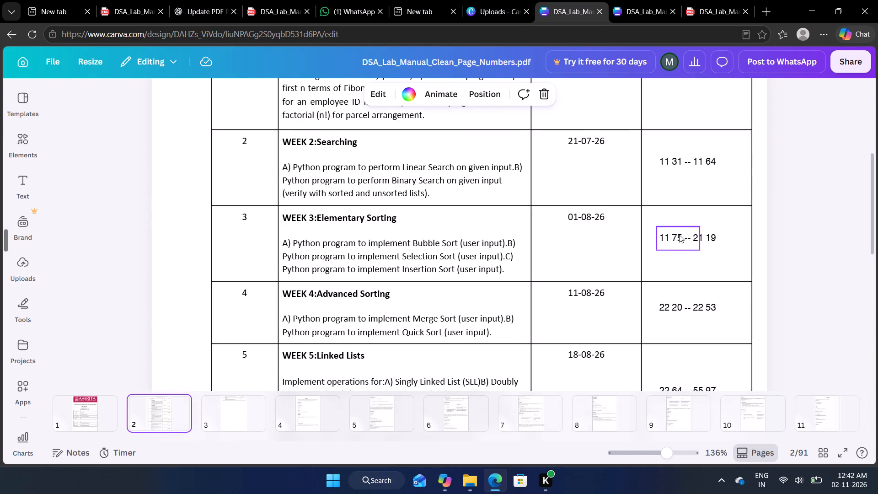
Compare the contents table's page ranges in the Desktop PDF with those in the DSA_Lab_Manual_25102.pdf Canva design.
{"action": "left_click", "coordinate": [697, 0]}
{"action": "scroll", "coordinate": [531, 206], "scroll_direction": "down", "scroll_amount": 1}
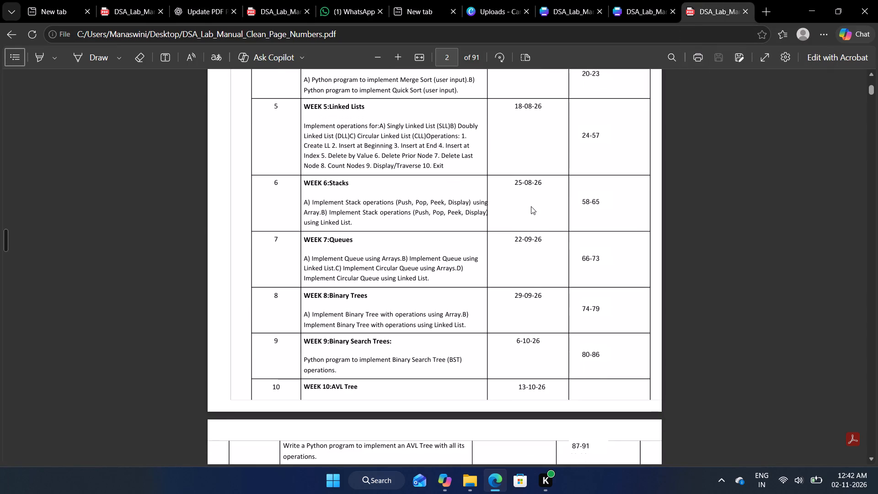
{"action": "scroll", "coordinate": [531, 206], "scroll_direction": "down", "scroll_amount": 1}
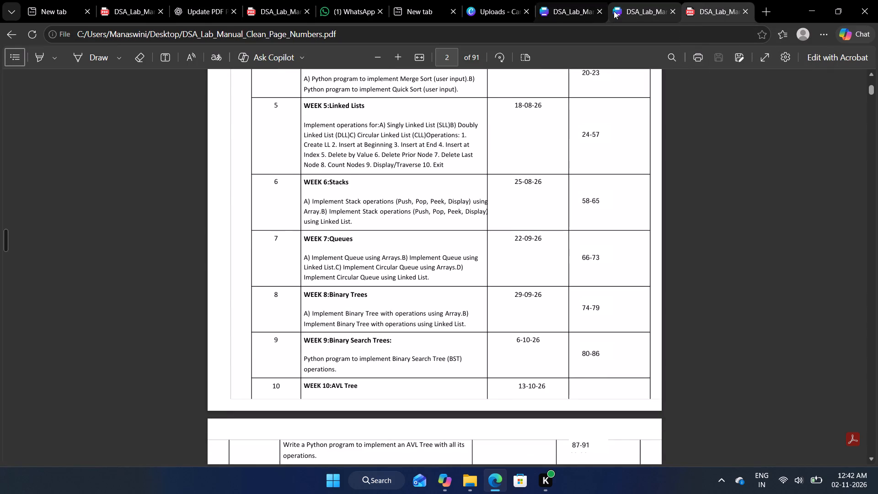
{"action": "left_click", "coordinate": [614, 11]}
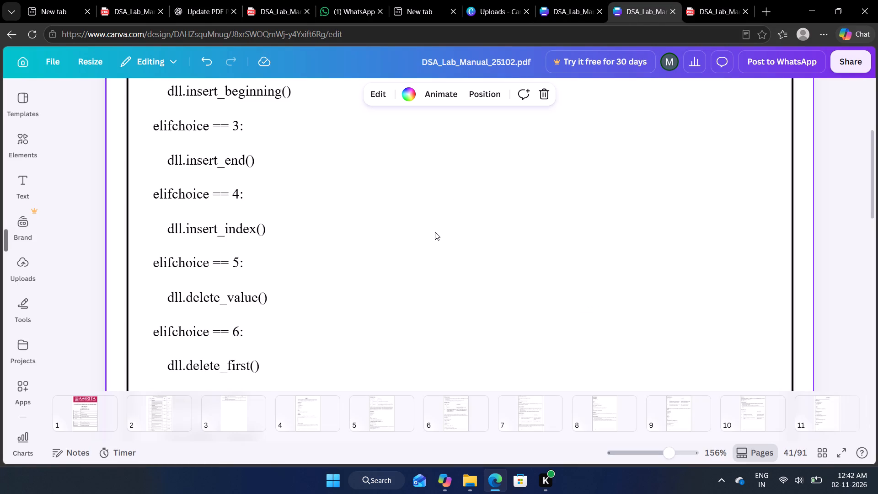
{"action": "scroll", "coordinate": [435, 232], "scroll_direction": "up", "scroll_amount": 16}
{"action": "scroll", "coordinate": [435, 232], "scroll_direction": "down", "scroll_amount": 13}
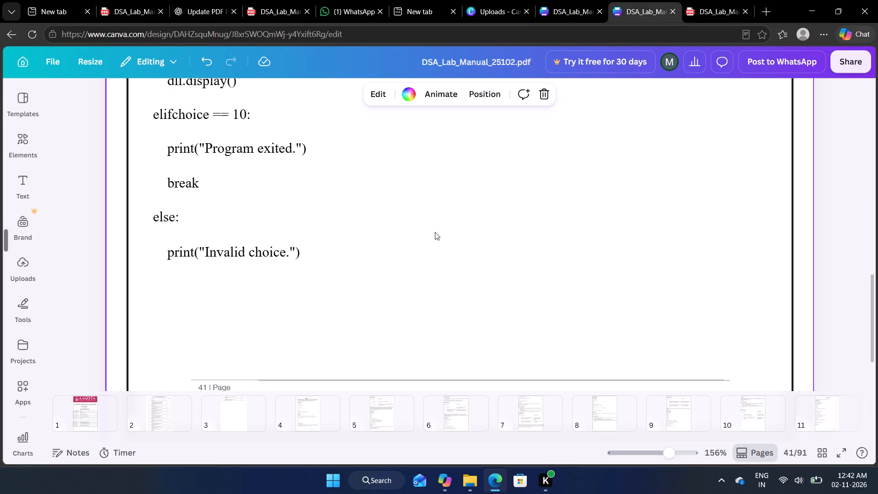
{"action": "left_click", "coordinate": [169, 401]}
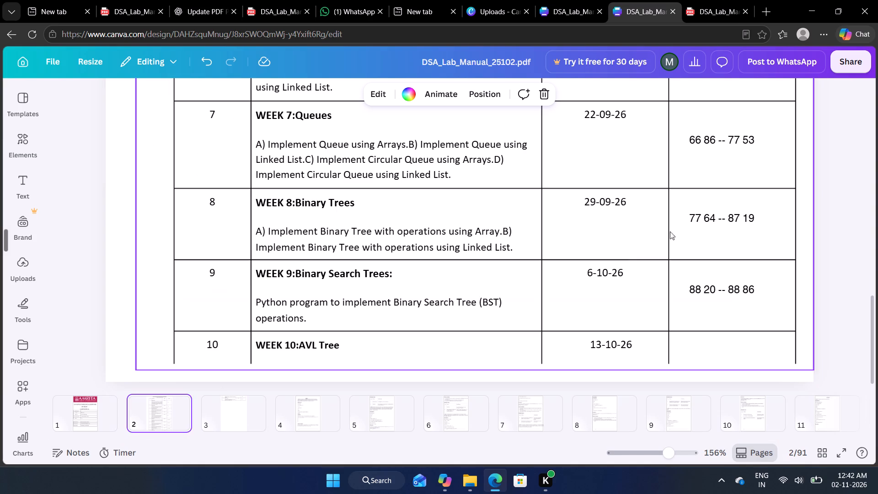
{"action": "scroll", "coordinate": [695, 225], "scroll_direction": "up", "scroll_amount": 8}
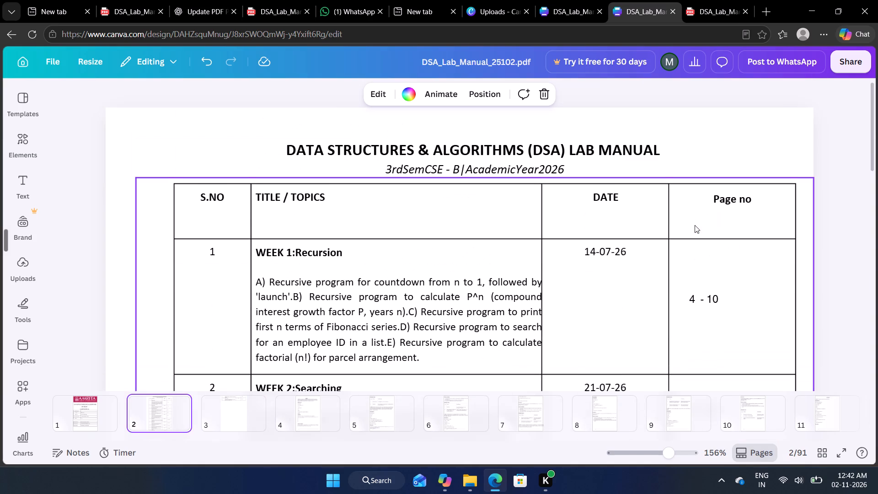
{"action": "scroll", "coordinate": [710, 313], "scroll_direction": "down", "scroll_amount": 3}
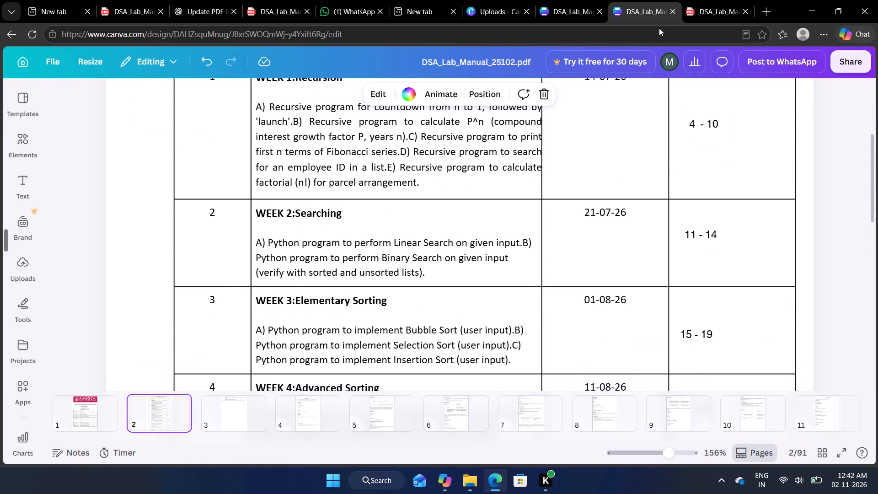
Close the Canva designs DSA_Lab_Manual_25102.pdf and DSA_Lab_Manual_Clean_Page_Numbers.pdf.
{"action": "left_click", "coordinate": [669, 12]}
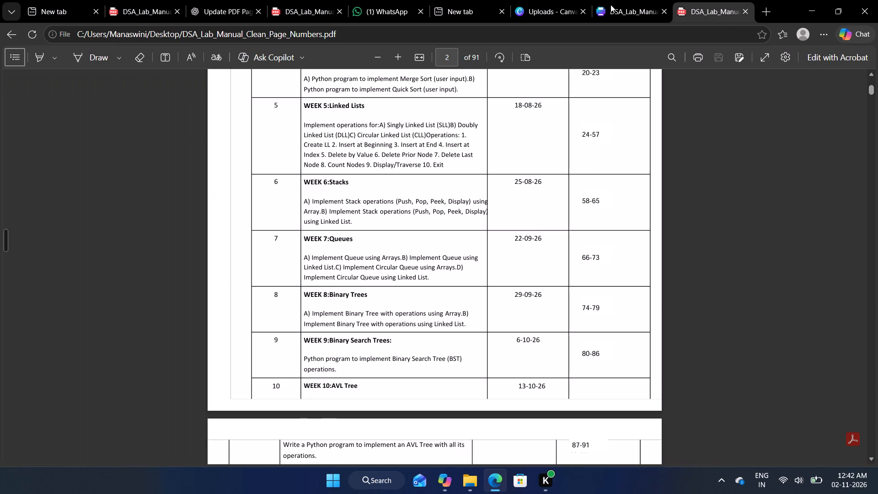
{"action": "left_click", "coordinate": [621, 0]}
{"action": "scroll", "coordinate": [656, 212], "scroll_direction": "up", "scroll_amount": 9}
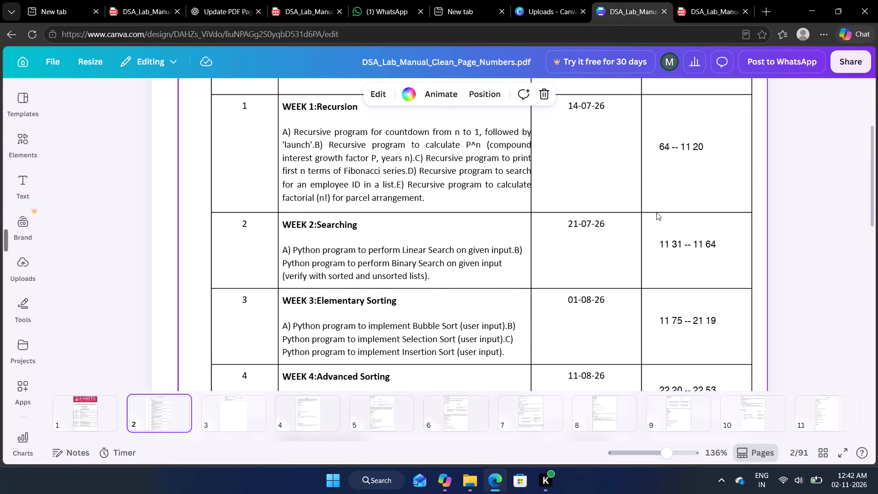
{"action": "left_click", "coordinate": [658, 11]}
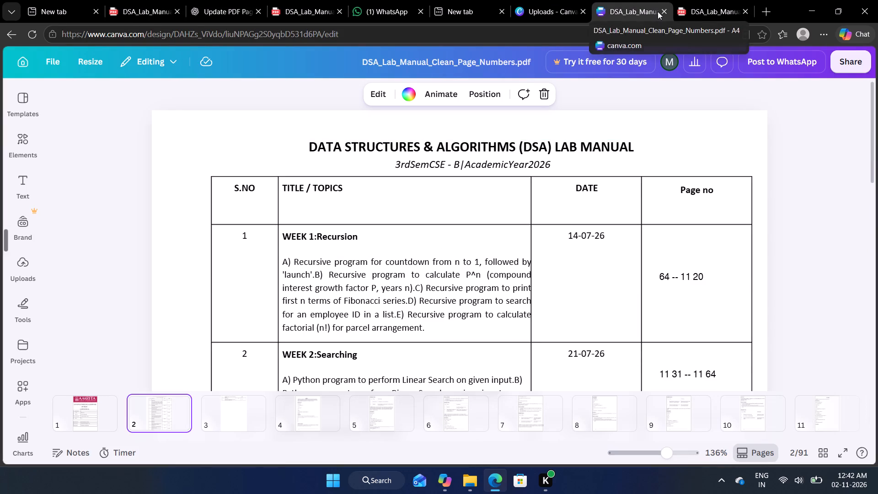
{"action": "left_click", "coordinate": [661, 12]}
{"action": "left_click", "coordinate": [612, 6]}
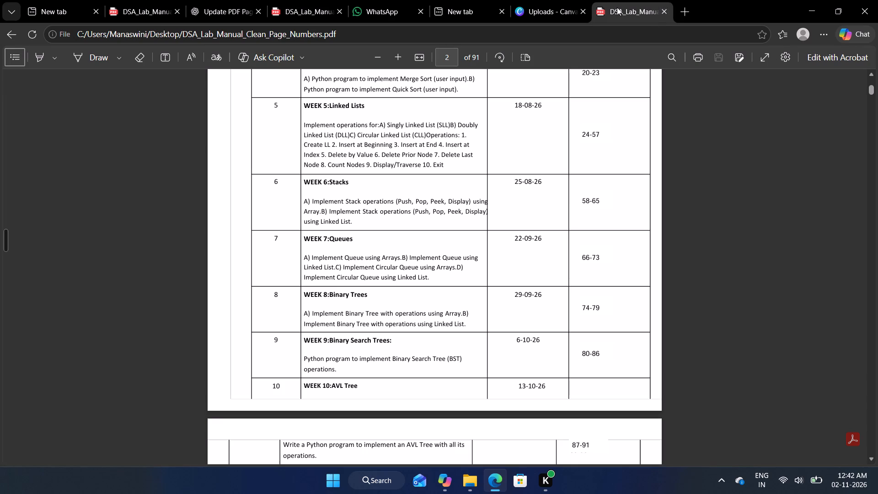
Skim the Desktop copy of DSA_Lab_Manual_Clean_Page_Numbers.pdf through to page 91, checking layout and footer page numbers.
{"action": "left_click", "coordinate": [625, 11]}
{"action": "scroll", "coordinate": [311, 302], "scroll_direction": "down", "scroll_amount": 14}
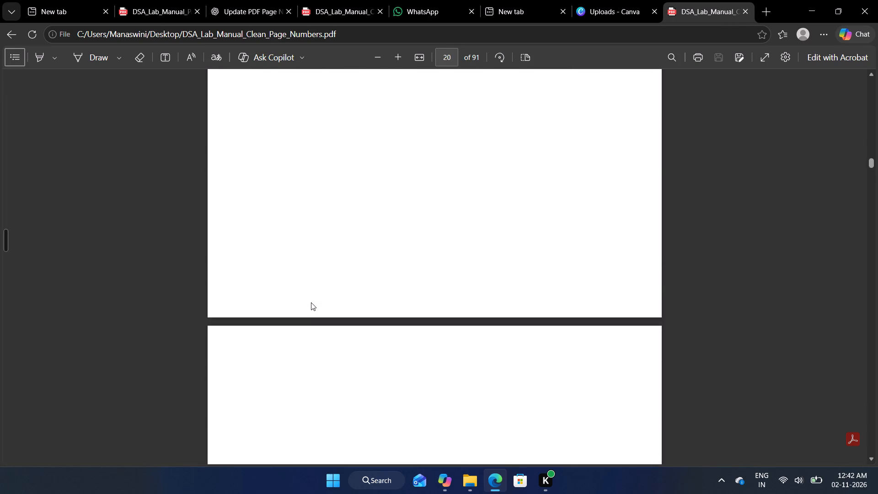
{"action": "scroll", "coordinate": [311, 302], "scroll_direction": "down", "scroll_amount": 17}
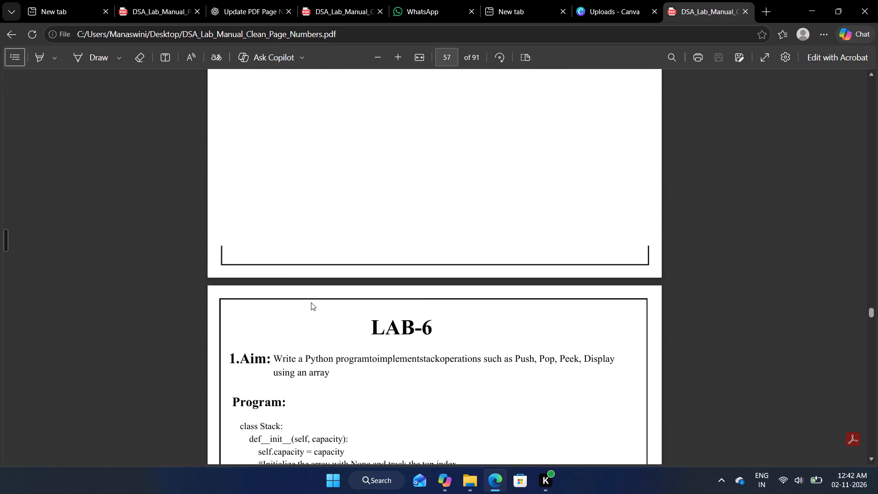
{"action": "scroll", "coordinate": [311, 302], "scroll_direction": "down", "scroll_amount": 7}
{"action": "scroll", "coordinate": [311, 302], "scroll_direction": "right", "scroll_amount": 11}
{"action": "scroll", "coordinate": [311, 302], "scroll_direction": "down", "scroll_amount": 6}
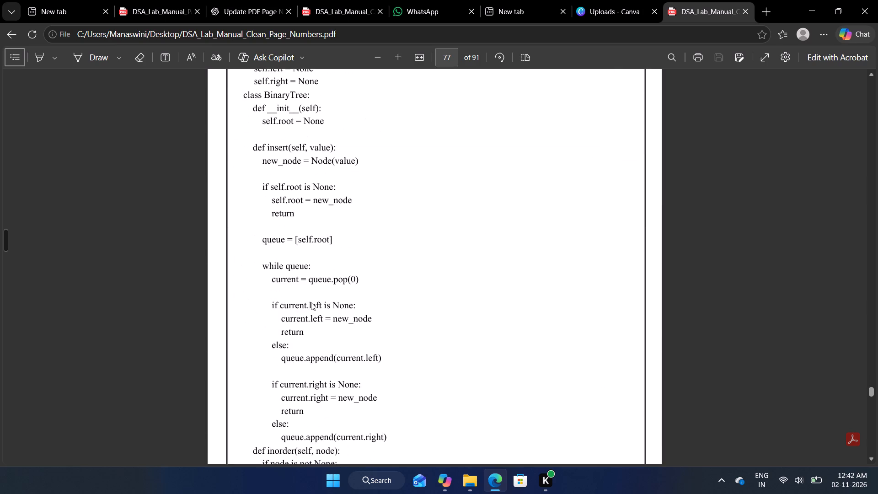
{"action": "scroll", "coordinate": [311, 302], "scroll_direction": "down", "scroll_amount": 18}
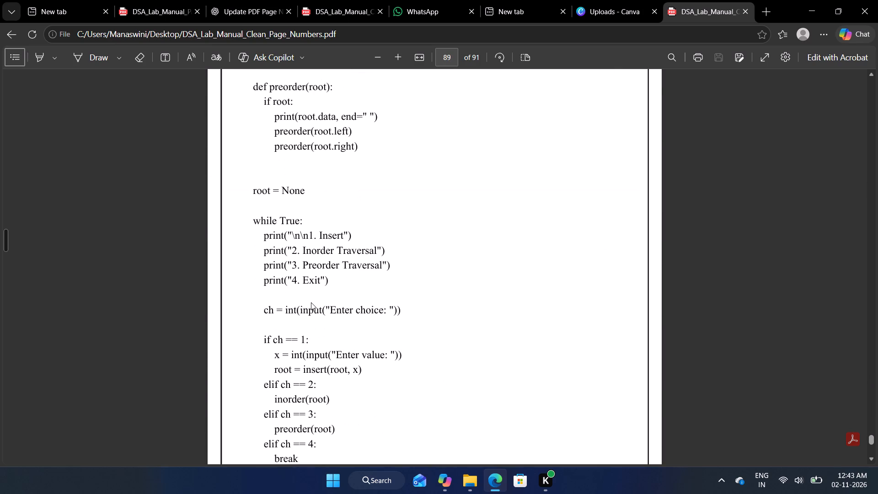
{"action": "left_click", "coordinate": [480, 228]}
{"action": "scroll", "coordinate": [471, 146], "scroll_direction": "down", "scroll_amount": 5}
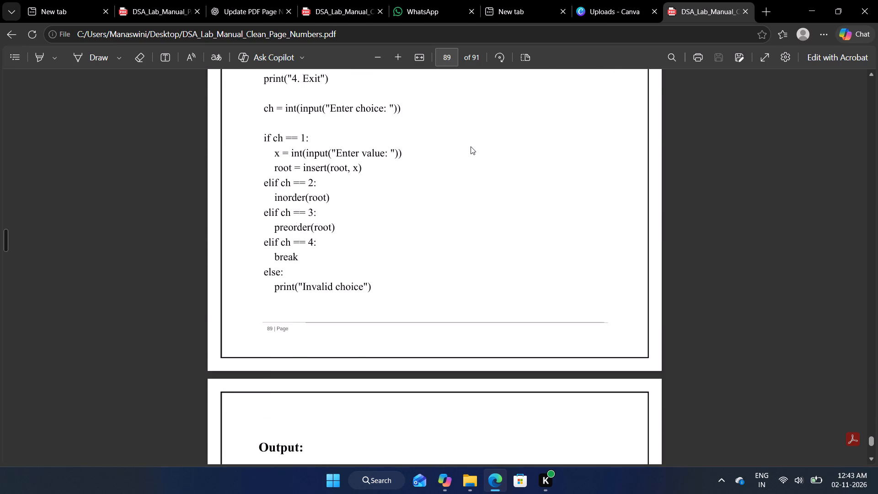
{"action": "scroll", "coordinate": [471, 146], "scroll_direction": "down", "scroll_amount": 13}
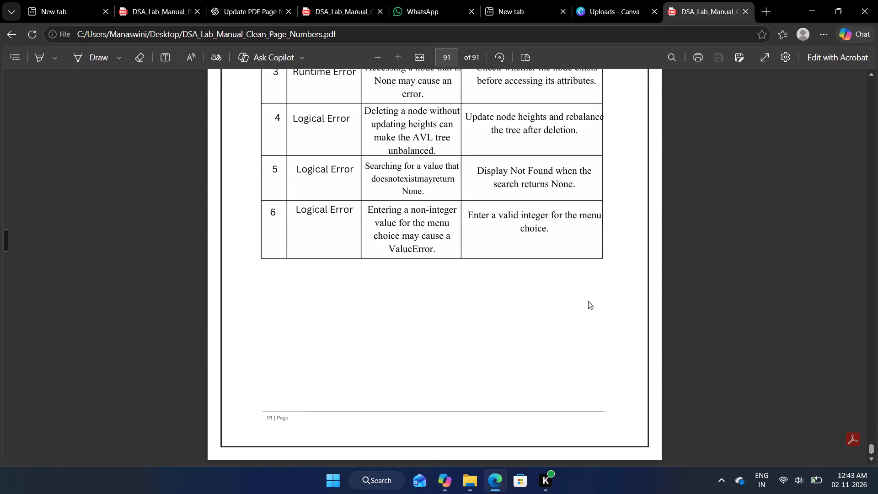
{"action": "scroll", "coordinate": [493, 350], "scroll_direction": "down", "scroll_amount": 1}
{"action": "left_click", "coordinate": [701, 8]}
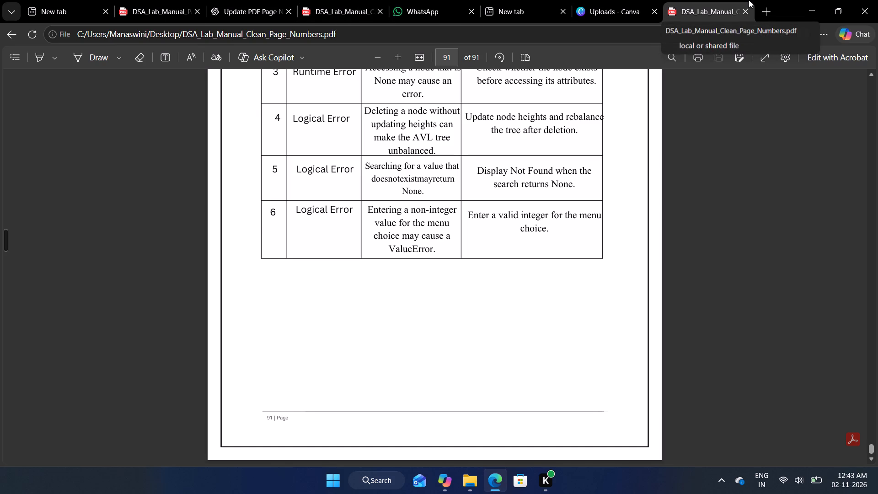
{"action": "scroll", "coordinate": [514, 225], "scroll_direction": "down", "scroll_amount": 2}
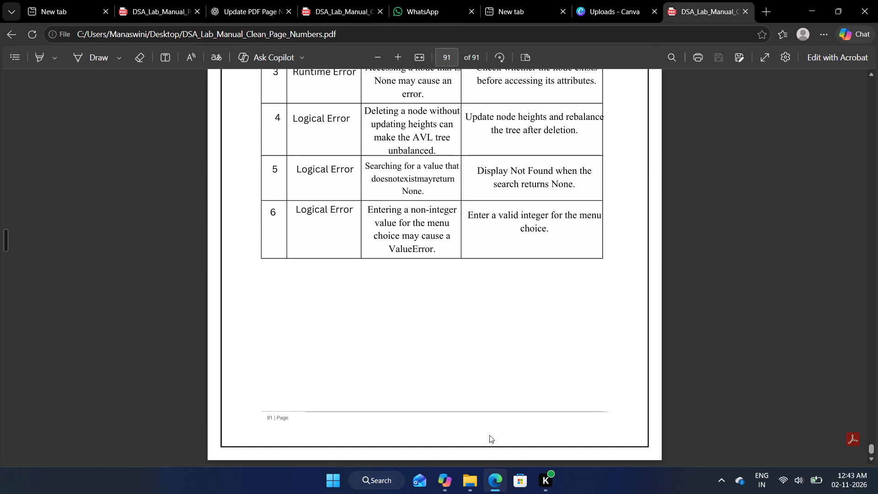
{"action": "left_click", "coordinate": [526, 57]}
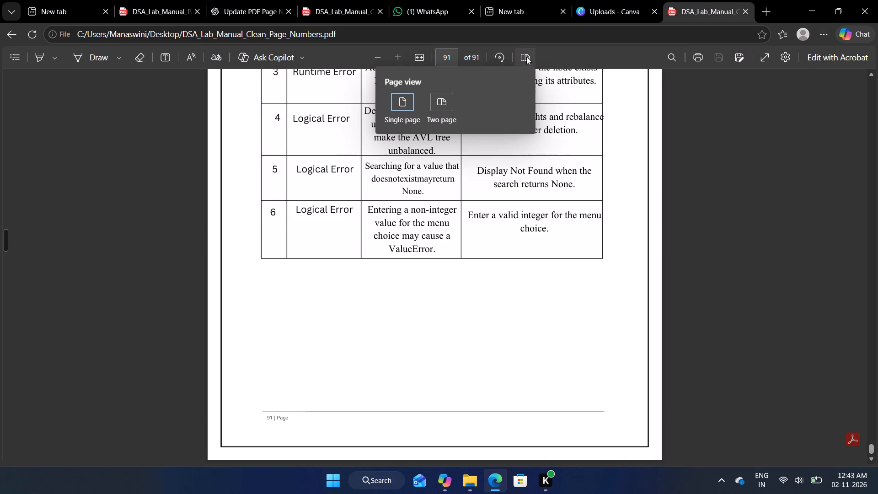
{"action": "left_click", "coordinate": [664, 106]}
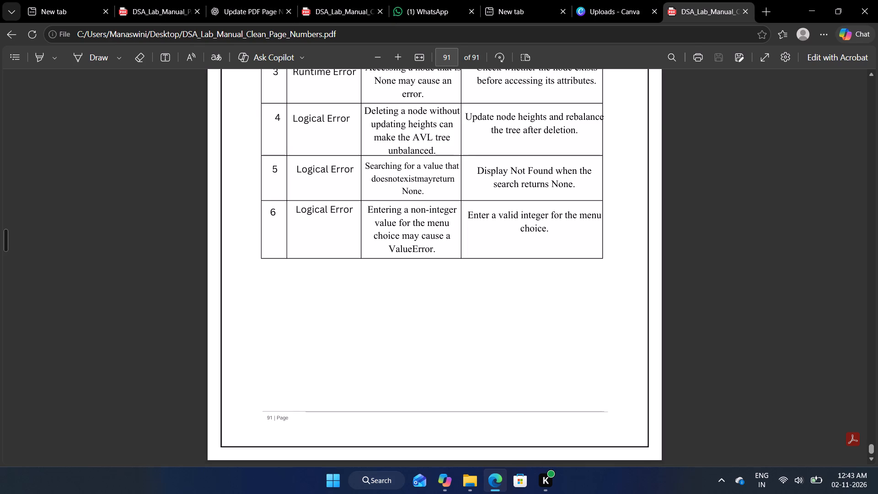
Search the web for I LOVE MY PDF in a new browser tab and open the iLovePDF site.
{"action": "left_click", "coordinate": [765, 8]}
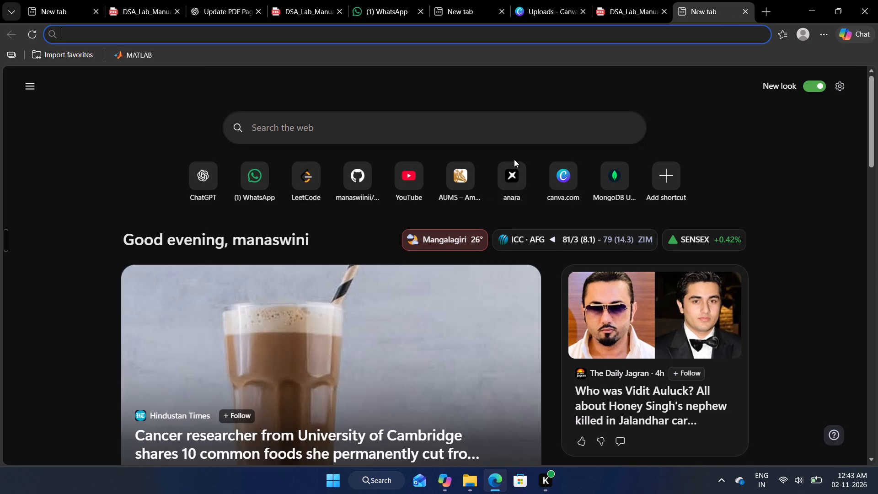
{"action": "key", "text": "a"}
{"action": "key", "text": "BackSpace"}
{"action": "type", "text": "I LOB"}
{"action": "key", "text": "BackSpace"}
{"action": "type", "text": "VE MU"}
{"action": "key", "text": "BackSpace"}
{"action": "type", "text": "Y PDF"}
{"action": "key", "text": "Return"}
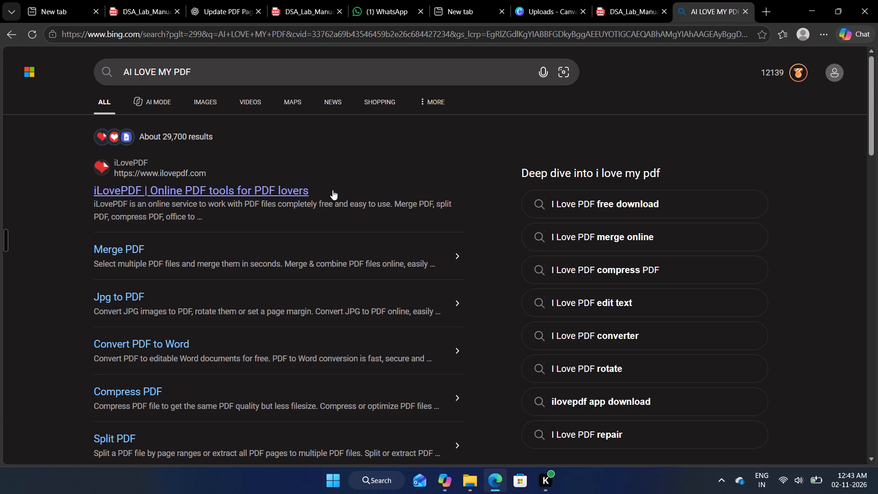
{"action": "left_click", "coordinate": [300, 192]}
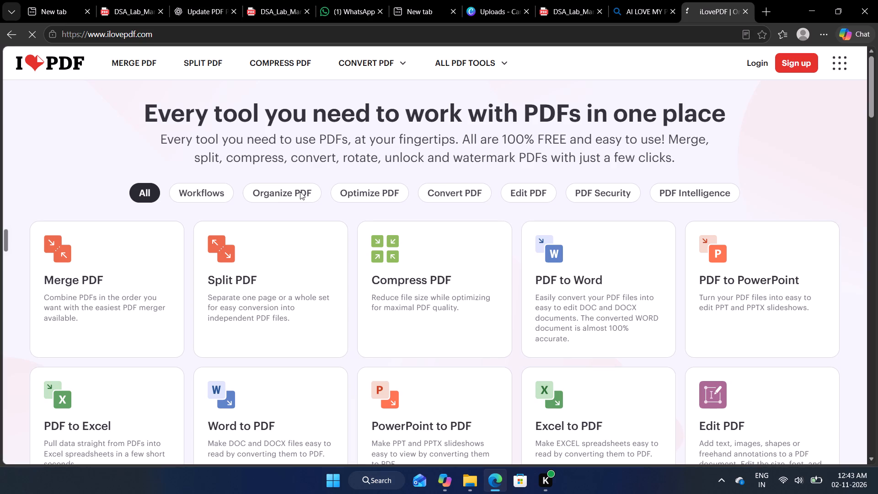
{"action": "left_click", "coordinate": [555, 274]}
{"action": "left_click", "coordinate": [424, 218]}
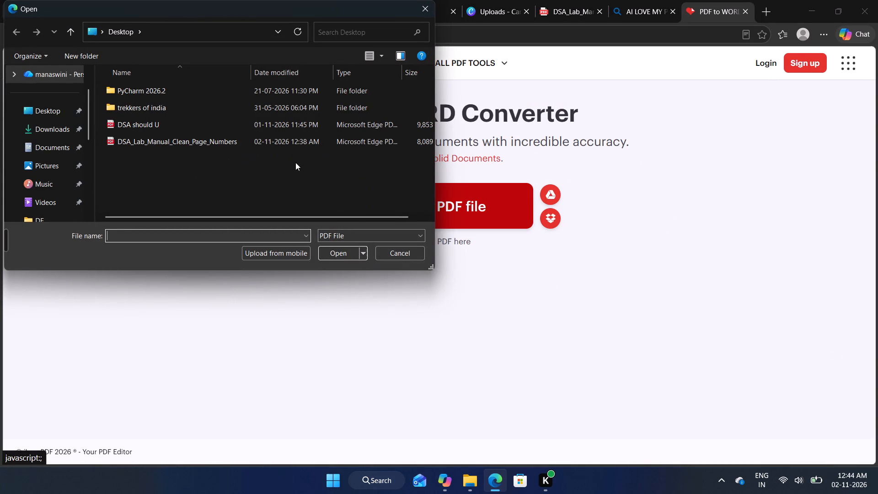
{"action": "left_click", "coordinate": [333, 142]}
{"action": "left_click", "coordinate": [339, 255]}
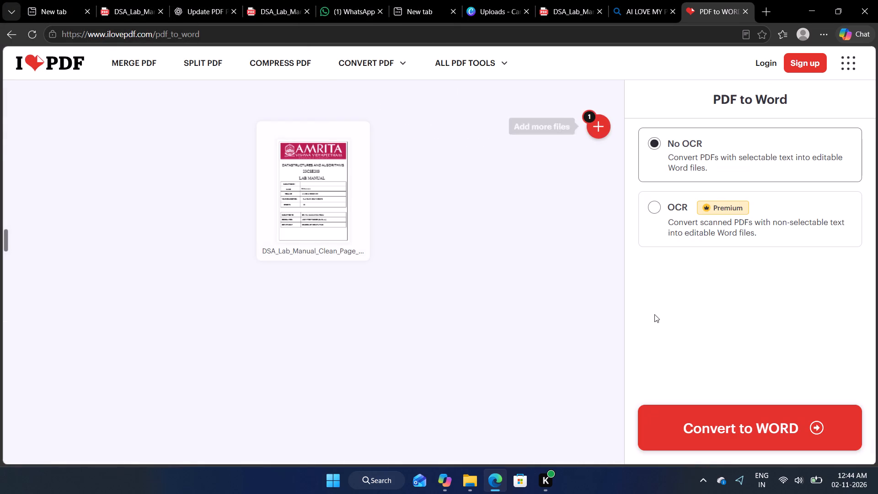
{"action": "left_click", "coordinate": [325, 223]}
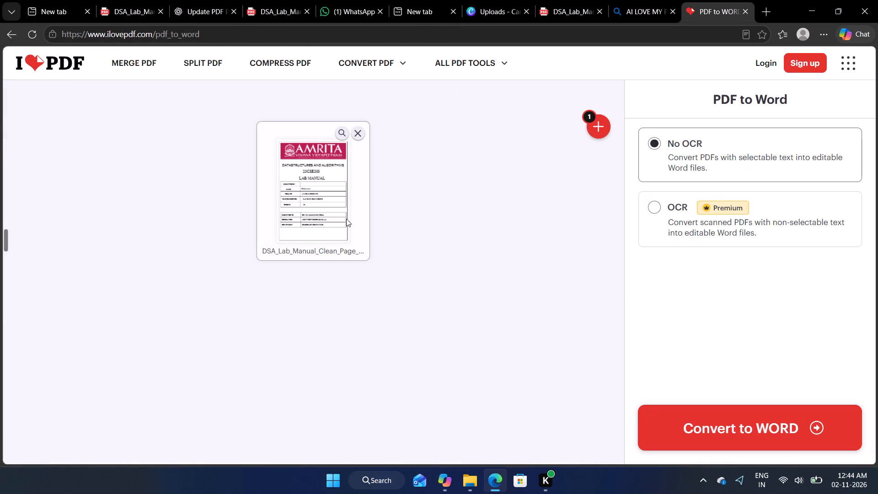
{"action": "key", "text": "Right"}
{"action": "key", "text": "Right"}
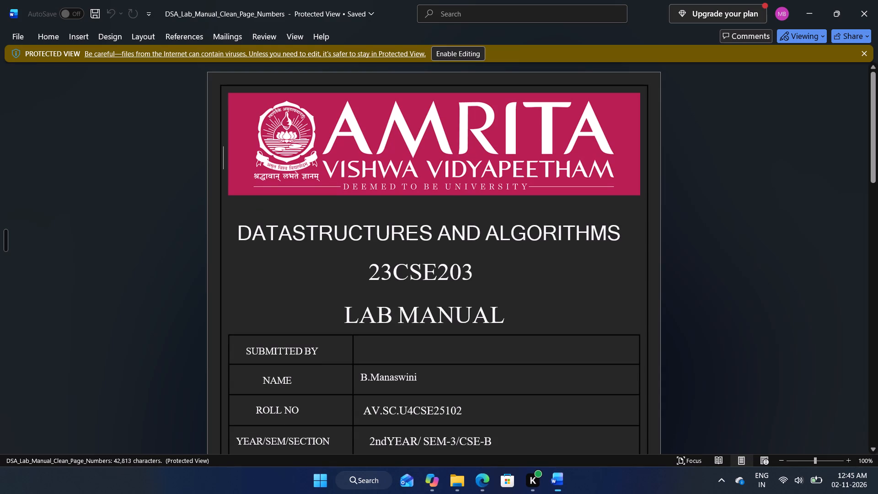
Examine the cover page and the contents table in the converted document.
{"action": "scroll", "coordinate": [569, 234], "scroll_direction": "down", "scroll_amount": 2}
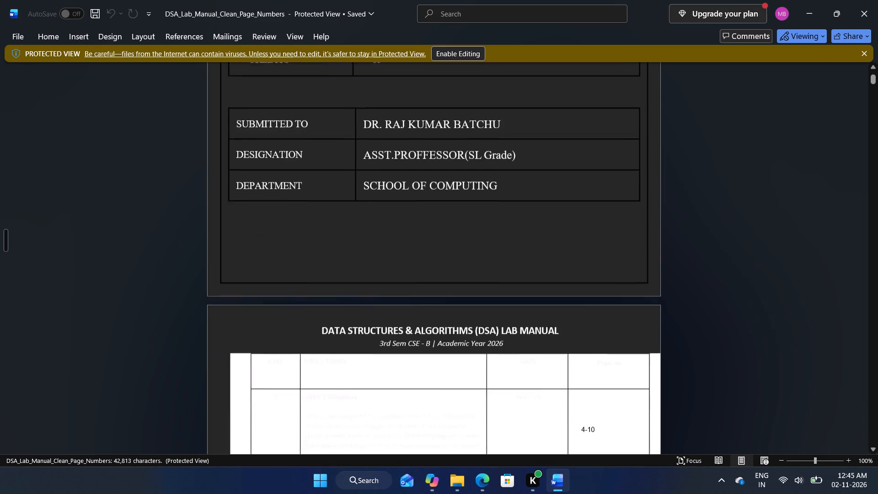
{"action": "scroll", "coordinate": [569, 234], "scroll_direction": "down", "scroll_amount": 2}
{"action": "scroll", "coordinate": [522, 242], "scroll_direction": "up", "scroll_amount": 1}
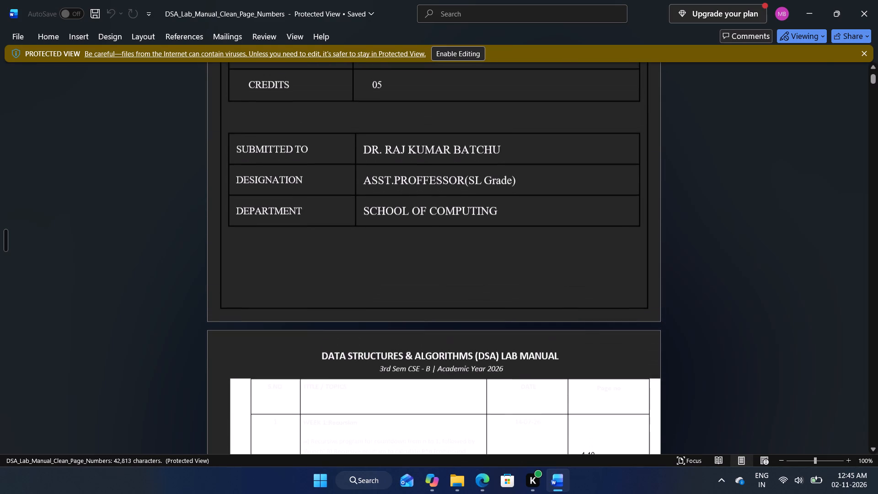
{"action": "scroll", "coordinate": [473, 369], "scroll_direction": "down", "scroll_amount": 2, "text": "ctrl"}
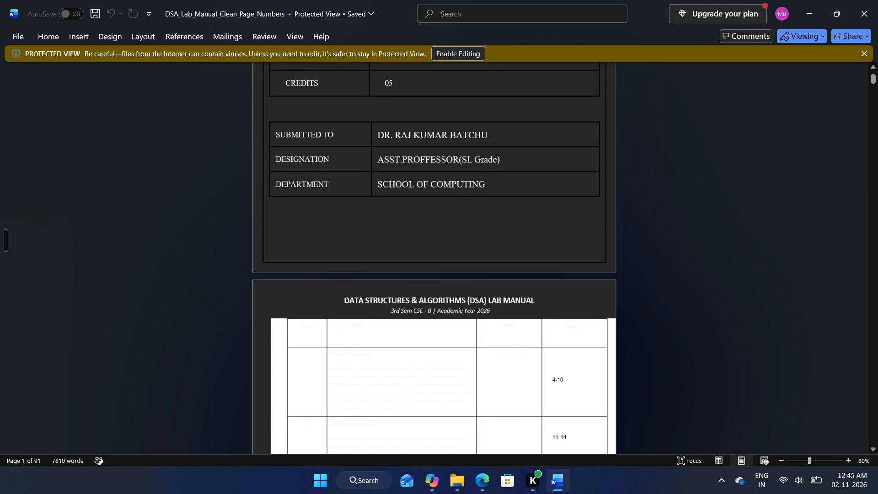
{"action": "scroll", "coordinate": [473, 369], "scroll_direction": "down", "scroll_amount": 5}
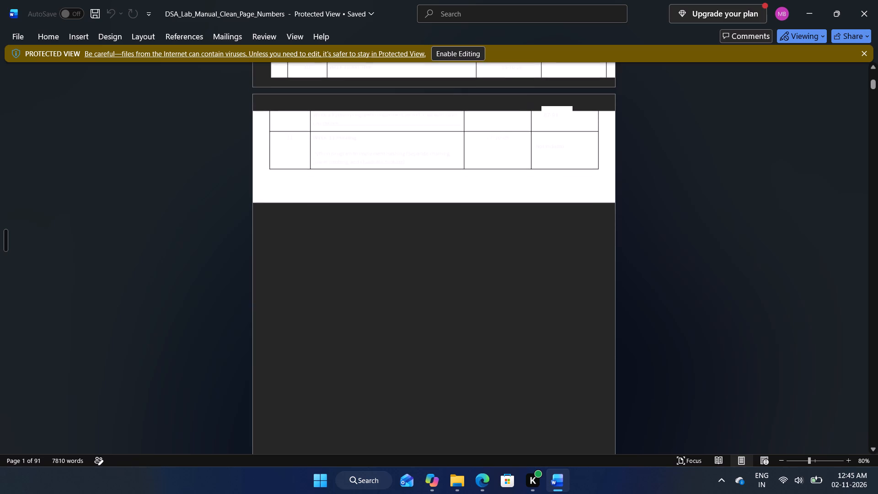
{"action": "scroll", "coordinate": [473, 369], "scroll_direction": "down", "scroll_amount": 1, "text": "ctrl"}
{"action": "scroll", "coordinate": [473, 369], "scroll_direction": "up", "scroll_amount": 3}
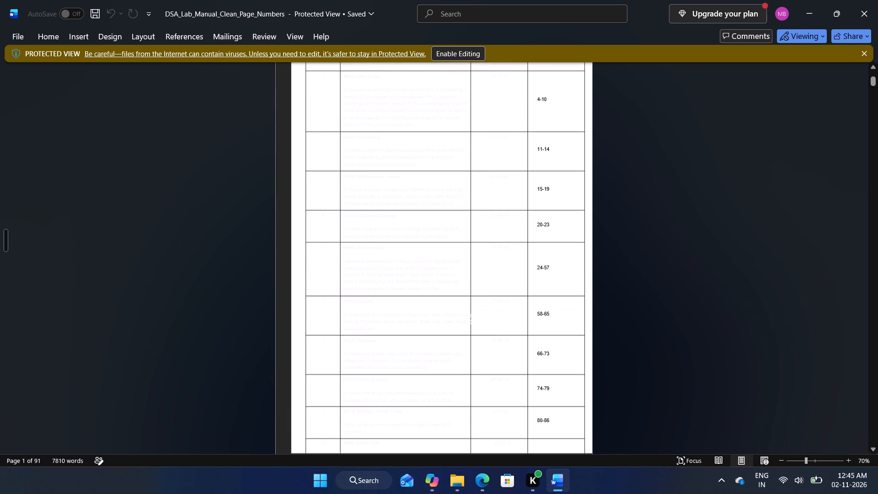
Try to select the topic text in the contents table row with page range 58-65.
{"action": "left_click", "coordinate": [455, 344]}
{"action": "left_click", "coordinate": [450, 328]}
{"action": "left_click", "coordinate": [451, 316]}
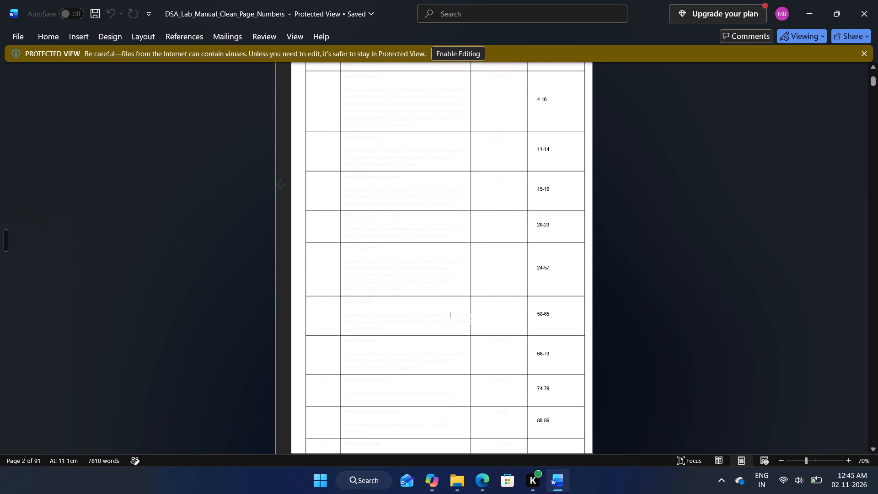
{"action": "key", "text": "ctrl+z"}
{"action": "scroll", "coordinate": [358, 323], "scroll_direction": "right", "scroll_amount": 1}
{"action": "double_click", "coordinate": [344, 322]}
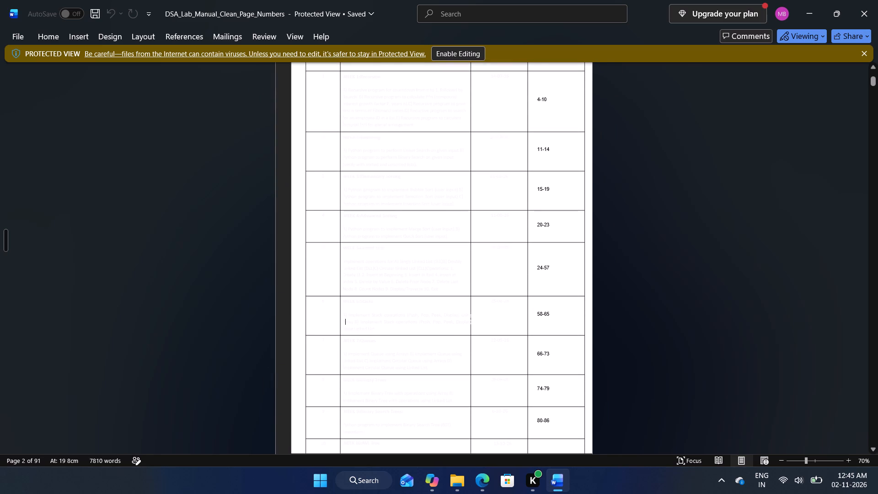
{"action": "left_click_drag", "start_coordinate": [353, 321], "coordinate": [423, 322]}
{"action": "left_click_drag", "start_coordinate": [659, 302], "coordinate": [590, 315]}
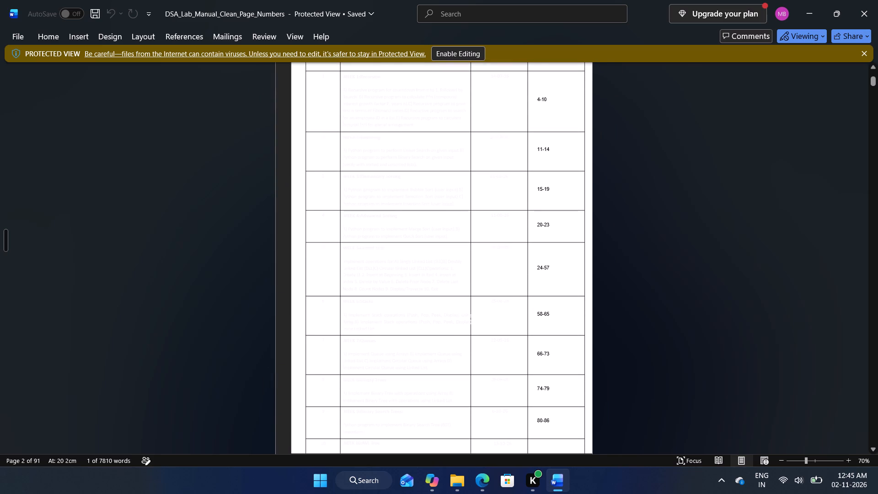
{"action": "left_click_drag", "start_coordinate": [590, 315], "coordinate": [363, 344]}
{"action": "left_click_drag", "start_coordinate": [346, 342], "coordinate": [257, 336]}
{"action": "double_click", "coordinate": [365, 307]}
Skim the opening LAB-1 pages and return to the contents table, checking the converted layout.
{"action": "scroll", "coordinate": [474, 310], "scroll_direction": "down", "scroll_amount": 16}
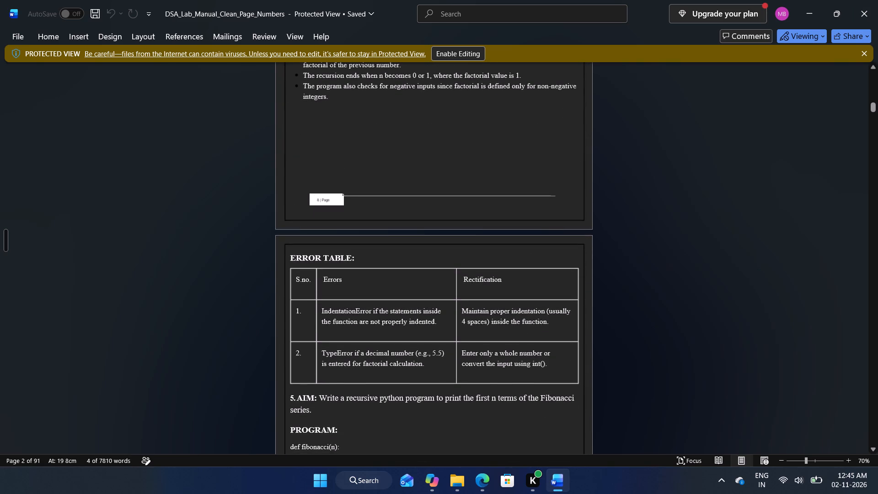
{"action": "scroll", "coordinate": [474, 310], "scroll_direction": "up", "scroll_amount": 17}
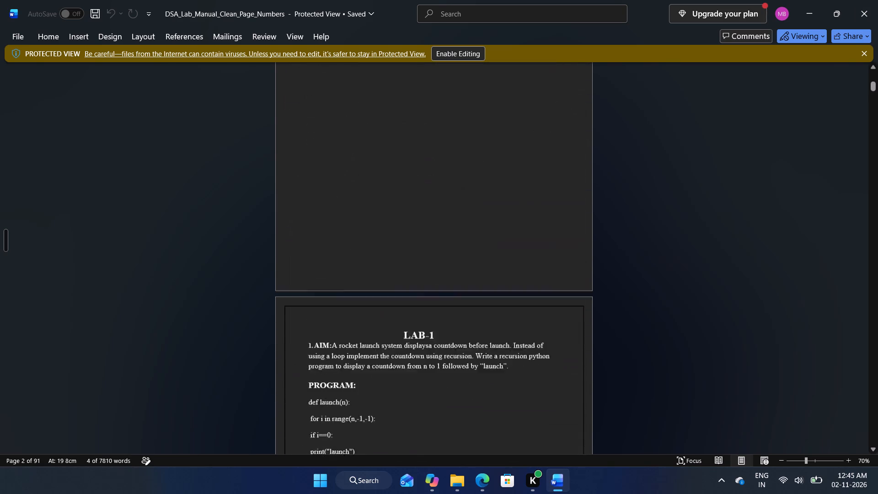
{"action": "scroll", "coordinate": [474, 310], "scroll_direction": "up", "scroll_amount": 1}
{"action": "scroll", "coordinate": [474, 310], "scroll_direction": "down", "scroll_amount": 10}
{"action": "scroll", "coordinate": [474, 310], "scroll_direction": "up", "scroll_amount": 5}
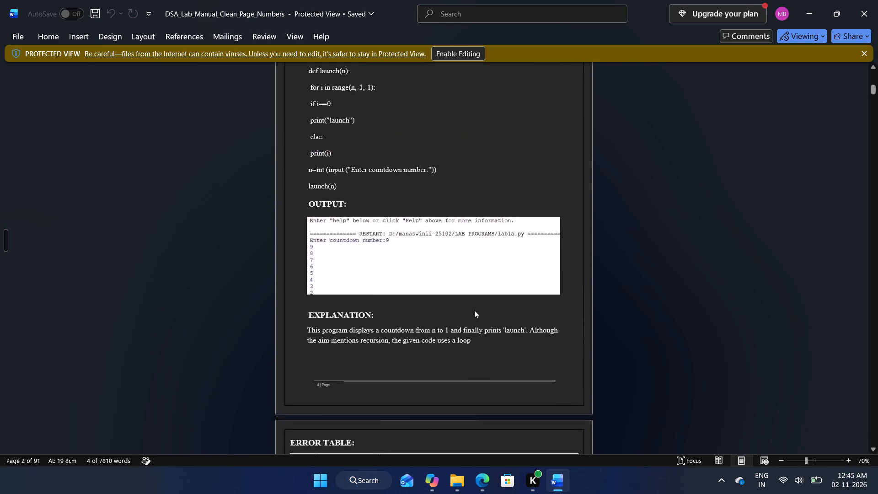
{"action": "scroll", "coordinate": [474, 310], "scroll_direction": "up", "scroll_amount": 6}
Check the editing options for the contents table and enable editing of the protected document.
{"action": "right_click", "coordinate": [440, 296]}
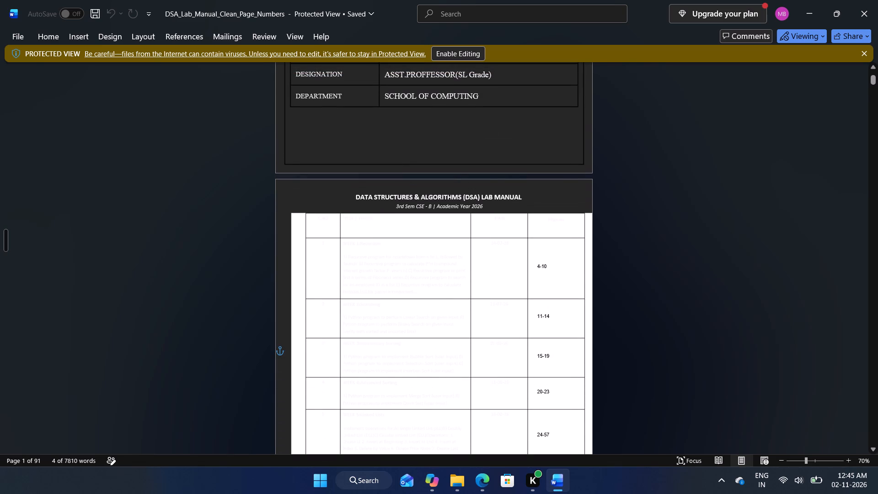
{"action": "left_click", "coordinate": [422, 271]}
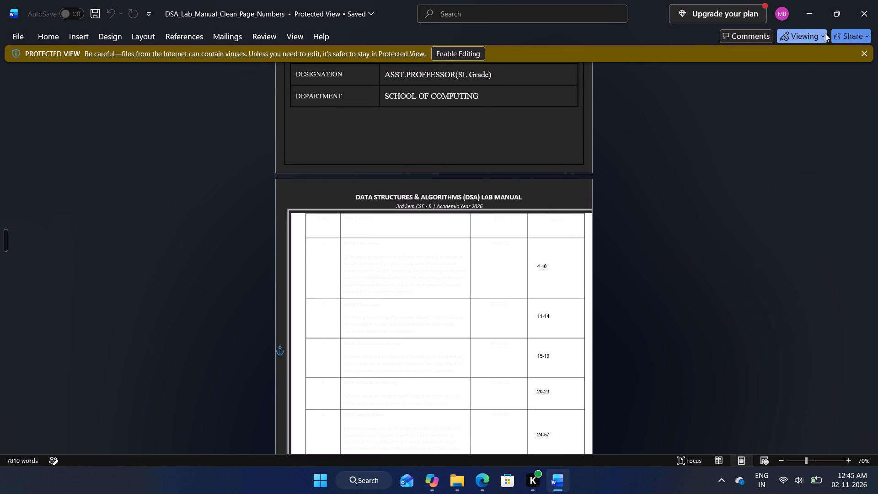
{"action": "left_click", "coordinate": [827, 33]}
{"action": "left_click", "coordinate": [824, 35]}
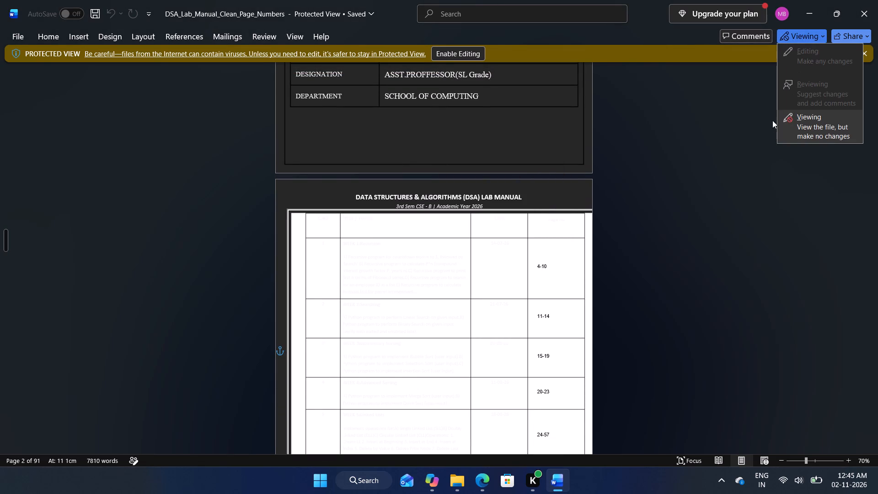
{"action": "left_click", "coordinate": [744, 116]}
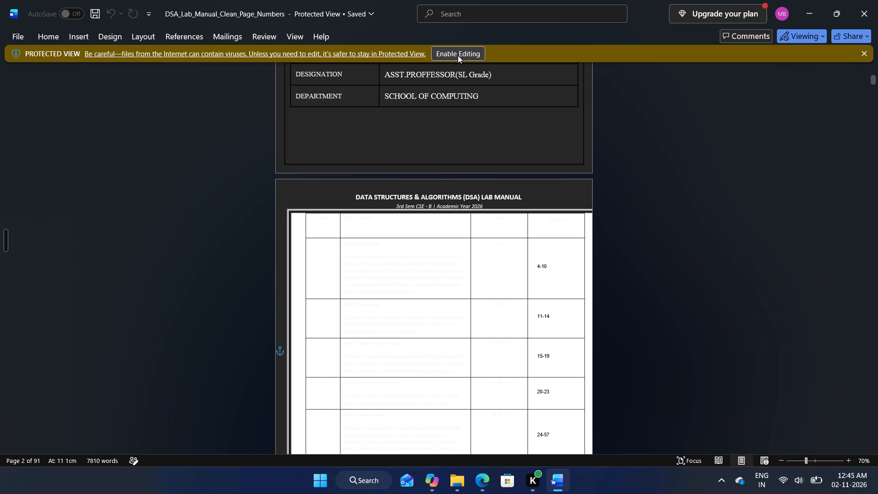
{"action": "left_click", "coordinate": [458, 54]}
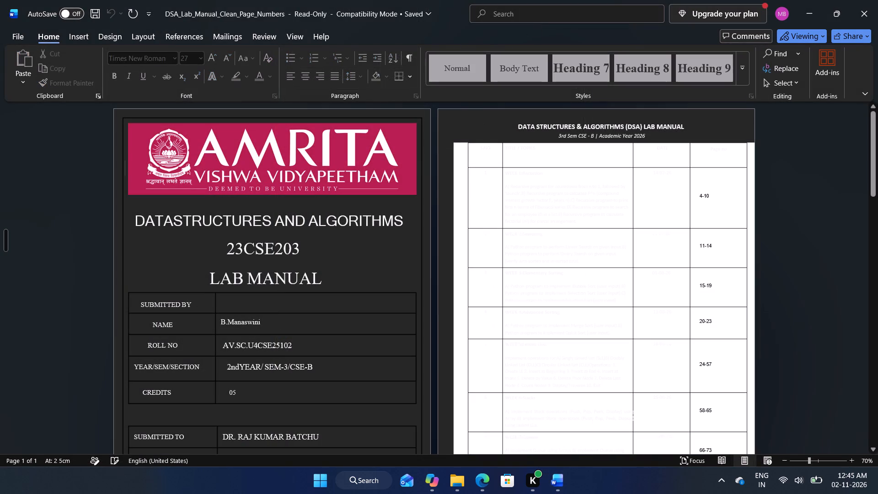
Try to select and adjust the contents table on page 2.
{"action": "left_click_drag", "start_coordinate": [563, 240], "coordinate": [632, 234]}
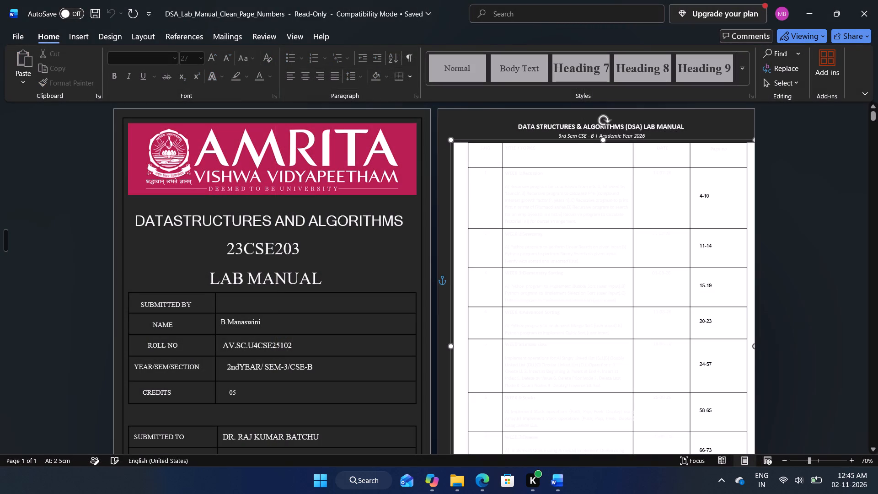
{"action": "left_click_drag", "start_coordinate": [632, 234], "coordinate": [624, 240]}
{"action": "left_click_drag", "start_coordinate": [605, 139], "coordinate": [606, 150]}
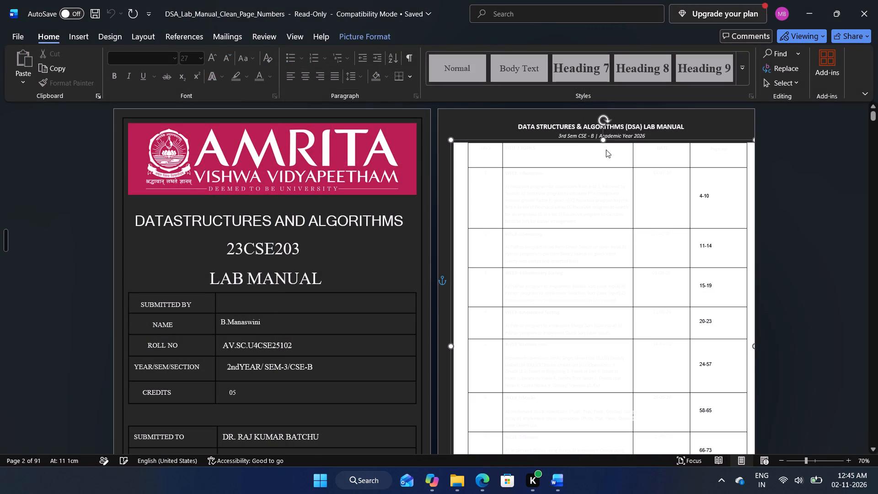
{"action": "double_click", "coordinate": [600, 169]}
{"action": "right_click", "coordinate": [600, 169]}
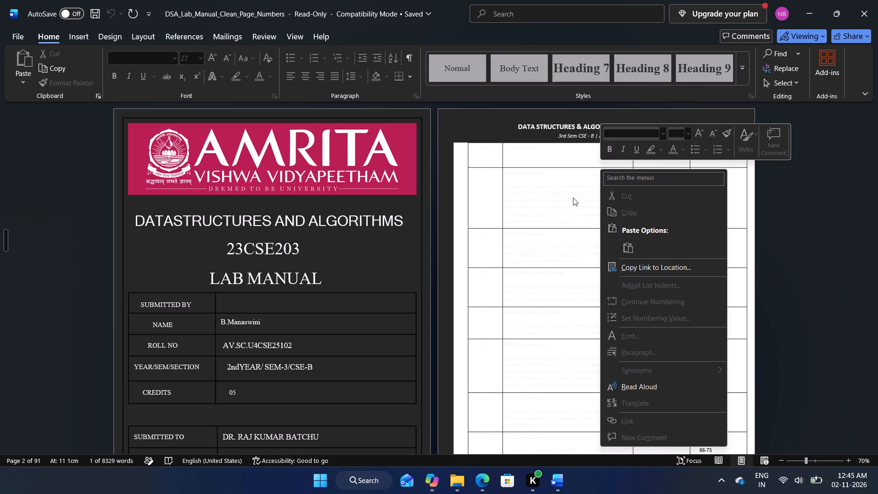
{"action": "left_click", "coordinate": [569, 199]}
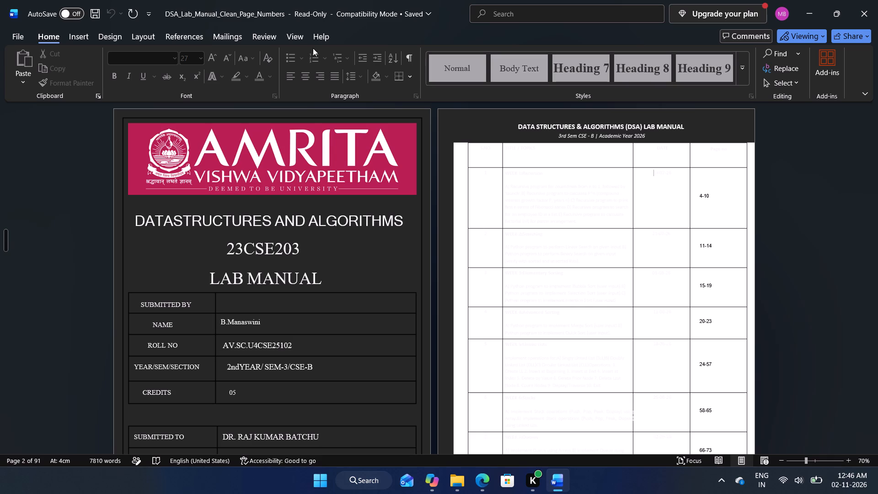
Switch the document pages from a dark to a light background.
{"action": "left_click", "coordinate": [298, 34]}
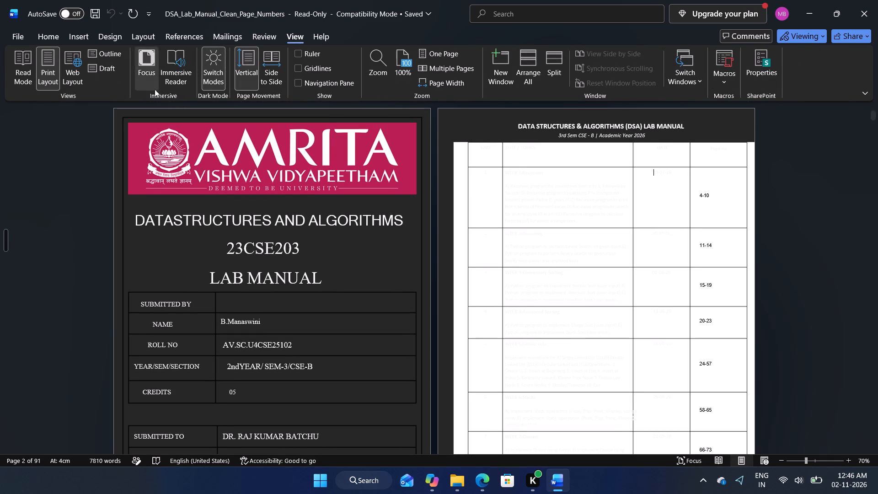
{"action": "left_click", "coordinate": [208, 68]}
{"action": "left_click", "coordinate": [458, 233]}
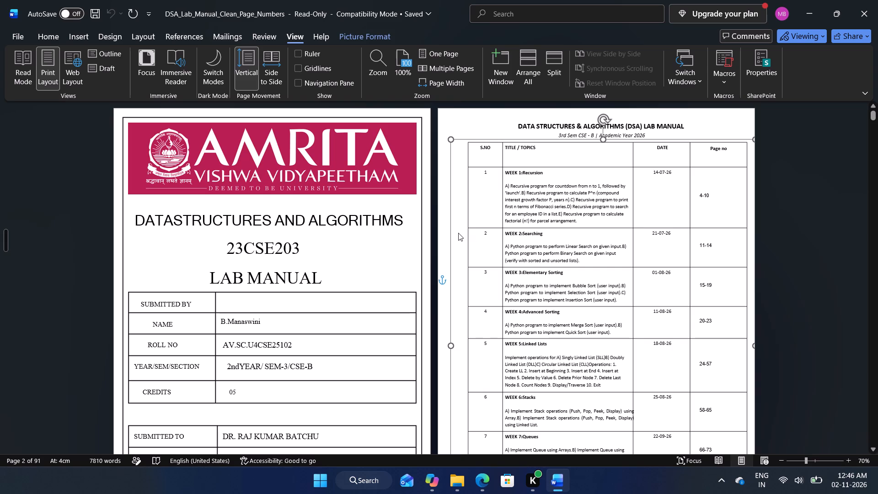
Skim the converted document from the contents table through to page 91, checking tables, layout and footer page numbers.
{"action": "scroll", "coordinate": [458, 233], "scroll_direction": "down", "scroll_amount": 6}
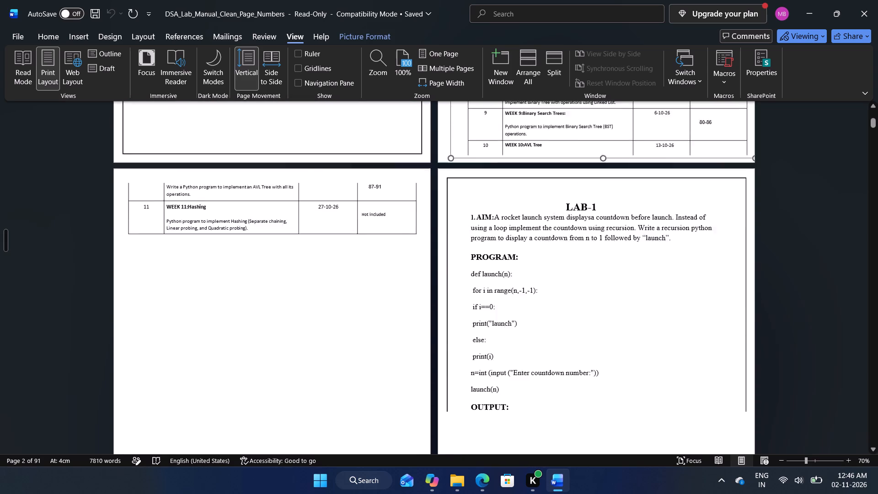
{"action": "scroll", "coordinate": [458, 233], "scroll_direction": "down", "scroll_amount": 1}
{"action": "scroll", "coordinate": [458, 233], "scroll_direction": "up", "scroll_amount": 2}
{"action": "scroll", "coordinate": [458, 233], "scroll_direction": "down", "scroll_amount": 4}
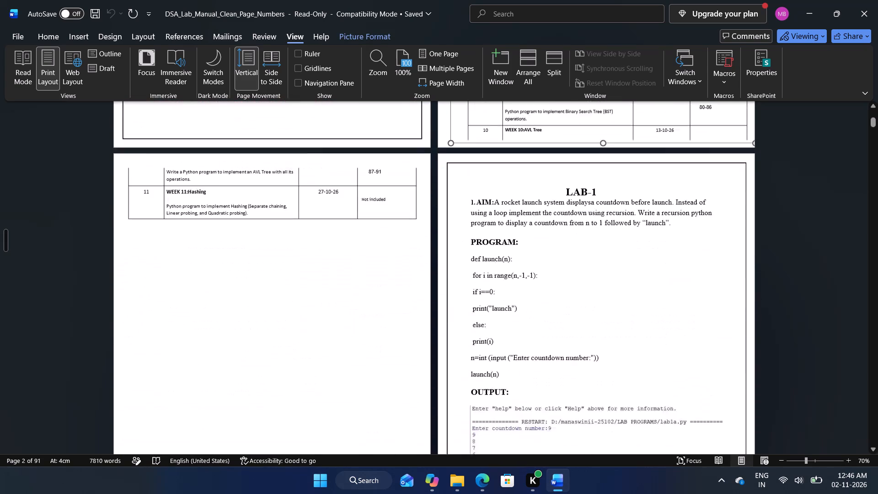
{"action": "scroll", "coordinate": [458, 233], "scroll_direction": "up", "scroll_amount": 3}
{"action": "scroll", "coordinate": [458, 233], "scroll_direction": "down", "scroll_amount": 3}
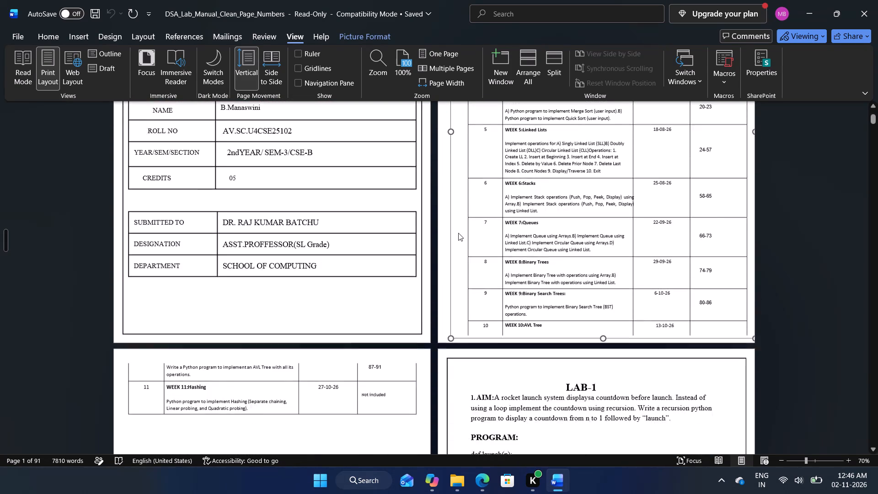
{"action": "scroll", "coordinate": [458, 233], "scroll_direction": "down", "scroll_amount": 17}
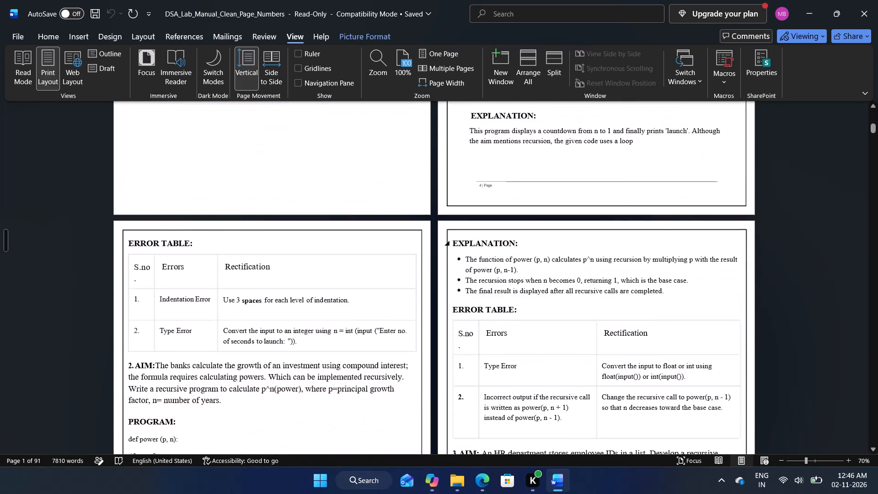
{"action": "scroll", "coordinate": [458, 233], "scroll_direction": "down", "scroll_amount": 17}
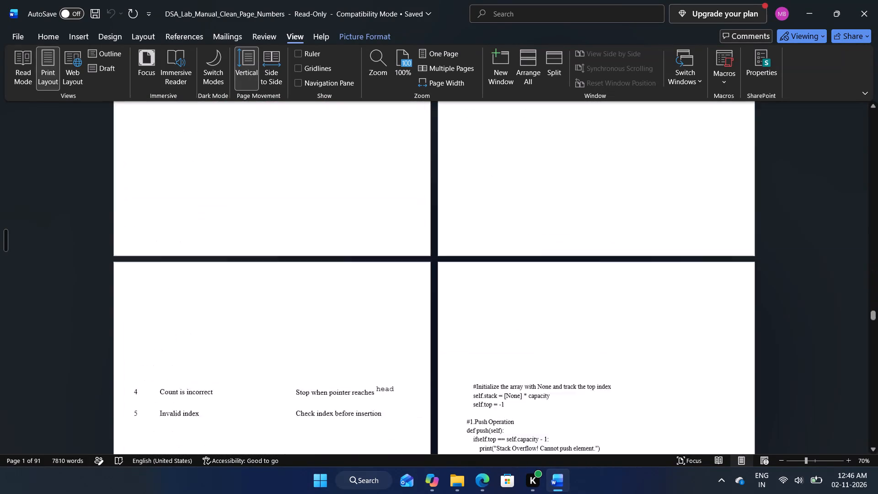
{"action": "scroll", "coordinate": [458, 233], "scroll_direction": "down", "scroll_amount": 8}
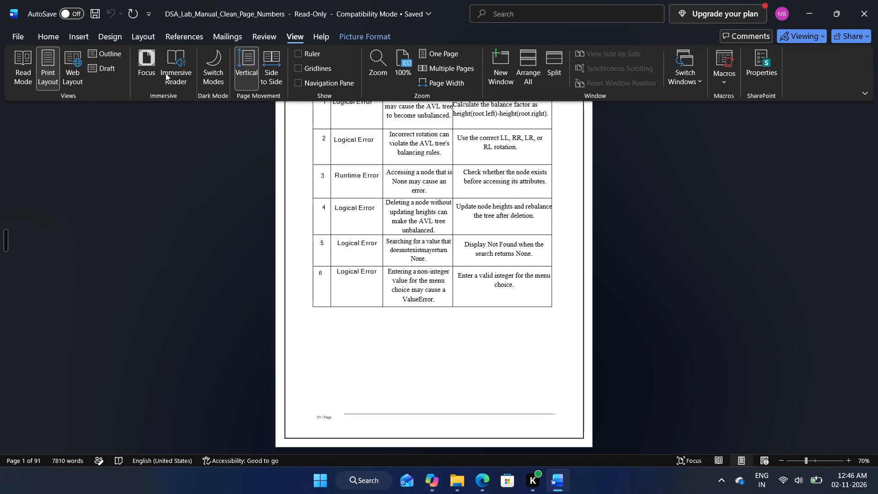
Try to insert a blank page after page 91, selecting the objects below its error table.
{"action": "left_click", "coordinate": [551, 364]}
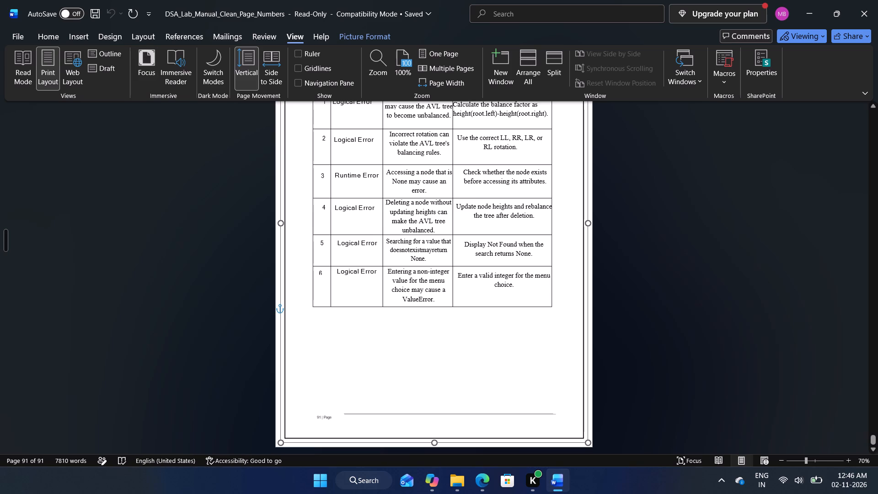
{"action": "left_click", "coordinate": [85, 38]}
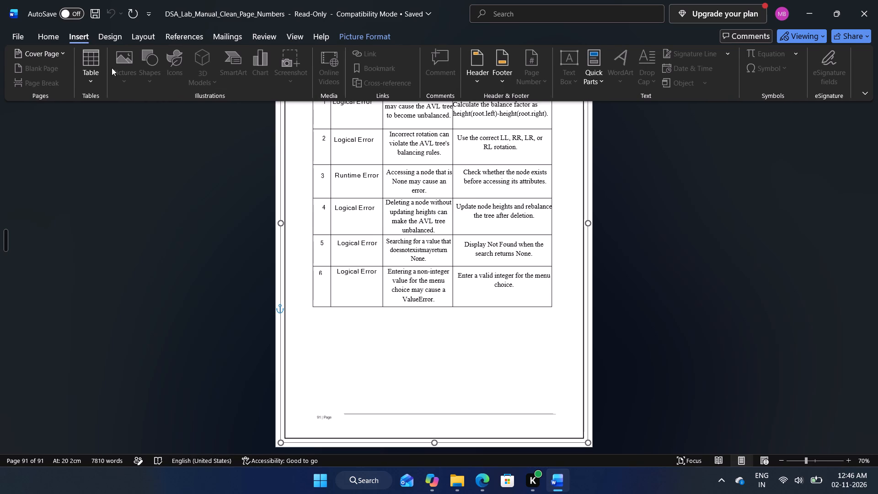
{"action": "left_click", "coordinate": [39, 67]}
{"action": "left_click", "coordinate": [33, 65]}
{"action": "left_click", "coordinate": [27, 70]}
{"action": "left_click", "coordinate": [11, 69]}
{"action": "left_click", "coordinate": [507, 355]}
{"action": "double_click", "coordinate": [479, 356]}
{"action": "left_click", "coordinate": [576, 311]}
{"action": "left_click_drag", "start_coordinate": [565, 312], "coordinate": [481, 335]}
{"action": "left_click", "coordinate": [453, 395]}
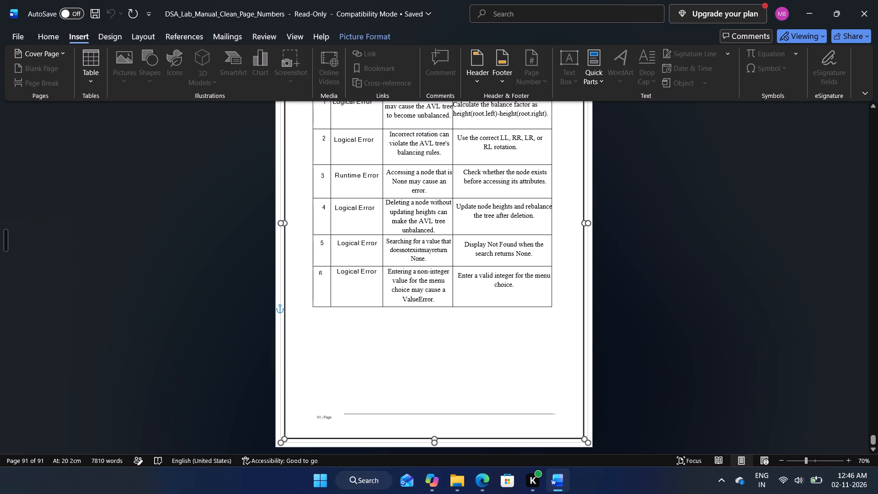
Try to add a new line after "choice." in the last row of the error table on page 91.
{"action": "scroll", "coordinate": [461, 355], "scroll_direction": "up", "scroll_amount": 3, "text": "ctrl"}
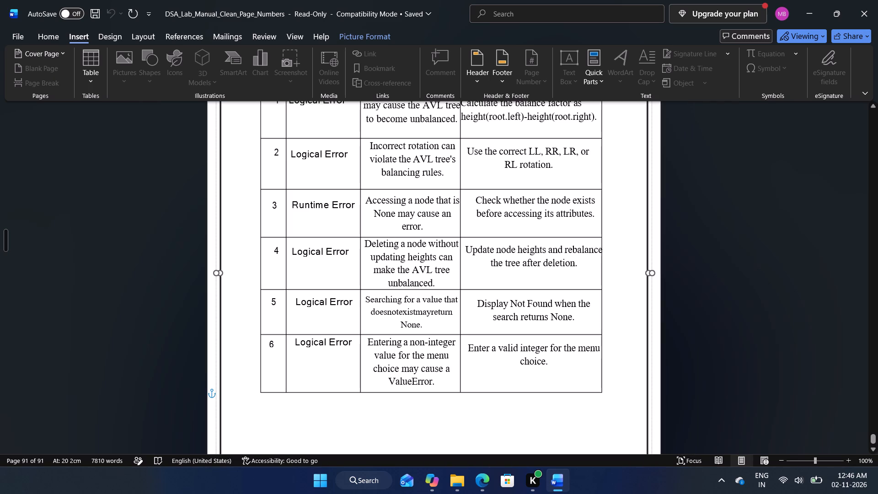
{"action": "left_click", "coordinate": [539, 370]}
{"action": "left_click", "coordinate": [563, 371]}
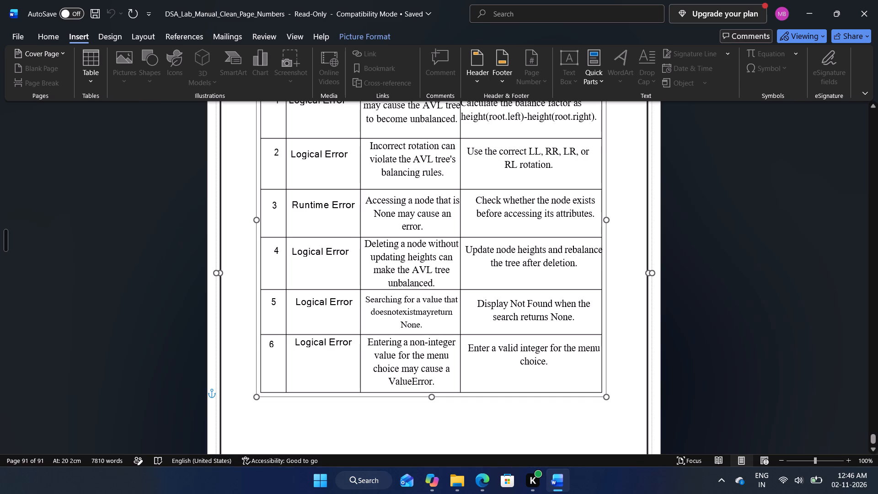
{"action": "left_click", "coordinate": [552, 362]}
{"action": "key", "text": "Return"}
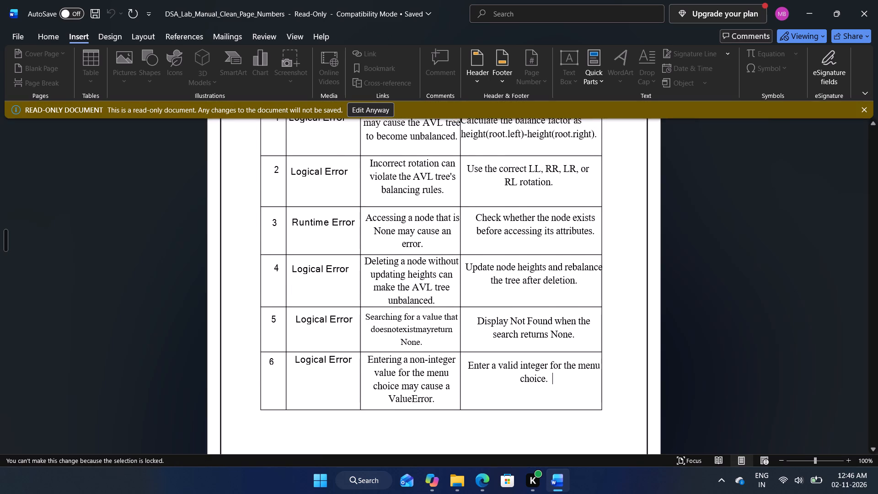
Close the read-only DSA_Lab_Manual_Clean_Page_Numbers document.
{"action": "left_click", "coordinate": [806, 200]}
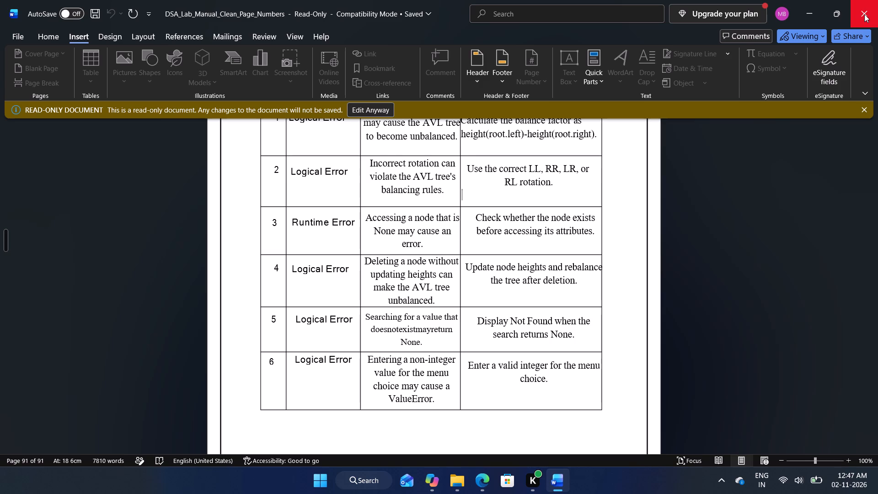
{"action": "left_click", "coordinate": [864, 15]}
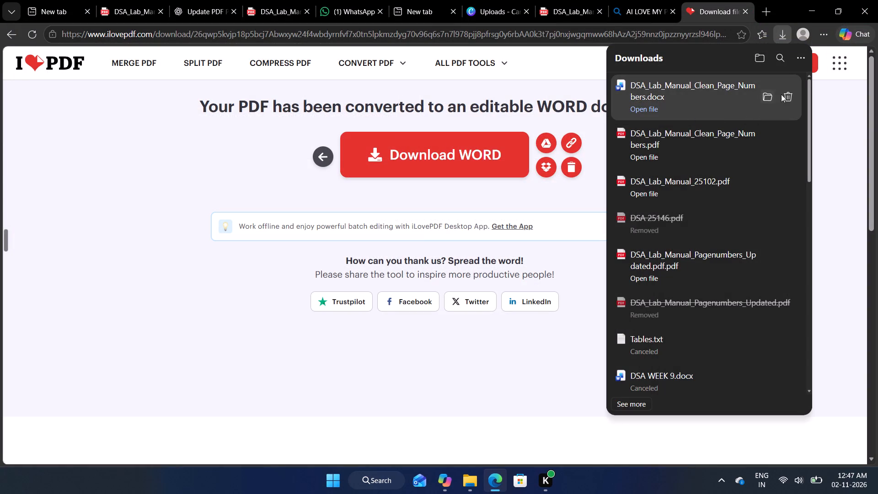
Copy the downloaded DSA_Lab_Manual_Clean_Page_Numbers Word file from its temporary download folder to the Desktop.
{"action": "left_click", "coordinate": [766, 97]}
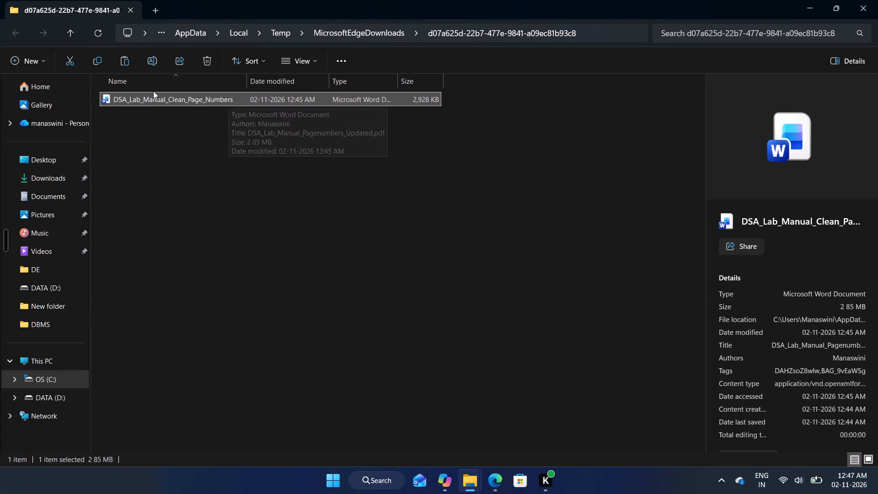
{"action": "left_click", "coordinate": [92, 64]}
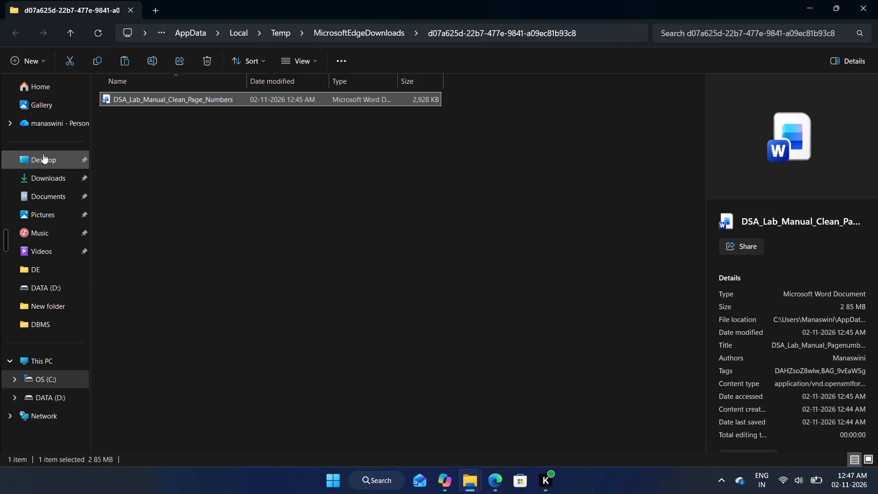
{"action": "left_click", "coordinate": [95, 59]}
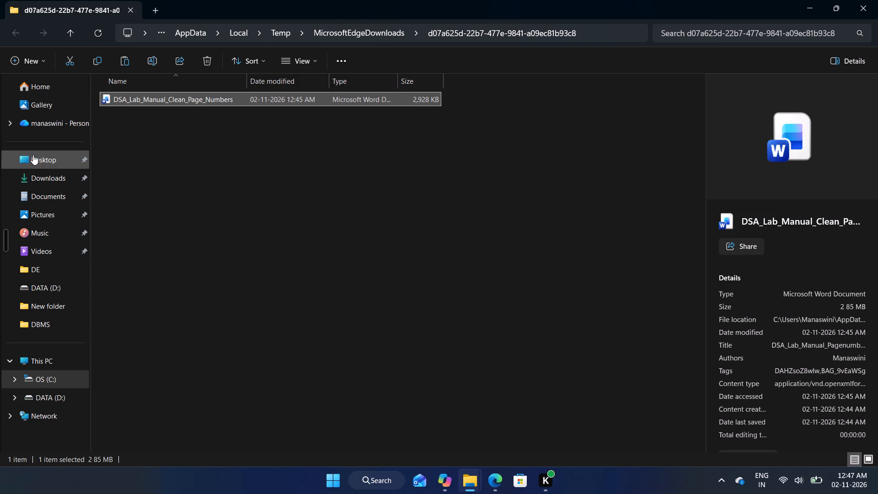
{"action": "left_click", "coordinate": [32, 155]}
{"action": "left_click", "coordinate": [130, 65]}
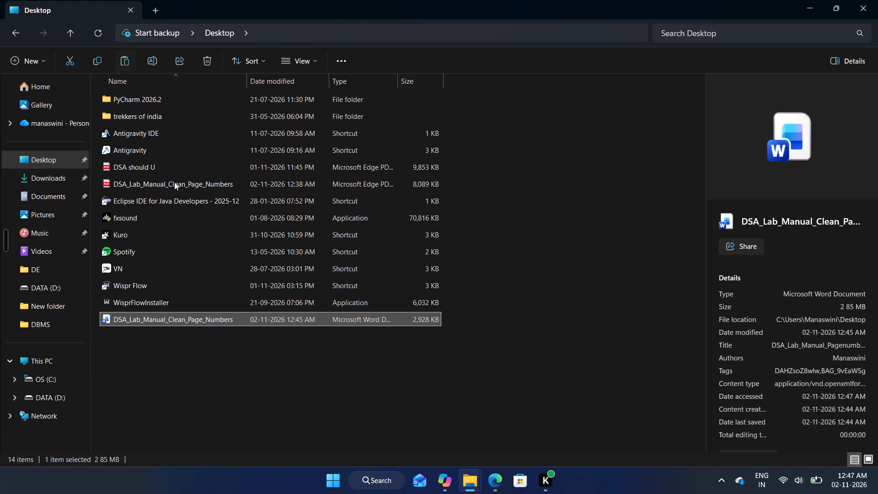
Open the Desktop copy of DSA_Lab_Manual_Clean_Page_Numbers in Word and enable editing of the protected document.
{"action": "double_click", "coordinate": [184, 314]}
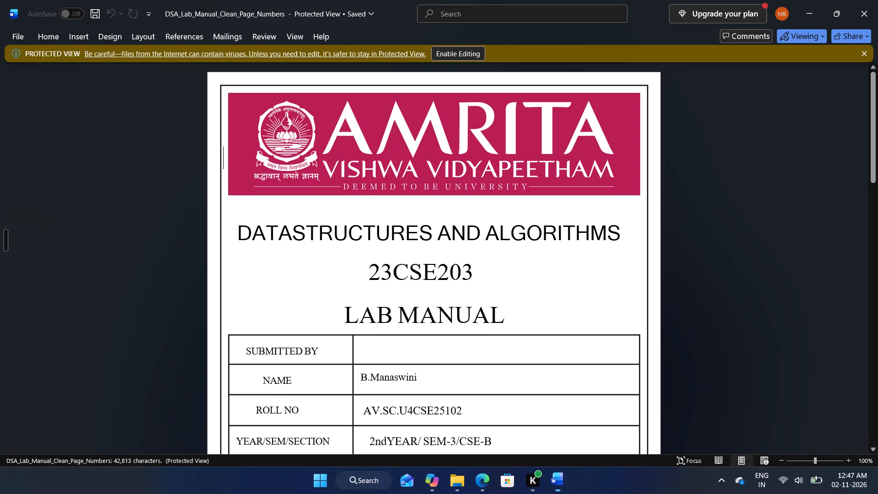
{"action": "scroll", "coordinate": [546, 276], "scroll_direction": "down", "scroll_amount": 14}
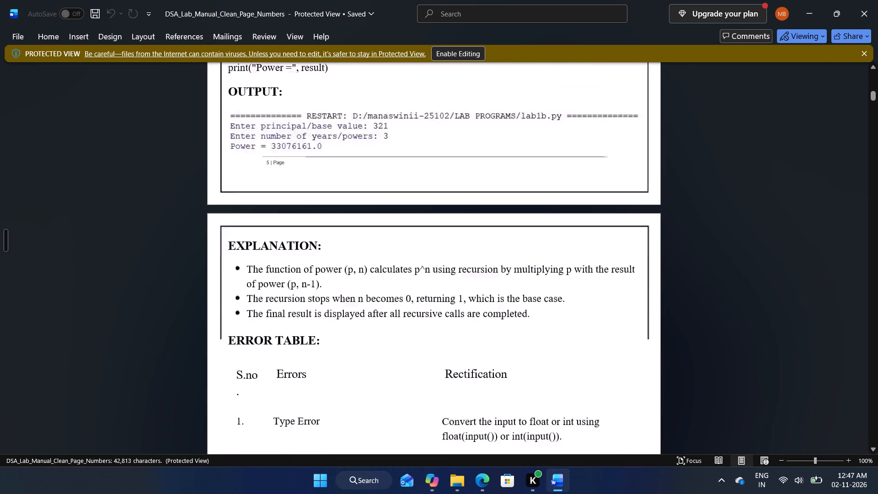
{"action": "scroll", "coordinate": [546, 276], "scroll_direction": "down", "scroll_amount": 2}
{"action": "left_click_drag", "start_coordinate": [467, 48], "coordinate": [467, 51]}
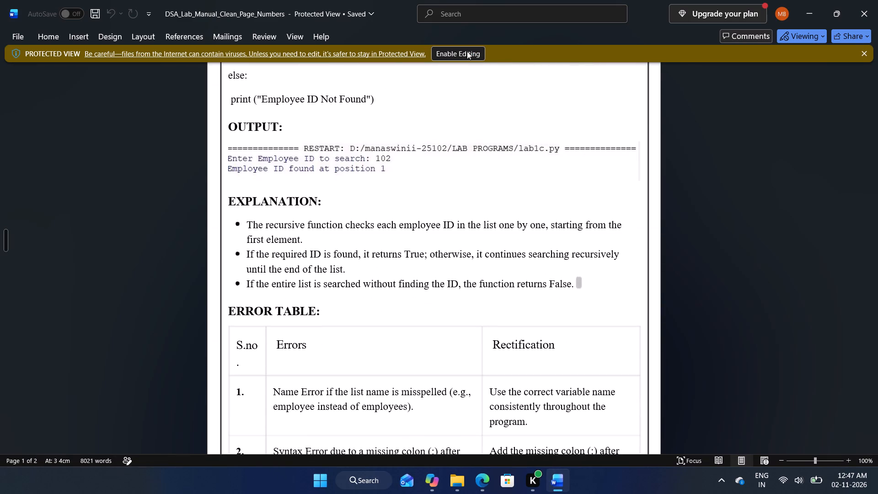
{"action": "left_click_drag", "start_coordinate": [467, 51], "coordinate": [469, 55]}
{"action": "left_click", "coordinate": [469, 55]}
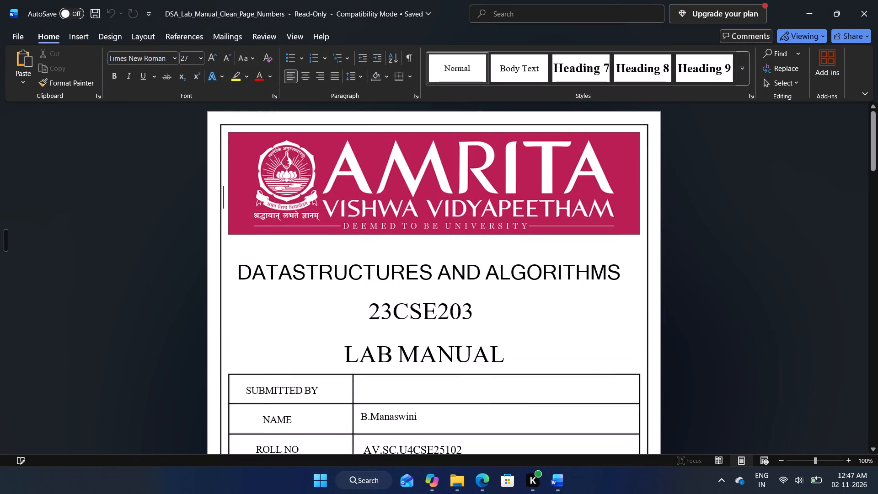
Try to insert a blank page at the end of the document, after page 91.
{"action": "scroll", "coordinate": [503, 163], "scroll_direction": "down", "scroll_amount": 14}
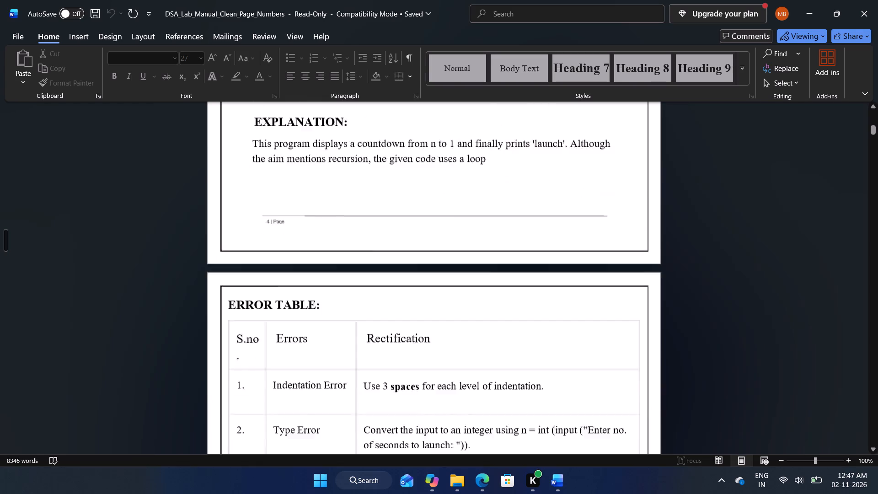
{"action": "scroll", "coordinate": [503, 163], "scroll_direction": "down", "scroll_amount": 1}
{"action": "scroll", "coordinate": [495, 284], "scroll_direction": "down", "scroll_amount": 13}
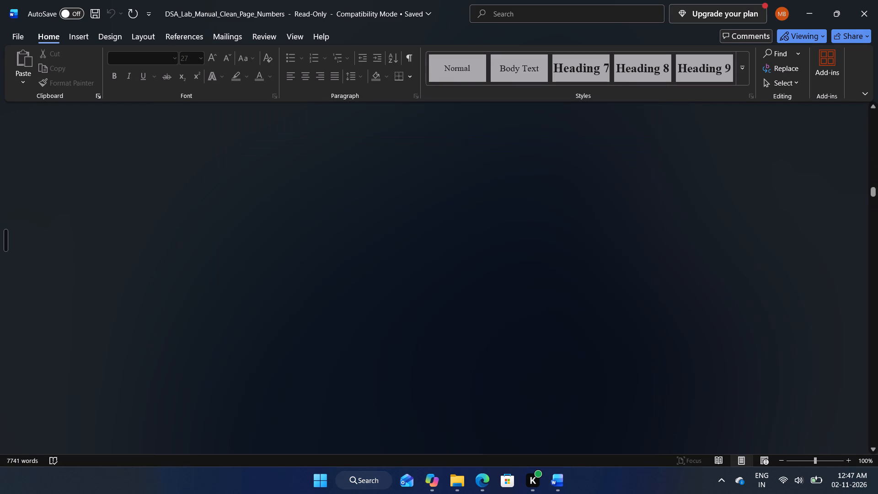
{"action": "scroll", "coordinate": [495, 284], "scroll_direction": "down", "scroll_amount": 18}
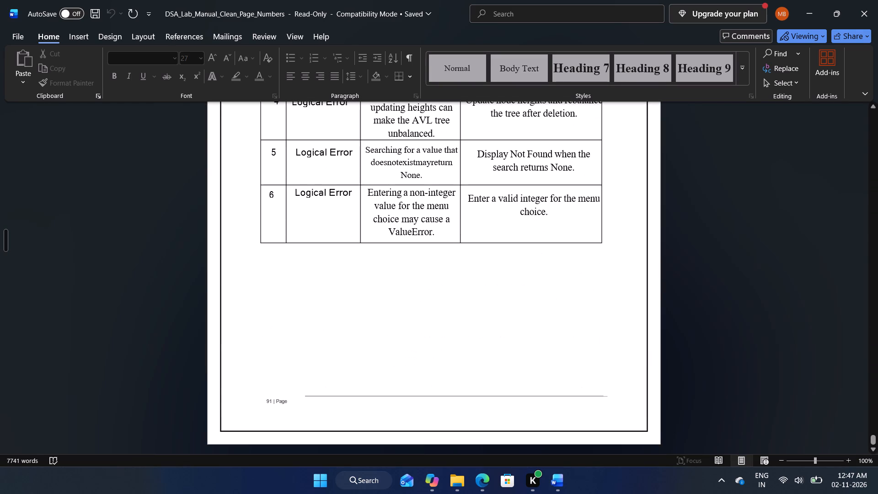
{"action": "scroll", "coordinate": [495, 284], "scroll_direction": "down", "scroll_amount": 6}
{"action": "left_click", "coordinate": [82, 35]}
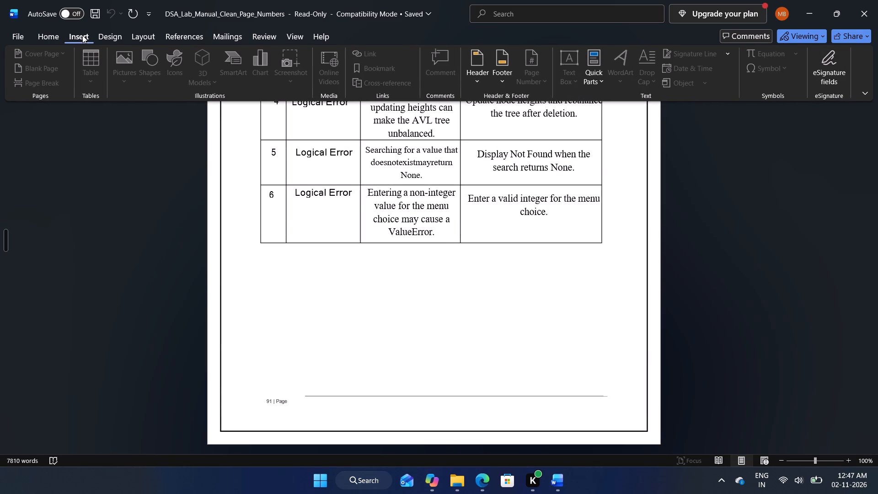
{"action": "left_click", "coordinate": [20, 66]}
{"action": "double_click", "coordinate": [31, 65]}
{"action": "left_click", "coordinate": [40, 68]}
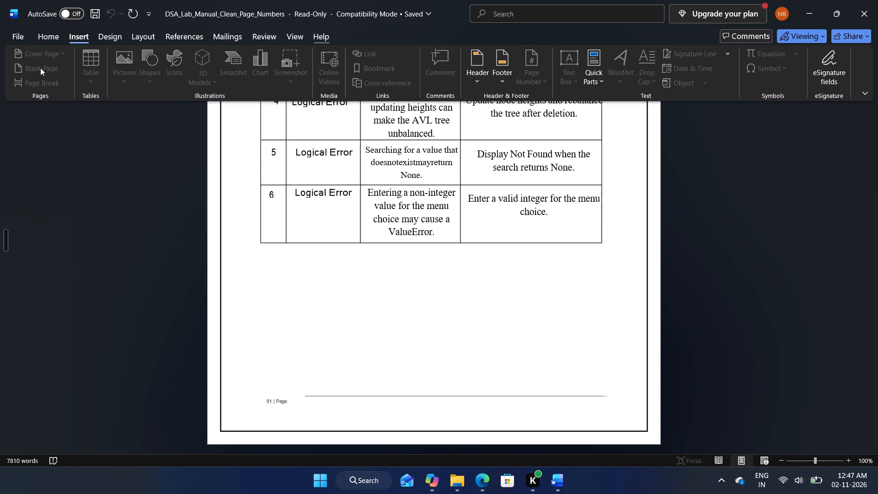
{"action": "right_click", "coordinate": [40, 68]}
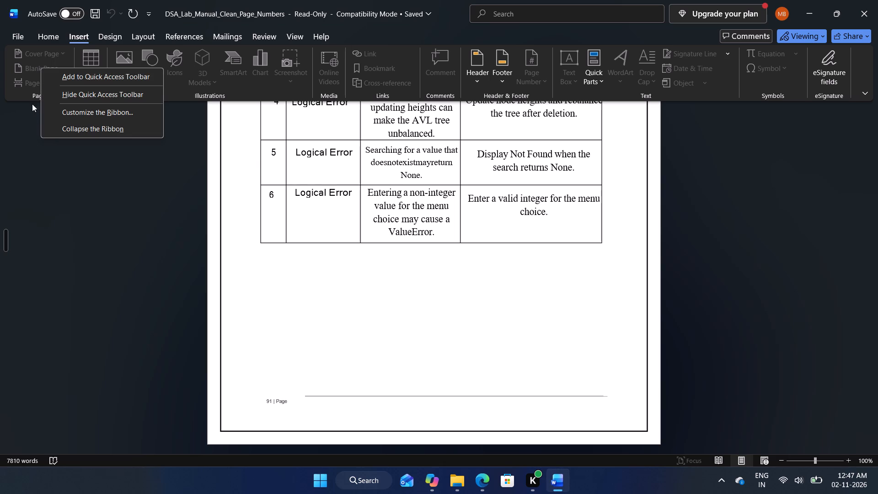
Place the cursor after "choice." in the last error-table row on page 91 and switch the read-only document to editing.
{"action": "left_click", "coordinate": [558, 233]}
{"action": "left_click", "coordinate": [563, 232]}
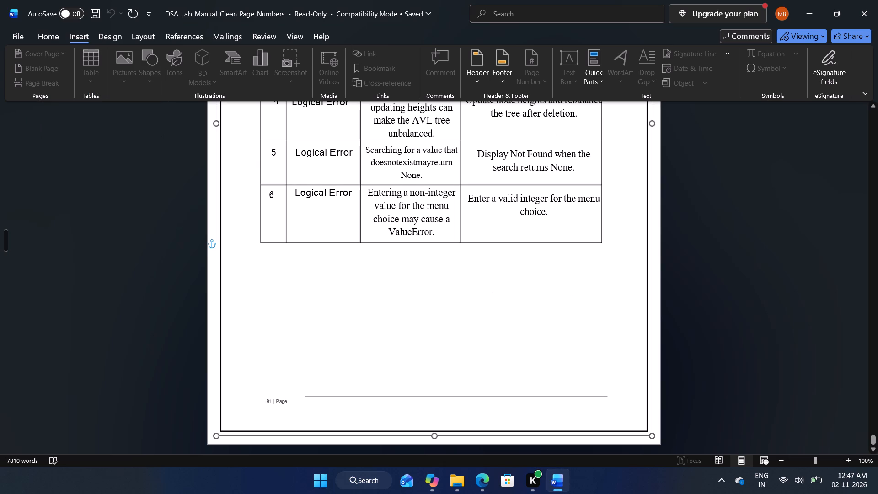
{"action": "left_click", "coordinate": [557, 217]}
{"action": "left_click", "coordinate": [556, 212]}
{"action": "left_click", "coordinate": [549, 213]}
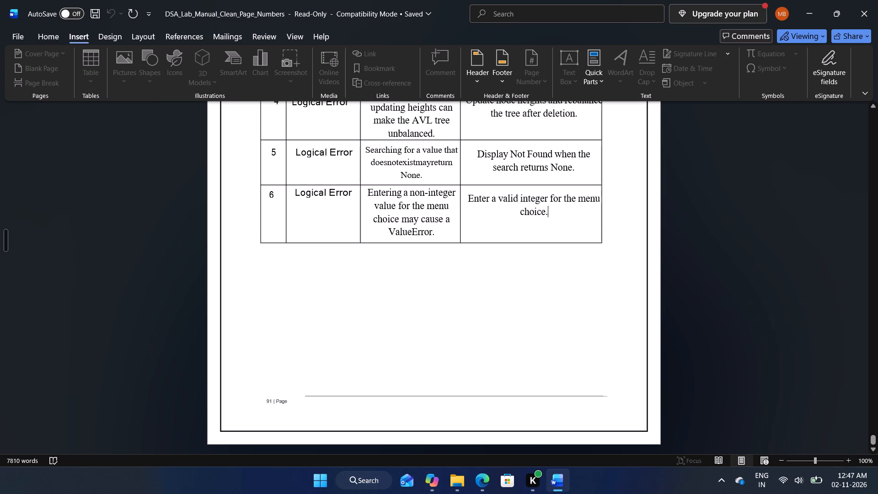
{"action": "key", "text": "Return"}
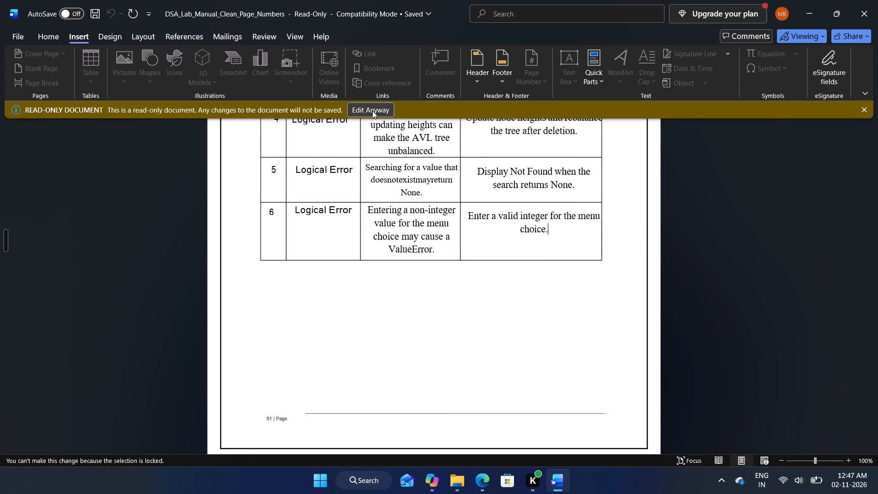
{"action": "left_click", "coordinate": [369, 109]}
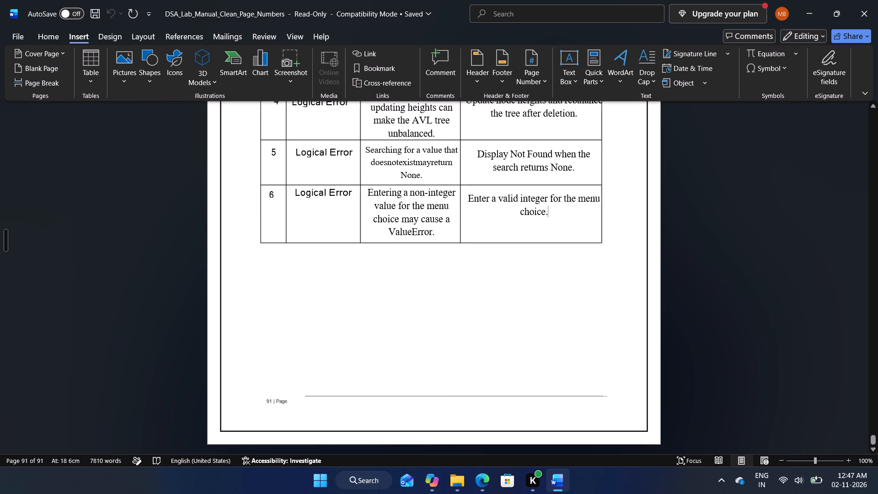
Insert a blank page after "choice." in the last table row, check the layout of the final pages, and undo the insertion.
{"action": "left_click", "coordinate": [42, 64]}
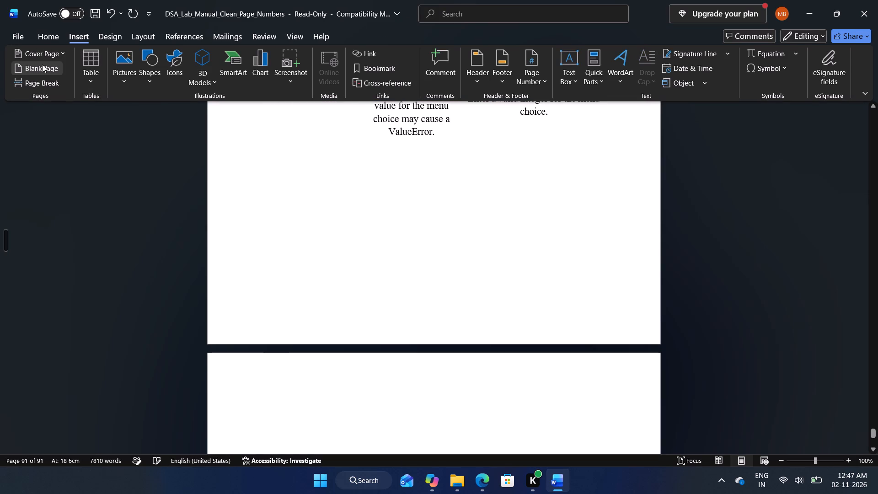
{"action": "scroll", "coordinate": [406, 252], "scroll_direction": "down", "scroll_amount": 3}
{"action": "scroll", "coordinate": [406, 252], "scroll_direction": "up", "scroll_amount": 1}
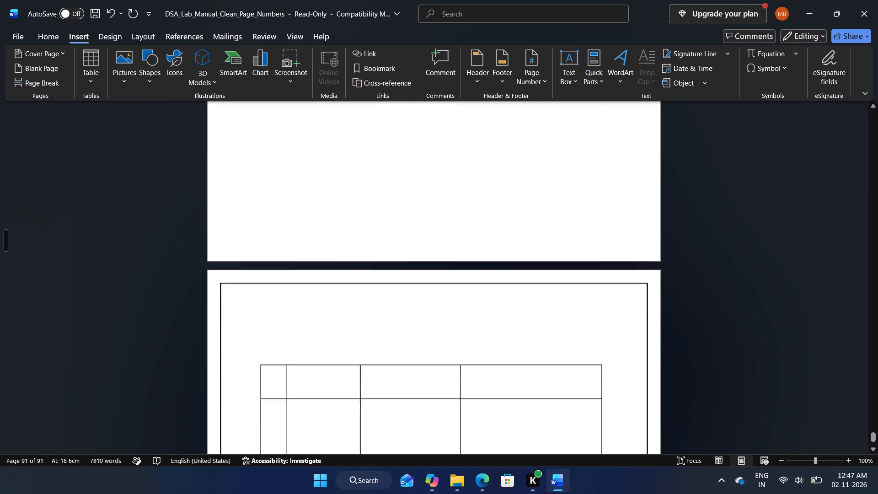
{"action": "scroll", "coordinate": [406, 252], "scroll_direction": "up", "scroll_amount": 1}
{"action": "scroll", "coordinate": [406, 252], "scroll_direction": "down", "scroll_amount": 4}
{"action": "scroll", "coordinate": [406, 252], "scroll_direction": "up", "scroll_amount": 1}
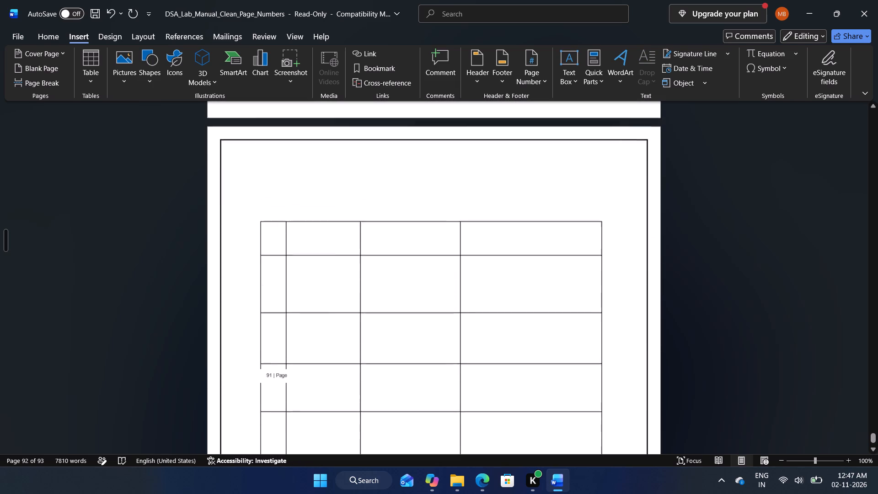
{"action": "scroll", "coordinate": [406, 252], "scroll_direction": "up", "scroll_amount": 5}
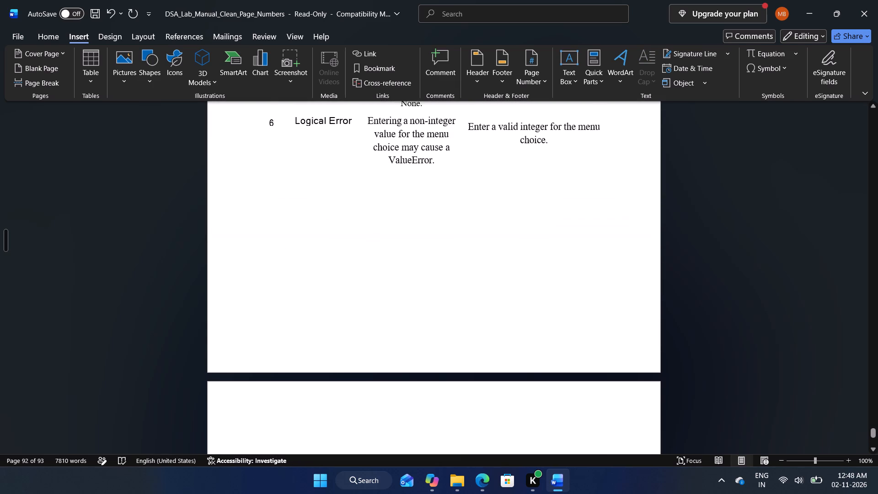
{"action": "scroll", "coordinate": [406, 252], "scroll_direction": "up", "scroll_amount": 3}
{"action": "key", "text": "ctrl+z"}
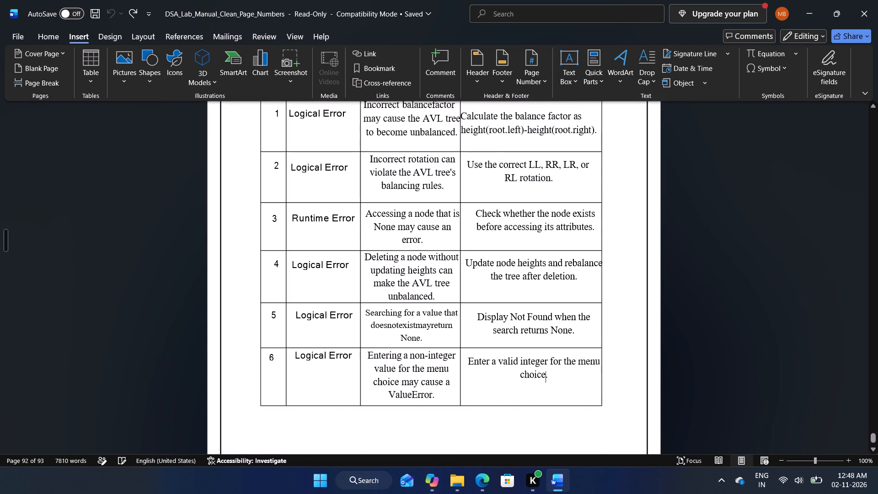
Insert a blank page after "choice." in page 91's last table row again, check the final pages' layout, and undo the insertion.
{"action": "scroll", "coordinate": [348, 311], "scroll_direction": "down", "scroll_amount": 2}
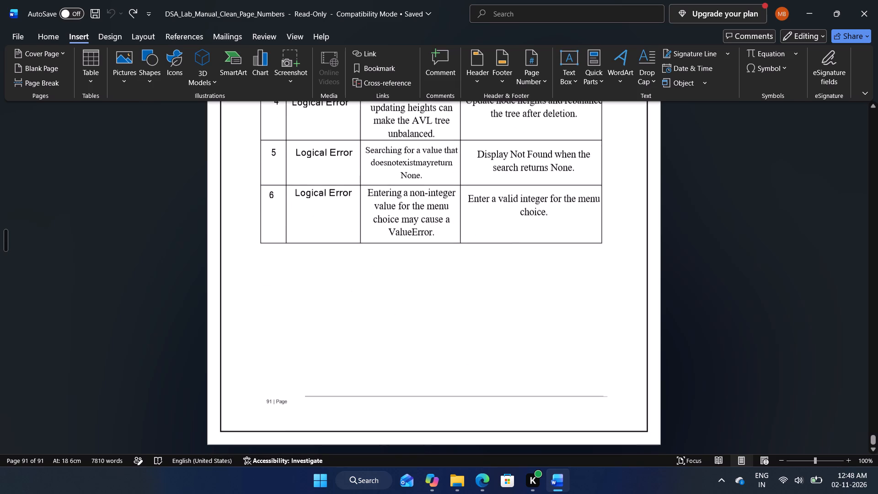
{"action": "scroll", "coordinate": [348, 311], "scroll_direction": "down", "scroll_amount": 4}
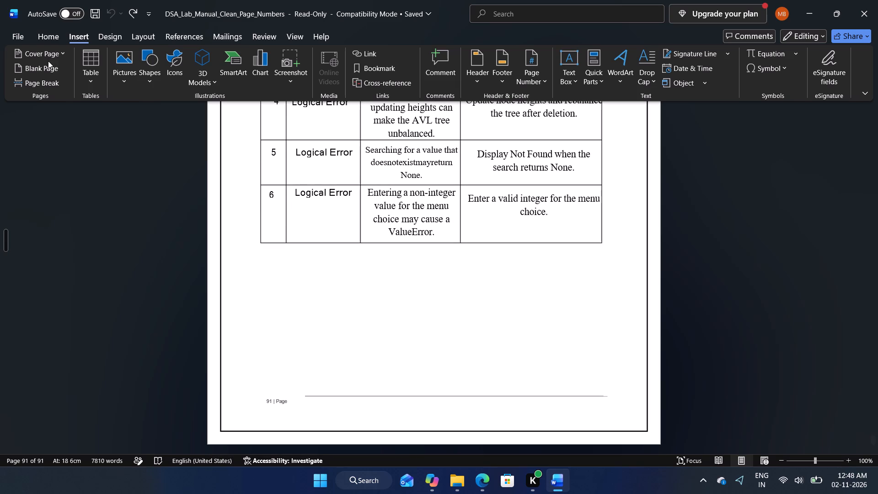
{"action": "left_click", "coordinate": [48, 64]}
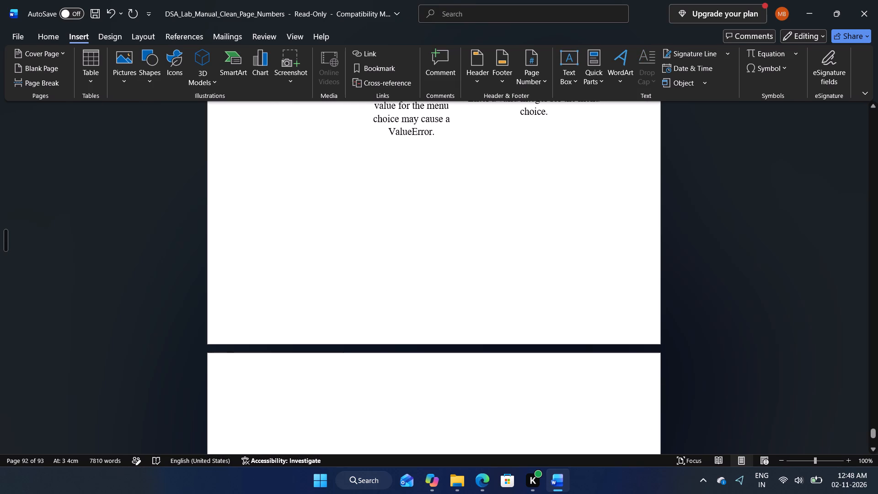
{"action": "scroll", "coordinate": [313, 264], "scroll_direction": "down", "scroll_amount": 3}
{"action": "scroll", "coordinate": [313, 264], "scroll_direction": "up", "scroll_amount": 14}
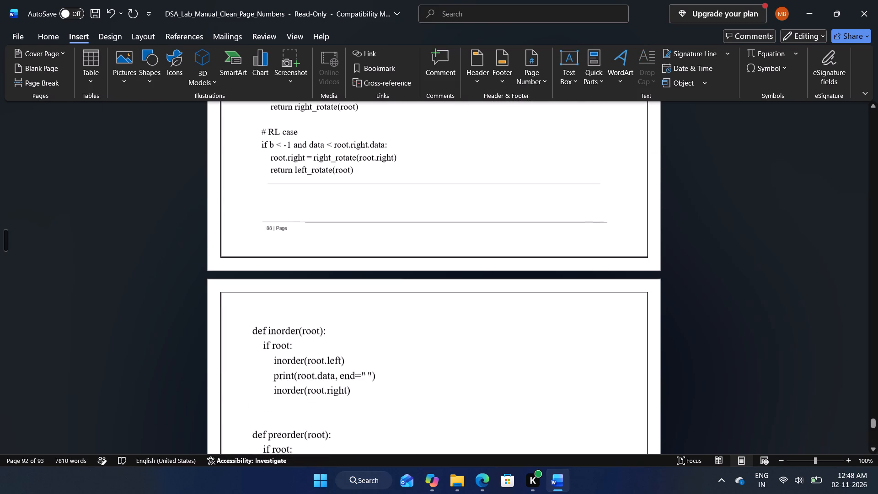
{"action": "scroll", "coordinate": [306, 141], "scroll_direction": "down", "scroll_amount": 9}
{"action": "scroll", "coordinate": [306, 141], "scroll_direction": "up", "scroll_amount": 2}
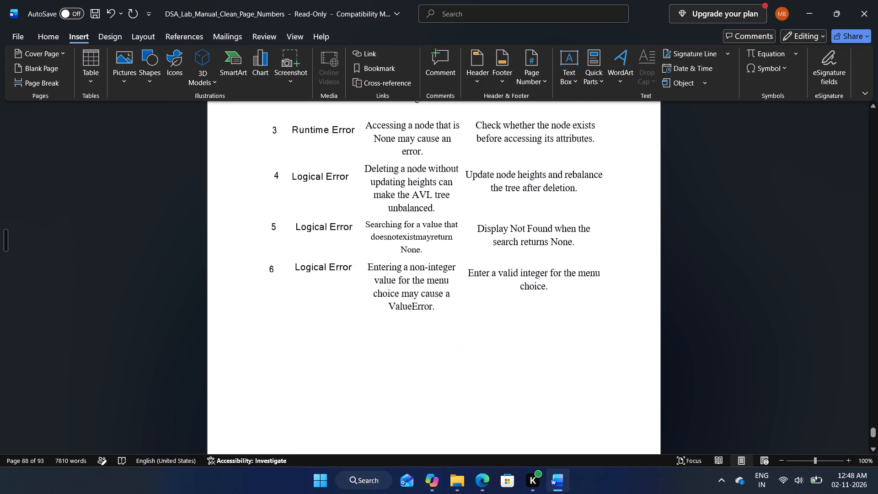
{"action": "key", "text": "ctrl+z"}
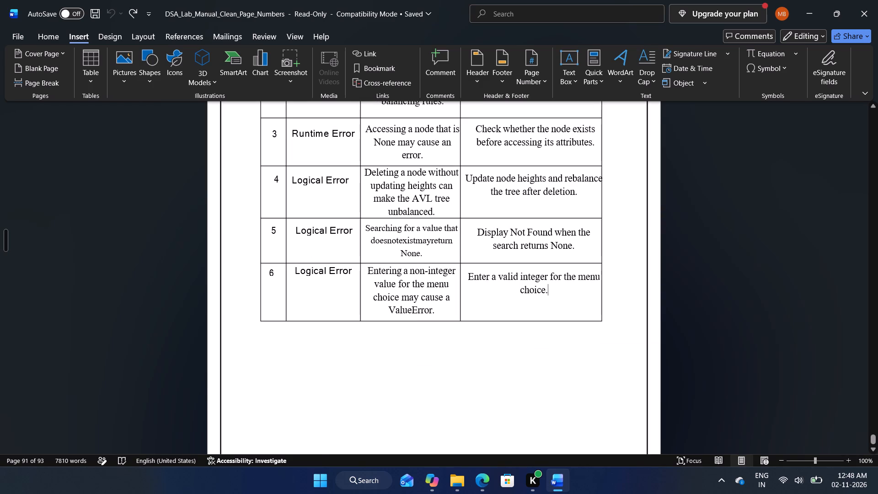
Place the cursor in the empty area below page 91's error table and add empty lines until a new page follows.
{"action": "left_click", "coordinate": [590, 358]}
{"action": "left_click", "coordinate": [472, 376]}
{"action": "left_click", "coordinate": [337, 367]}
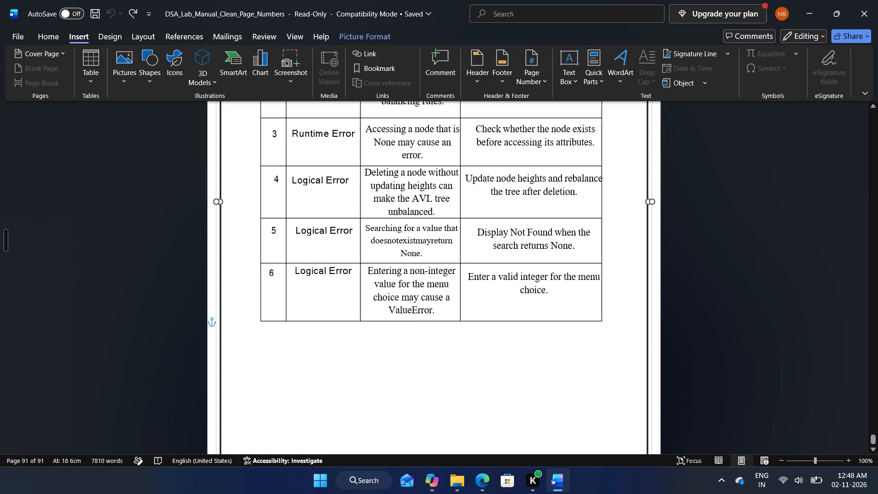
{"action": "double_click", "coordinate": [397, 367]}
{"action": "left_click", "coordinate": [400, 367]}
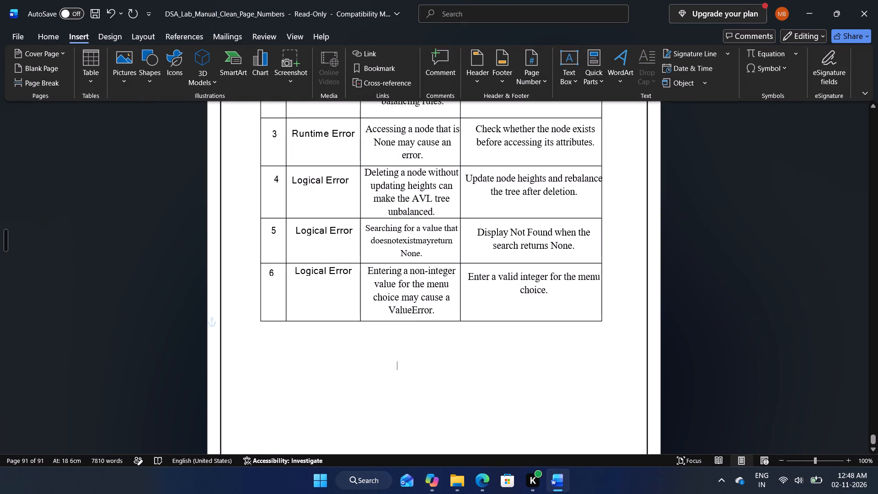
{"action": "key", "text": "Return"}
{"action": "key", "text": "Return"}
{"action": "scroll", "coordinate": [400, 367], "scroll_direction": "down", "scroll_amount": 2}
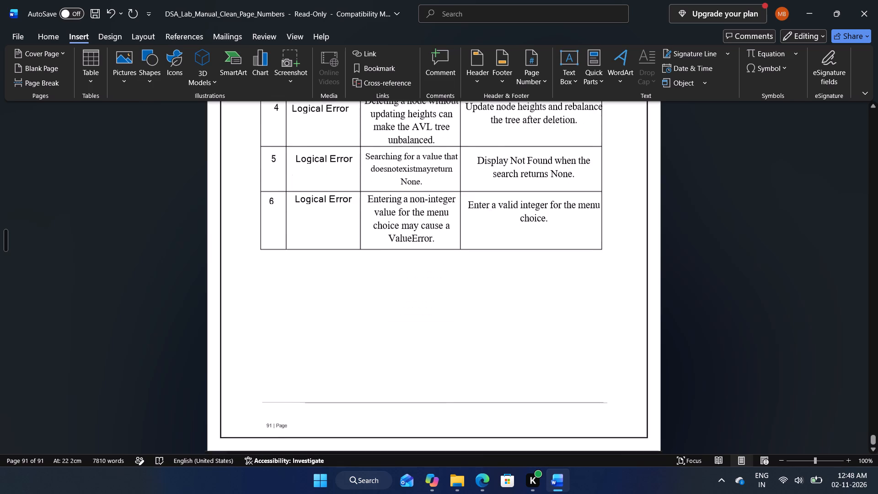
{"action": "scroll", "coordinate": [400, 367], "scroll_direction": "down", "scroll_amount": 4}
{"action": "key", "text": "Return"}
{"action": "key", "text": "Return"}
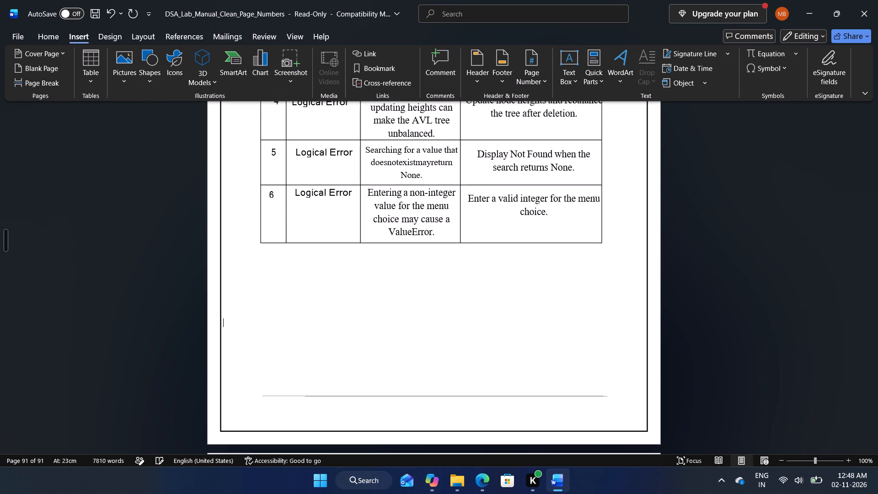
{"action": "key", "text": "Return"}
{"action": "scroll", "coordinate": [400, 367], "scroll_direction": "down", "scroll_amount": 5}
{"action": "scroll", "coordinate": [400, 367], "scroll_direction": "up", "scroll_amount": 1}
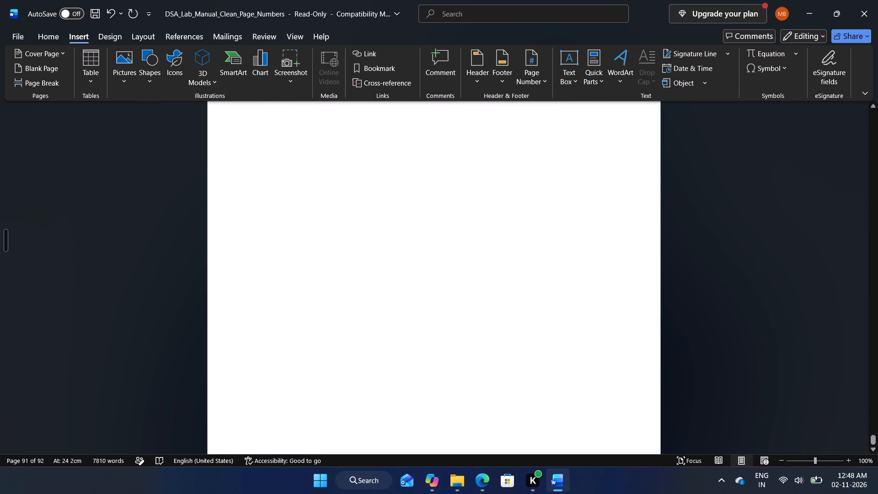
{"action": "scroll", "coordinate": [400, 367], "scroll_direction": "up", "scroll_amount": 1}
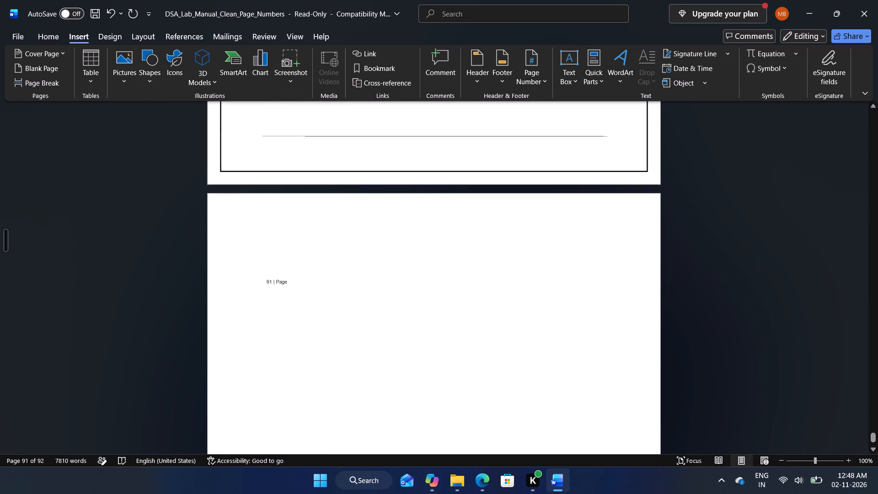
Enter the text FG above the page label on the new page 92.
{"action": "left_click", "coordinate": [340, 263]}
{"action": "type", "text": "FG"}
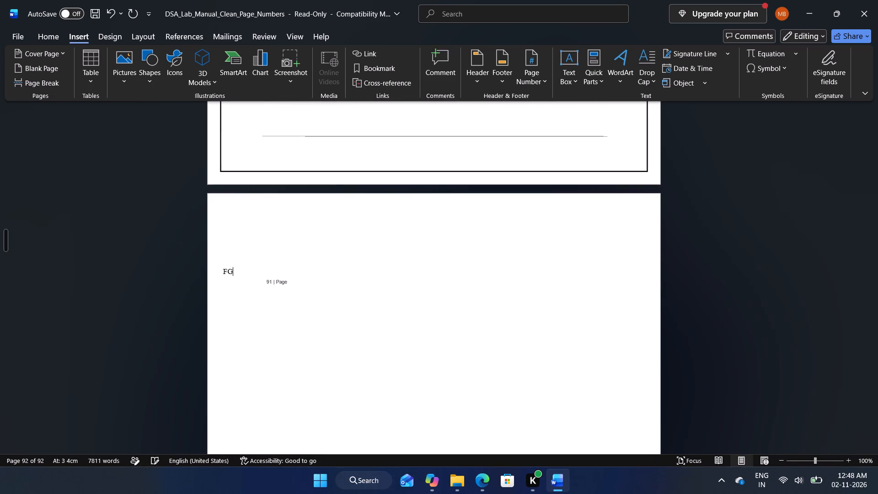
Copy the "91 | Page" label text from page 92 and paste it below the error table on page 91.
{"action": "left_click_drag", "start_coordinate": [292, 286], "coordinate": [268, 286]}
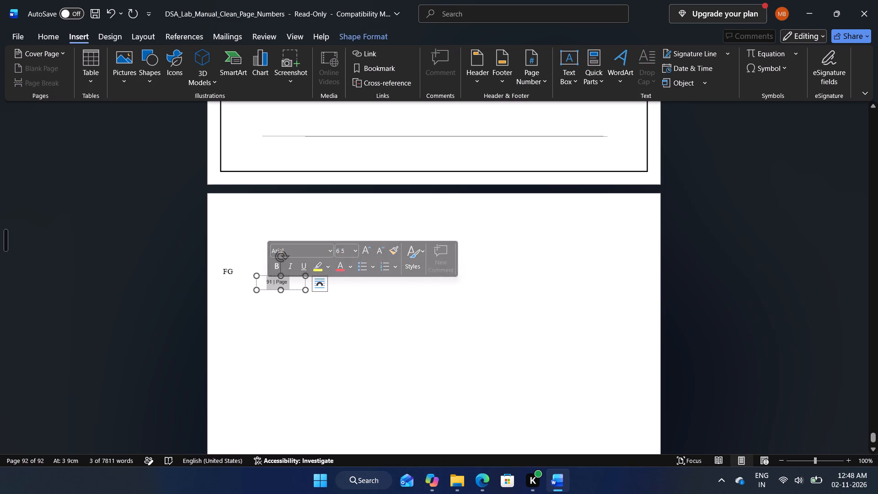
{"action": "key", "text": "ctrl+c"}
{"action": "left_click", "coordinate": [240, 121]}
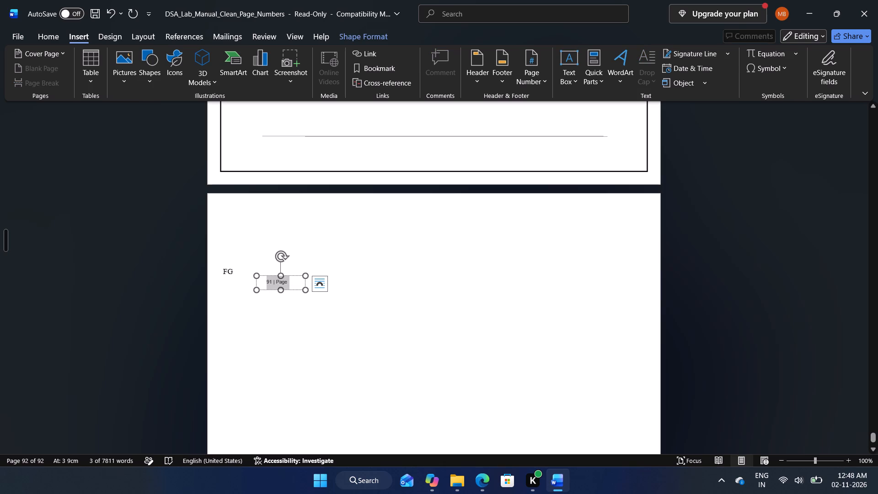
{"action": "scroll", "coordinate": [260, 134], "scroll_direction": "up", "scroll_amount": 1}
{"action": "left_click", "coordinate": [263, 306]}
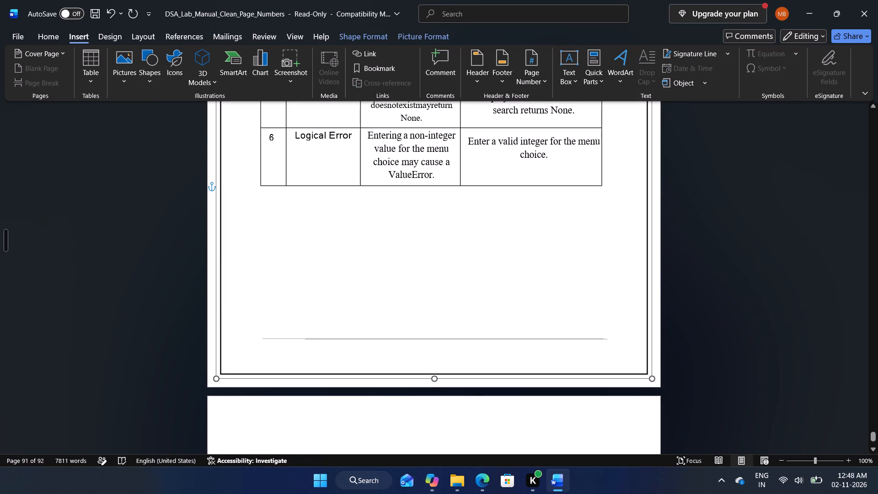
{"action": "left_click", "coordinate": [246, 360]}
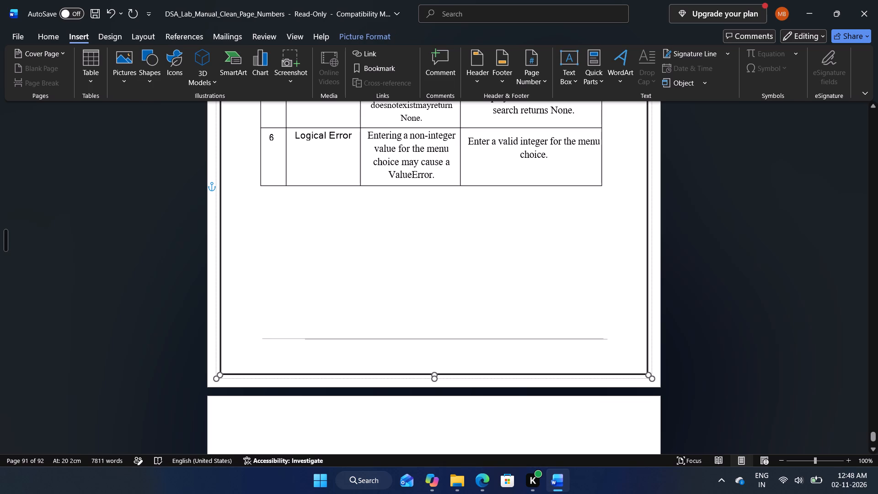
{"action": "key", "text": "ctrl+v"}
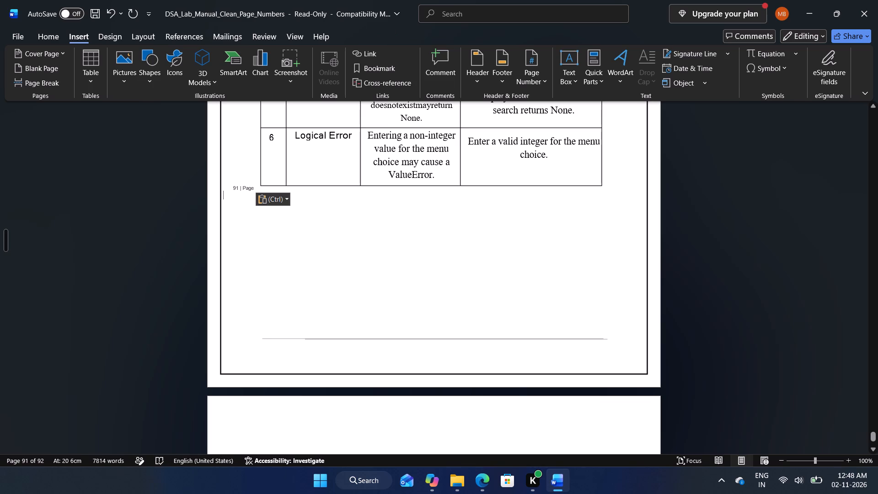
{"action": "left_click", "coordinate": [241, 187]}
{"action": "left_click", "coordinate": [257, 189]}
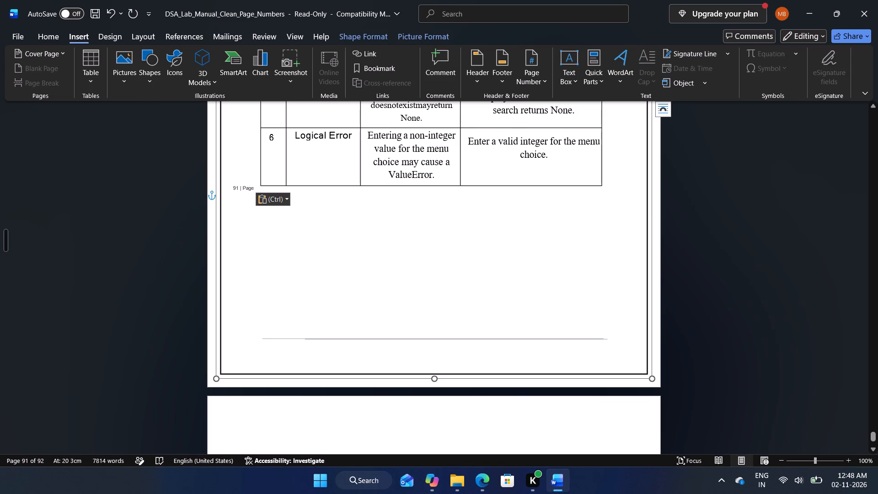
{"action": "scroll", "coordinate": [198, 254], "scroll_direction": "down", "scroll_amount": 5}
{"action": "scroll", "coordinate": [198, 254], "scroll_direction": "up", "scroll_amount": 3}
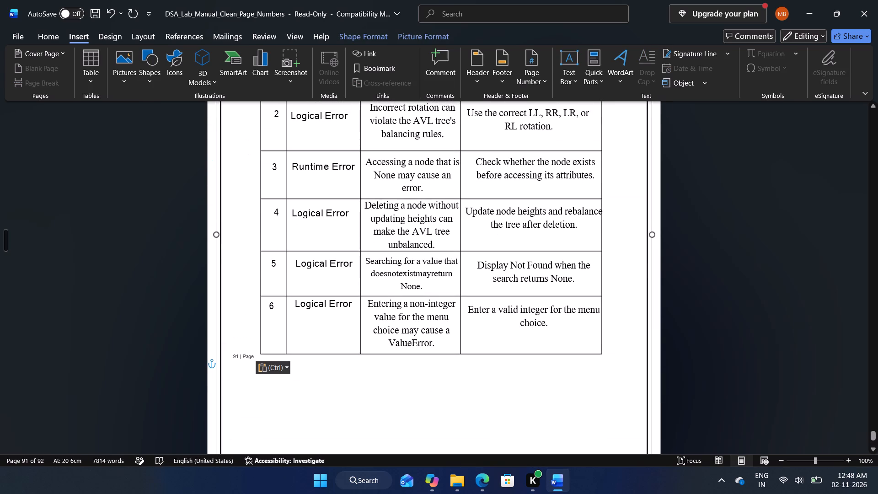
Move the pasted "91 | Page" label down to the footer line of page 91 by adding empty lines before it.
{"action": "left_click", "coordinate": [243, 346]}
{"action": "left_click", "coordinate": [241, 358]}
{"action": "left_click", "coordinate": [234, 356]}
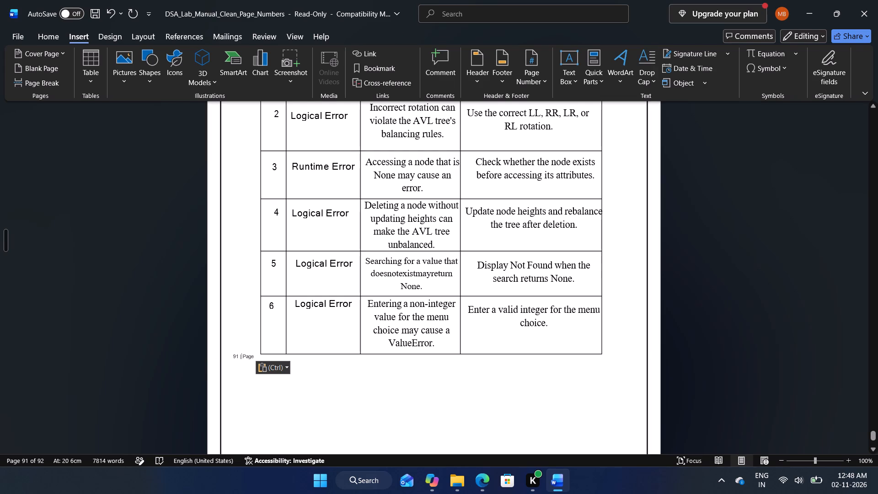
{"action": "key", "text": "Return"}
{"action": "key", "text": "Return"}
{"action": "key", "text": "Return"}
{"action": "key", "text": "Return"}
{"action": "key", "text": "Return"}
{"action": "key", "text": "Return"}
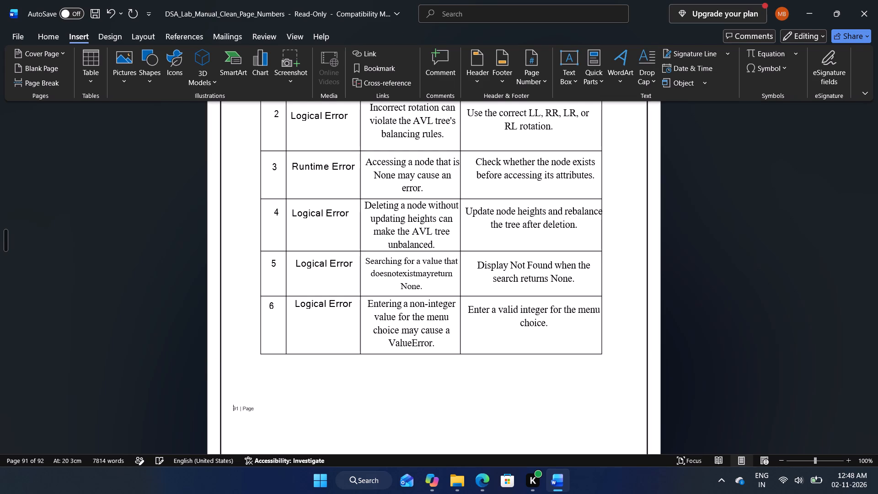
{"action": "key", "text": "Return"}
{"action": "scroll", "coordinate": [234, 356], "scroll_direction": "down", "scroll_amount": 2}
{"action": "key", "text": "Return"}
{"action": "key", "text": "Return"}
{"action": "key", "text": "Return"}
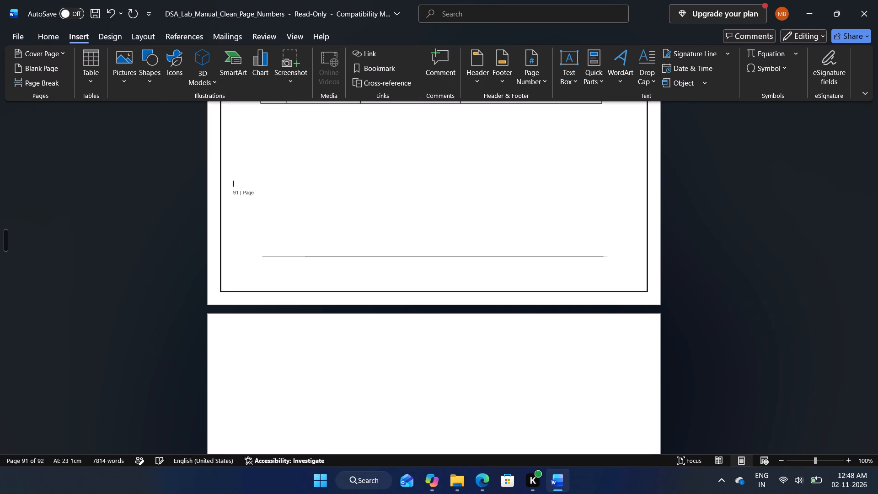
{"action": "key", "text": "Return"}
{"action": "key", "text": "Return"}
{"action": "key", "text": "Return"}
{"action": "key", "text": "Return"}
{"action": "key", "text": "Return"}
{"action": "key", "text": "Return"}
{"action": "key", "text": "Return"}
{"action": "key", "text": "Return"}
{"action": "key", "text": "BackSpace"}
Delete the displaced "91 | Page" label text from page 92.
{"action": "scroll", "coordinate": [367, 365], "scroll_direction": "down", "scroll_amount": 3}
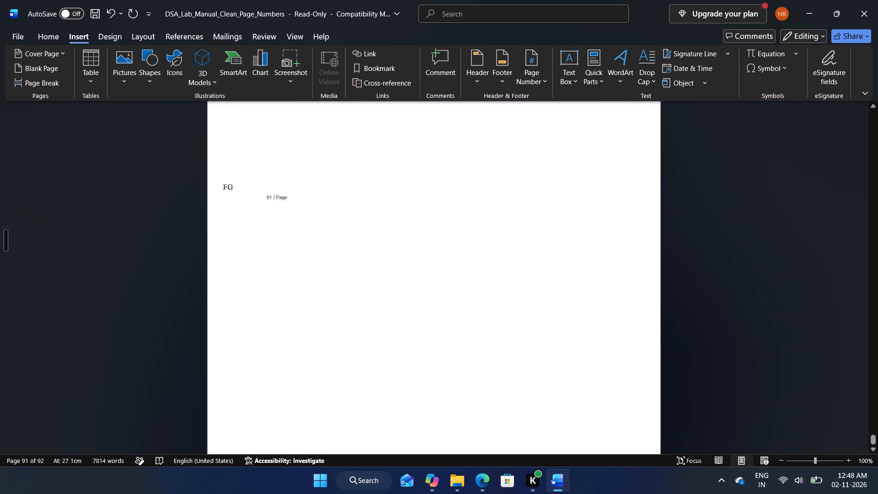
{"action": "scroll", "coordinate": [367, 365], "scroll_direction": "down", "scroll_amount": 5}
{"action": "scroll", "coordinate": [367, 365], "scroll_direction": "up", "scroll_amount": 7}
{"action": "scroll", "coordinate": [367, 365], "scroll_direction": "down", "scroll_amount": 2}
{"action": "left_click_drag", "start_coordinate": [316, 279], "coordinate": [246, 277]}
{"action": "key", "text": "BackSpace"}
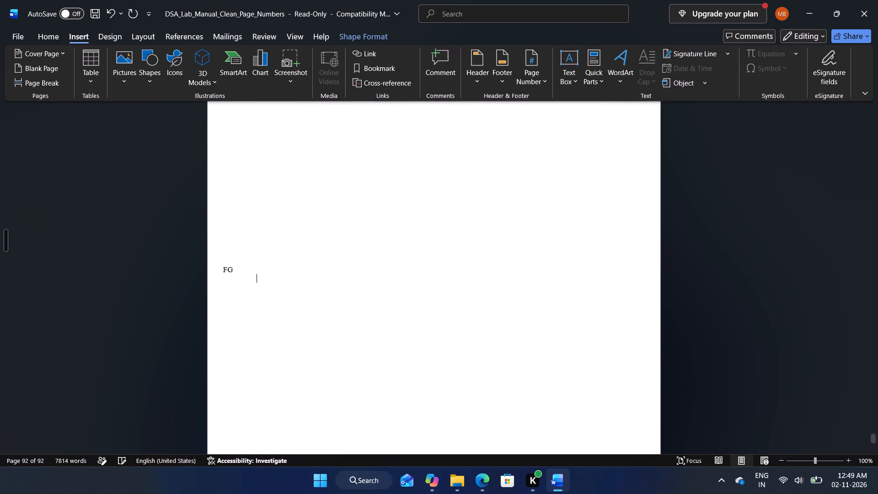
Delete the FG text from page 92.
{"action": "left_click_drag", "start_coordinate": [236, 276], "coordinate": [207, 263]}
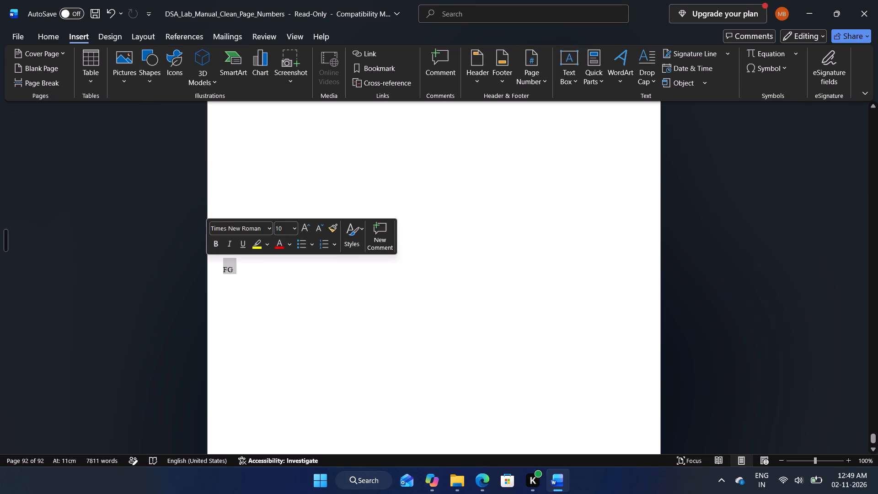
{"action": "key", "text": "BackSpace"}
Copy the LAB-10 heading text from the top of page 87.
{"action": "scroll", "coordinate": [308, 245], "scroll_direction": "up", "scroll_amount": 3}
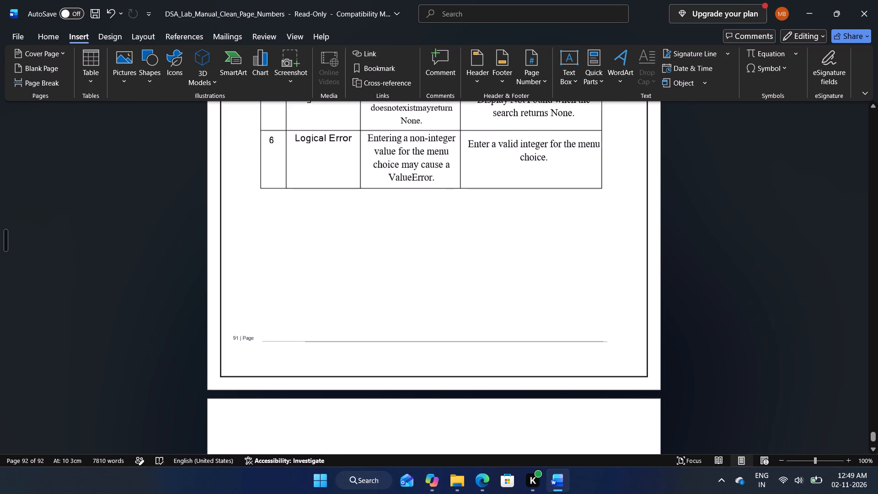
{"action": "scroll", "coordinate": [308, 245], "scroll_direction": "down", "scroll_amount": 2}
{"action": "scroll", "coordinate": [308, 245], "scroll_direction": "up", "scroll_amount": 1}
{"action": "left_click", "coordinate": [271, 362]}
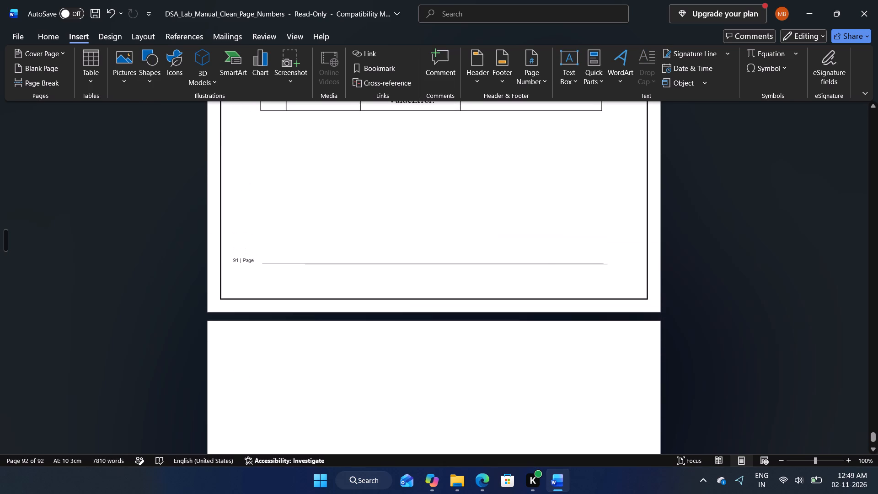
{"action": "left_click", "coordinate": [257, 356]}
{"action": "scroll", "coordinate": [257, 356], "scroll_direction": "up", "scroll_amount": 9}
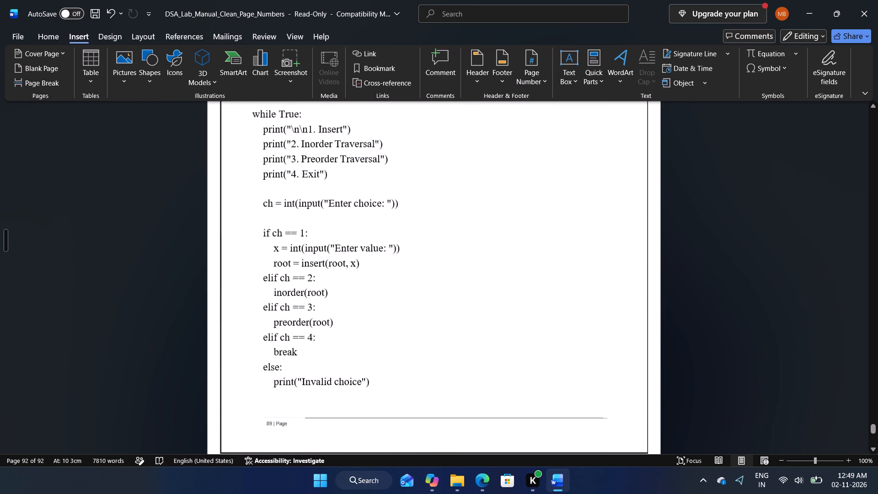
{"action": "scroll", "coordinate": [257, 356], "scroll_direction": "up", "scroll_amount": 8}
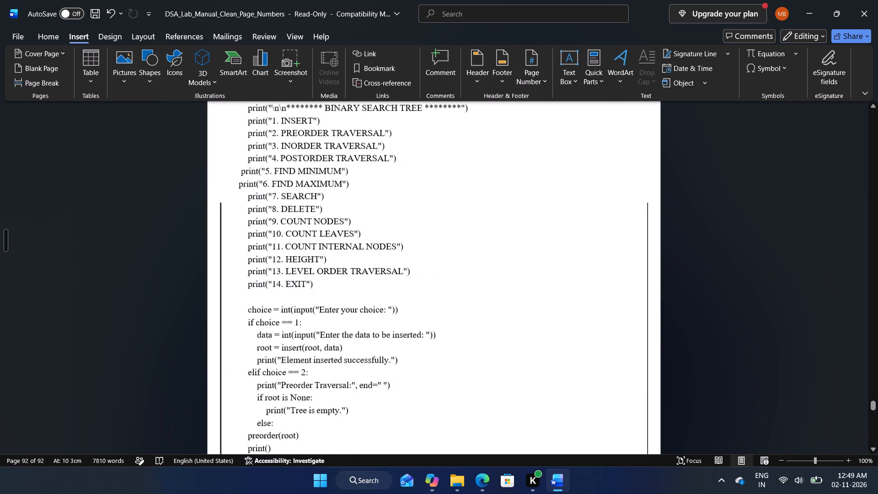
{"action": "scroll", "coordinate": [257, 356], "scroll_direction": "up", "scroll_amount": 5}
{"action": "scroll", "coordinate": [257, 356], "scroll_direction": "down", "scroll_amount": 2}
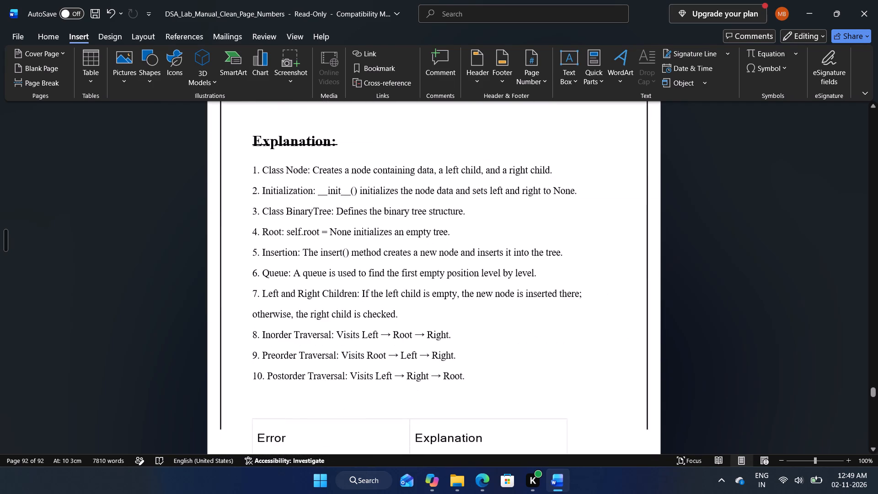
{"action": "scroll", "coordinate": [257, 356], "scroll_direction": "down", "scroll_amount": 8}
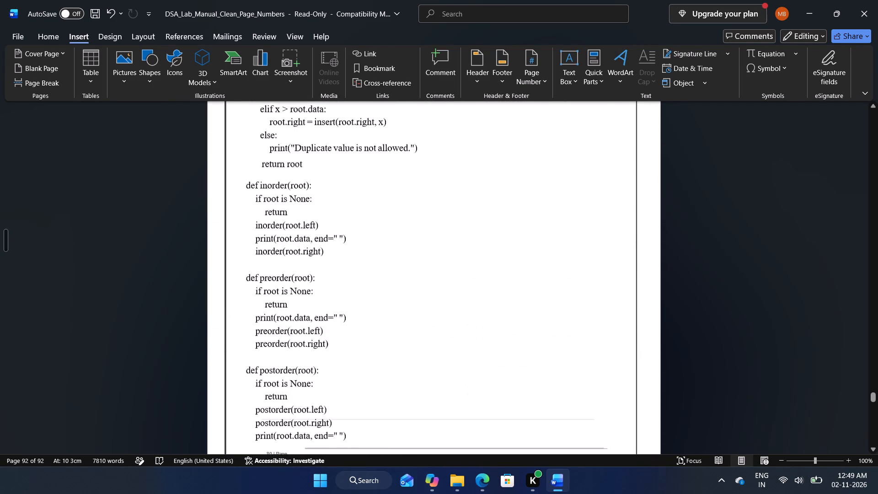
{"action": "scroll", "coordinate": [257, 356], "scroll_direction": "down", "scroll_amount": 9}
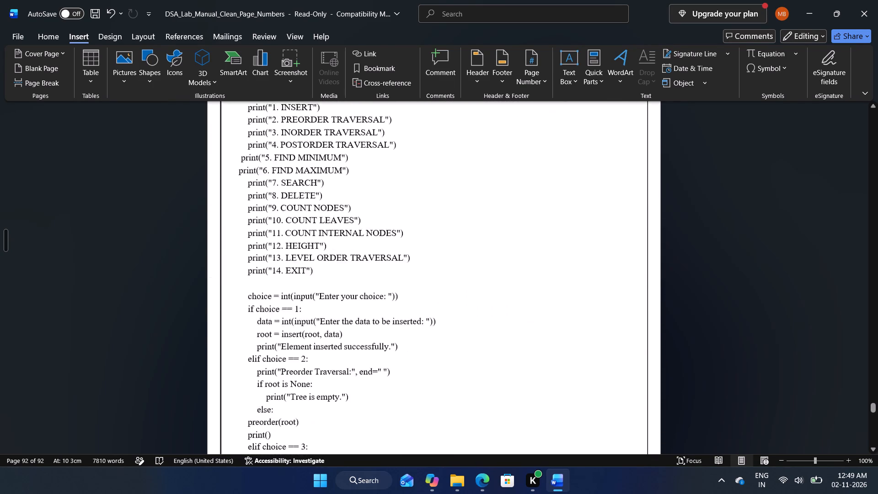
{"action": "scroll", "coordinate": [257, 356], "scroll_direction": "down", "scroll_amount": 9}
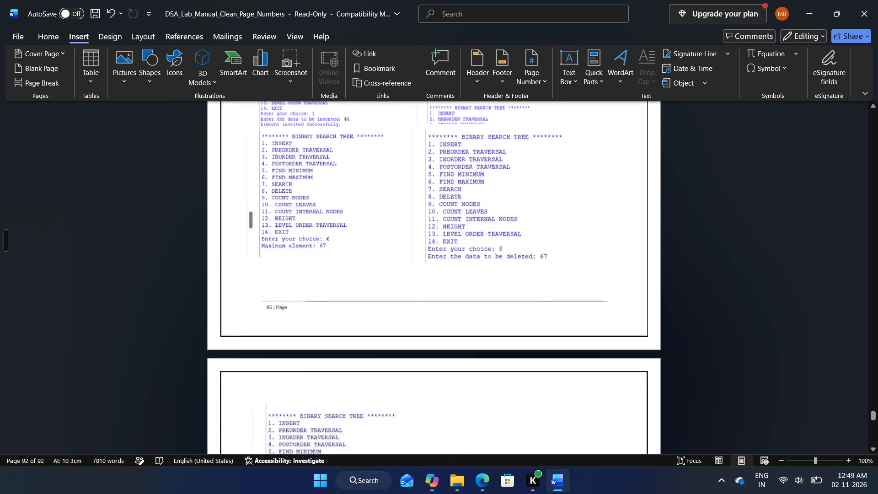
{"action": "scroll", "coordinate": [257, 356], "scroll_direction": "down", "scroll_amount": 8}
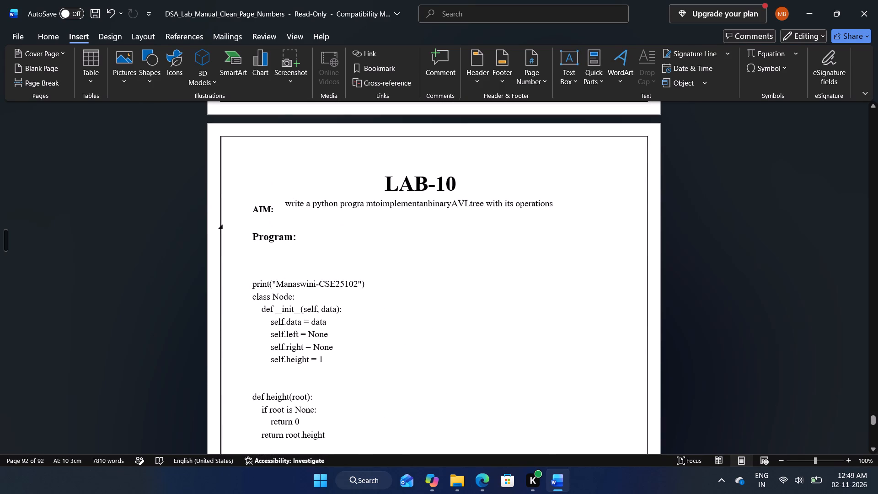
{"action": "left_click", "coordinate": [472, 165]}
{"action": "left_click", "coordinate": [471, 178]}
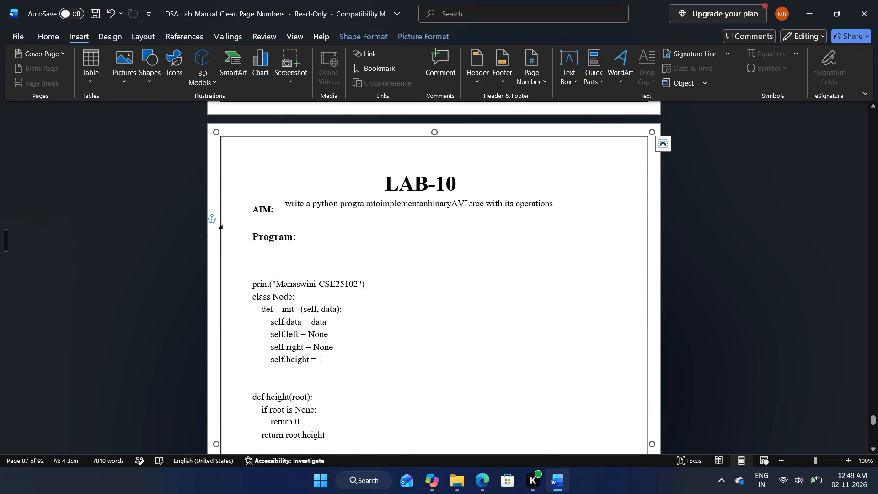
{"action": "left_click_drag", "start_coordinate": [463, 183], "coordinate": [373, 183]}
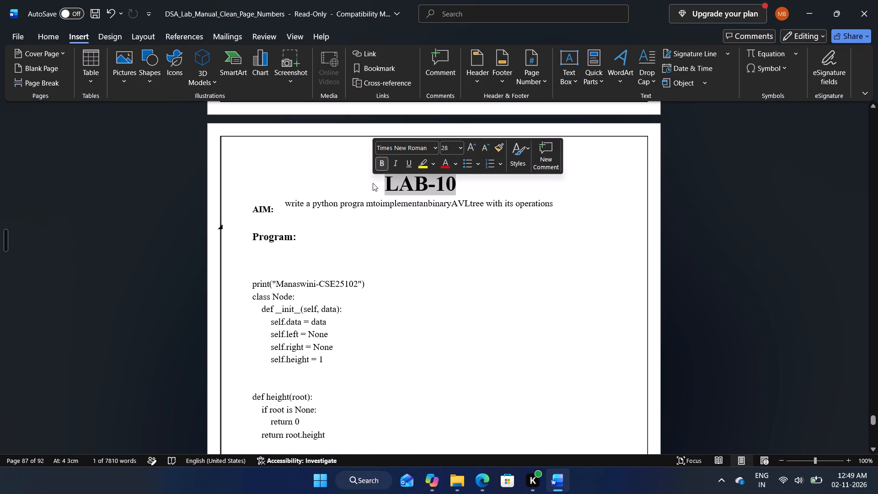
{"action": "key", "text": "ctrl+c"}
Paste the LAB-10 heading on the first text line of blank page 92, indented with leading spaces.
{"action": "scroll", "coordinate": [447, 273], "scroll_direction": "down", "scroll_amount": 8}
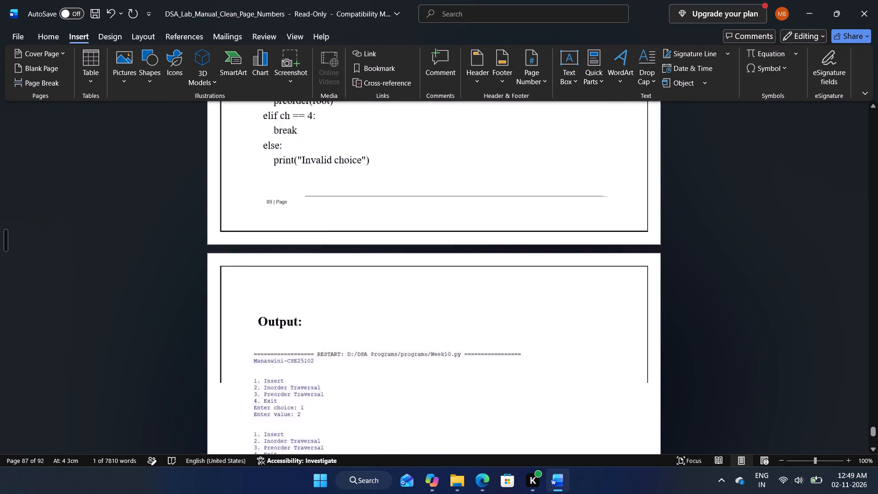
{"action": "scroll", "coordinate": [447, 273], "scroll_direction": "down", "scroll_amount": 9}
{"action": "scroll", "coordinate": [447, 273], "scroll_direction": "up", "scroll_amount": 13}
{"action": "scroll", "coordinate": [398, 390], "scroll_direction": "down", "scroll_amount": 1}
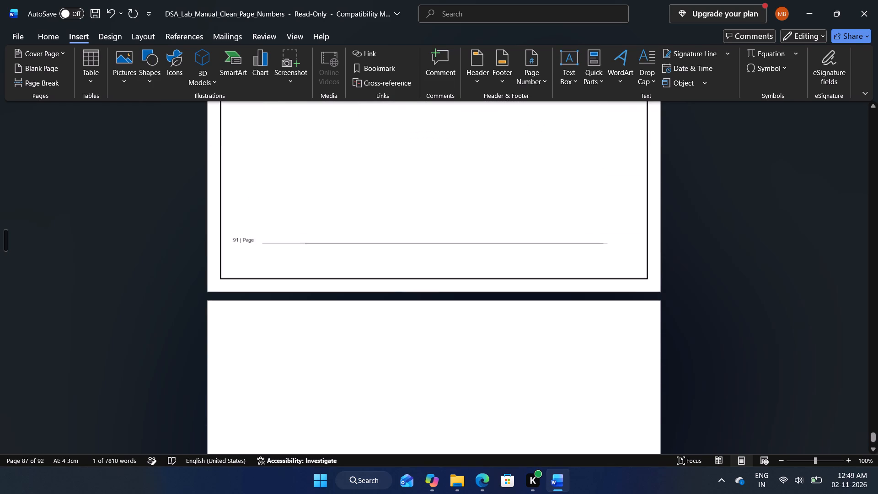
{"action": "scroll", "coordinate": [398, 390], "scroll_direction": "down", "scroll_amount": 1}
{"action": "left_click", "coordinate": [381, 317]}
{"action": "left_click", "coordinate": [378, 285]}
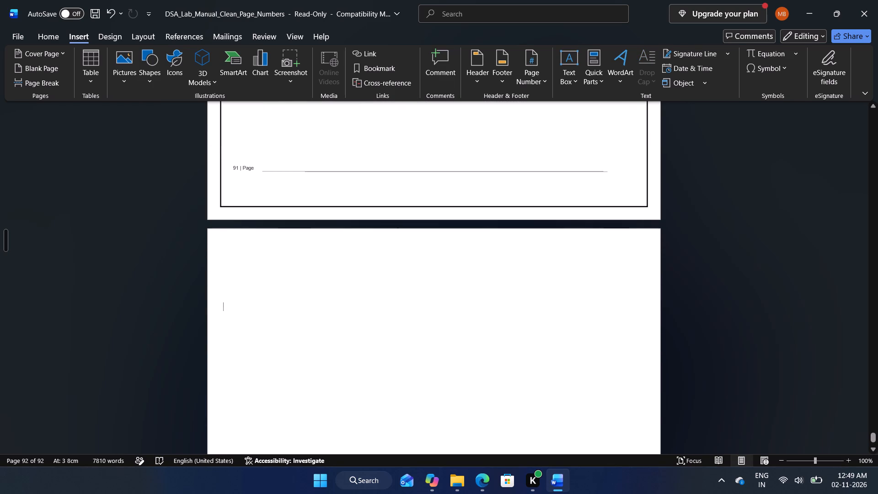
{"action": "left_click", "coordinate": [372, 268]}
{"action": "left_click", "coordinate": [343, 266]}
{"action": "key", "text": "BackSpace"}
{"action": "key", "text": "Return"}
{"action": "key", "text": "space"}
{"action": "key", "text": "space"}
{"action": "key", "text": "space"}
{"action": "key", "text": "space"}
{"action": "key", "text": "space"}
{"action": "key", "text": "space"}
{"action": "key", "text": "space"}
{"action": "key", "text": "space"}
{"action": "key", "text": "space"}
{"action": "key", "text": "space"}
{"action": "key", "text": "space"}
{"action": "key", "text": "space"}
{"action": "key", "text": "space"}
{"action": "key", "text": "space"}
{"action": "key", "text": "space"}
{"action": "key", "text": "space"}
{"action": "key", "text": "space"}
{"action": "key", "text": "space"}
{"action": "key", "text": "space"}
{"action": "key", "text": "space"}
{"action": "key", "text": "v"}
{"action": "key", "text": "BackSpace"}
{"action": "key", "text": "ctrl+v"}
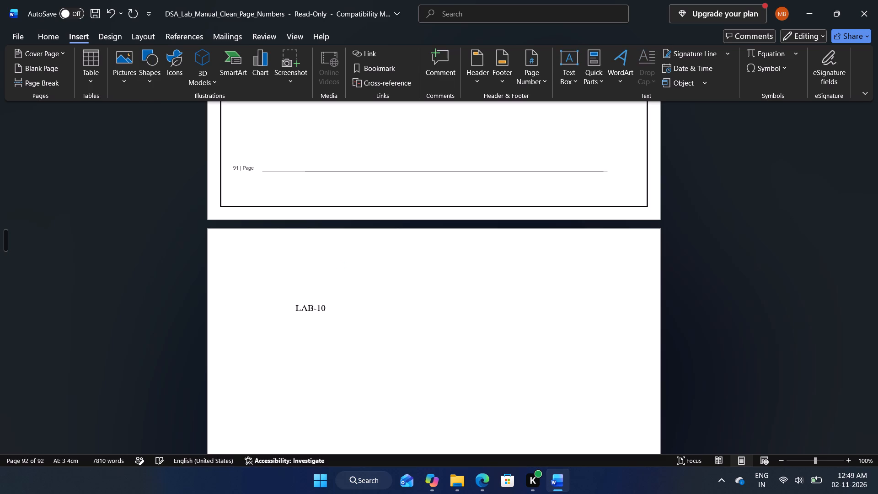
Make the pasted LAB-10 heading on page 92 bold.
{"action": "left_click_drag", "start_coordinate": [339, 299], "coordinate": [280, 310]}
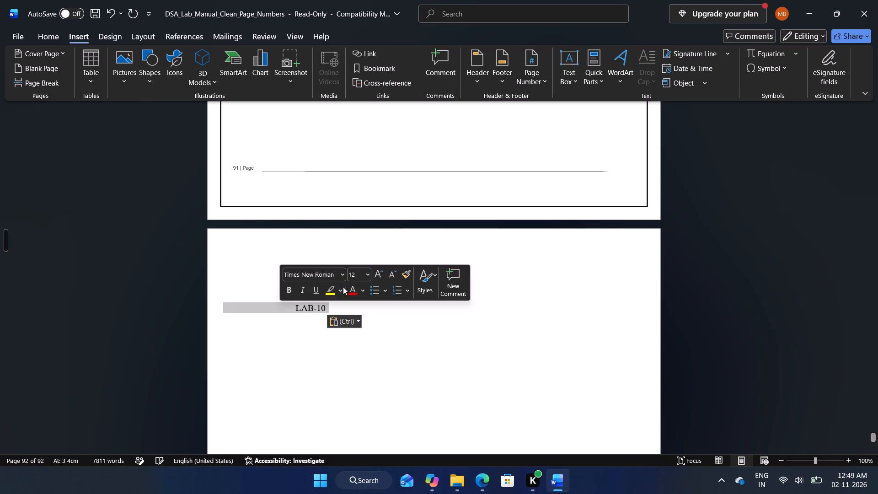
{"action": "left_click", "coordinate": [289, 286]}
{"action": "left_click", "coordinate": [283, 320]}
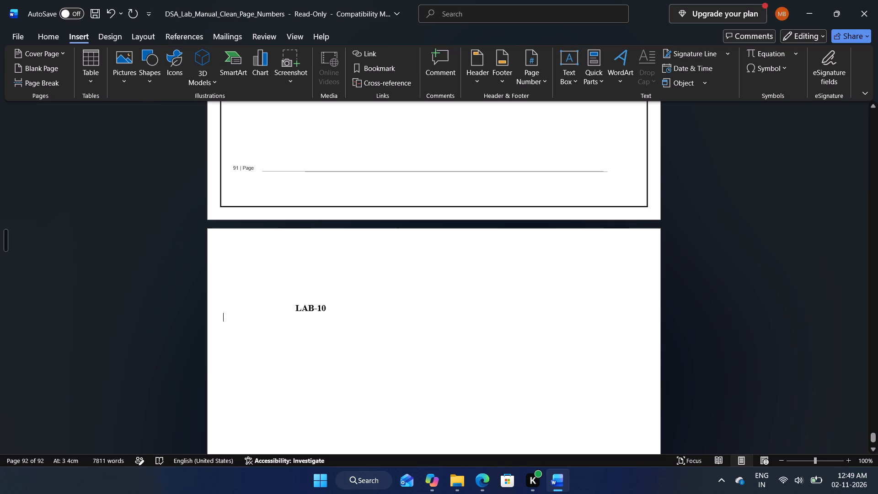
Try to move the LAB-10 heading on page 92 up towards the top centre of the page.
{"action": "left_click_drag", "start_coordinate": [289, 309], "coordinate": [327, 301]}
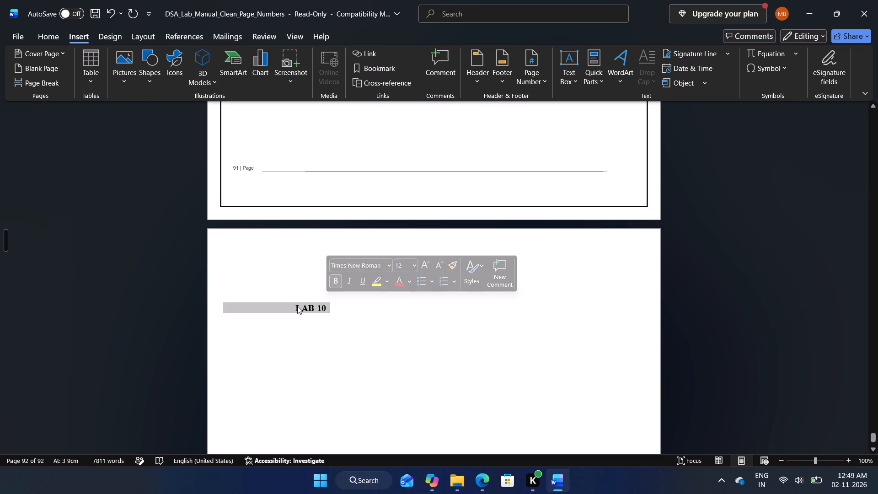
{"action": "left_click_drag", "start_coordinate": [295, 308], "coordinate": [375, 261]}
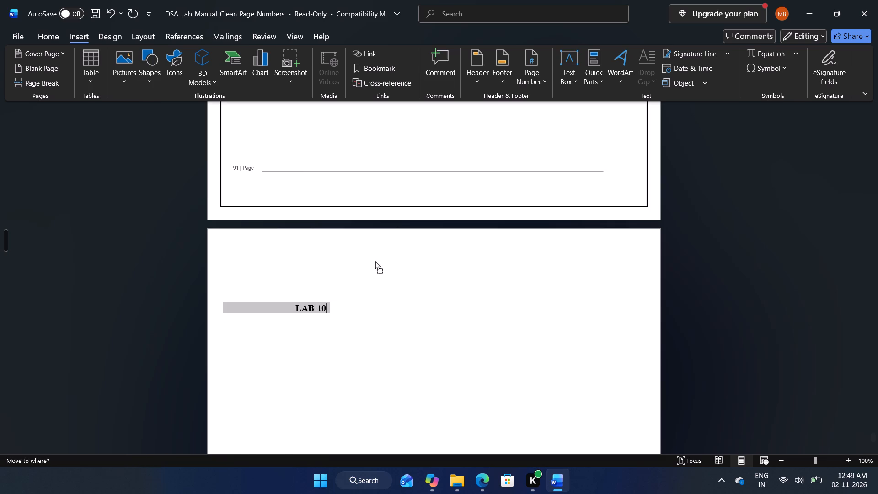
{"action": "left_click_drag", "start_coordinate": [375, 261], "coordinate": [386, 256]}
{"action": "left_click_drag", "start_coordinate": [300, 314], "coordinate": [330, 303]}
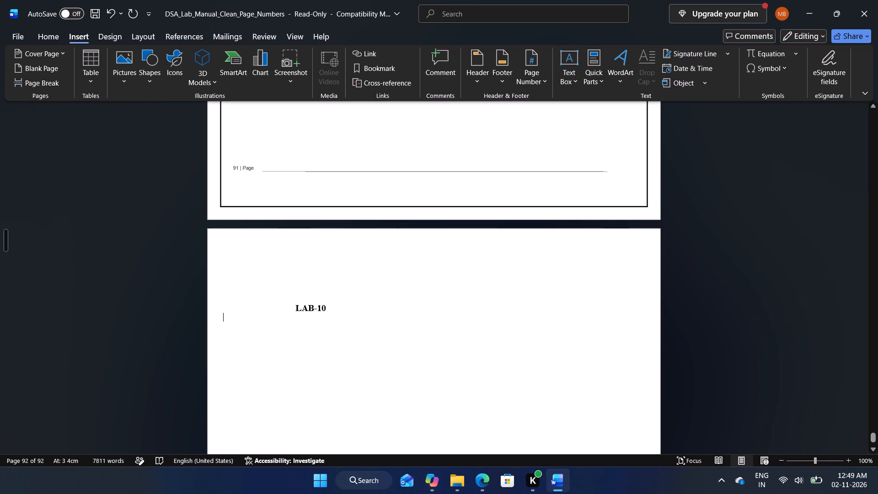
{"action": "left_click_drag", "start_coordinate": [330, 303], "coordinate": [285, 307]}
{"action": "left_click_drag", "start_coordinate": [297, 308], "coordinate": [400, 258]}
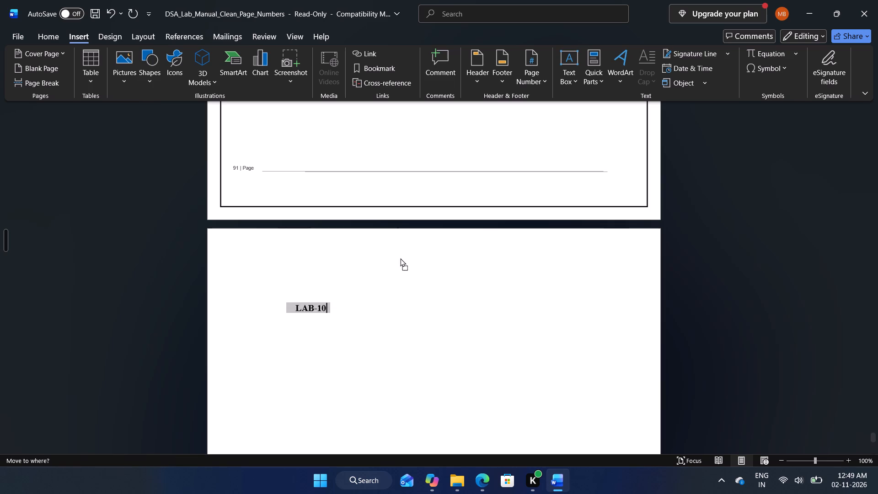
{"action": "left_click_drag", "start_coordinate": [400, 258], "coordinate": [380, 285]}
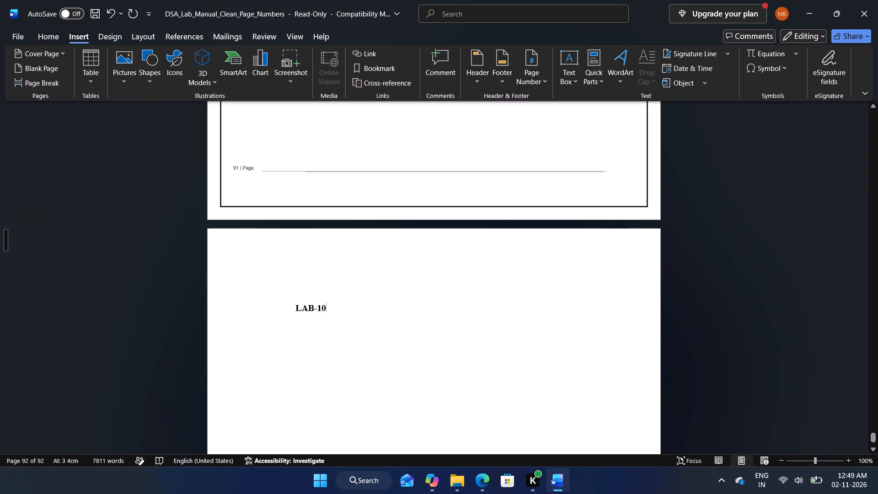
Shift the LAB-10 heading on page 92 towards the page centre by adding spaces before it.
{"action": "left_click", "coordinate": [284, 304]}
{"action": "key", "text": "space"}
{"action": "key", "text": "space"}
{"action": "key", "text": "space"}
{"action": "key", "text": "space"}
{"action": "key", "text": "space"}
{"action": "key", "text": "space"}
{"action": "key", "text": "space"}
{"action": "key", "text": "space"}
{"action": "key", "text": "space"}
{"action": "key", "text": "space"}
{"action": "key", "text": "space"}
{"action": "key", "text": "space"}
{"action": "key", "text": "space"}
{"action": "key", "text": "space"}
{"action": "key", "text": "space"}
{"action": "key", "text": "space"}
{"action": "key", "text": "space"}
{"action": "key", "text": "space"}
{"action": "key", "text": "space"}
{"action": "key", "text": "space"}
Check the font formatting of the original LAB-10 heading on page 87 and compare it with the copy on page 92.
{"action": "scroll", "coordinate": [375, 244], "scroll_direction": "up", "scroll_amount": 8}
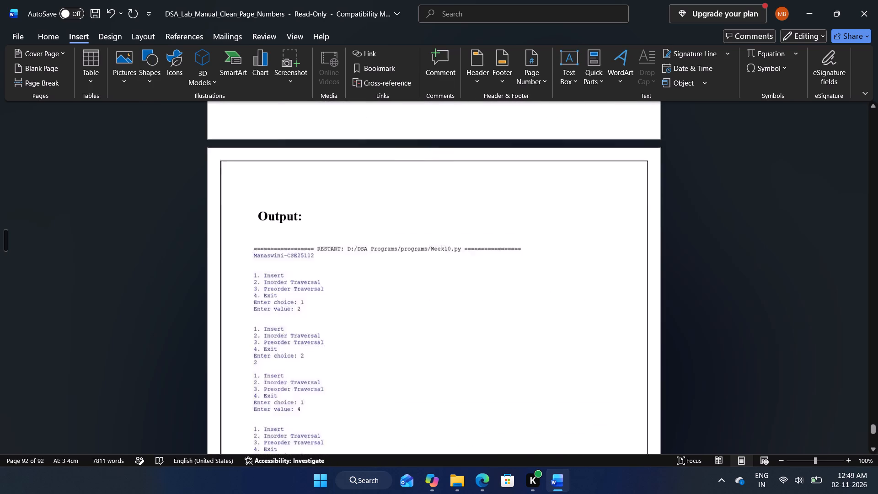
{"action": "scroll", "coordinate": [375, 244], "scroll_direction": "up", "scroll_amount": 8}
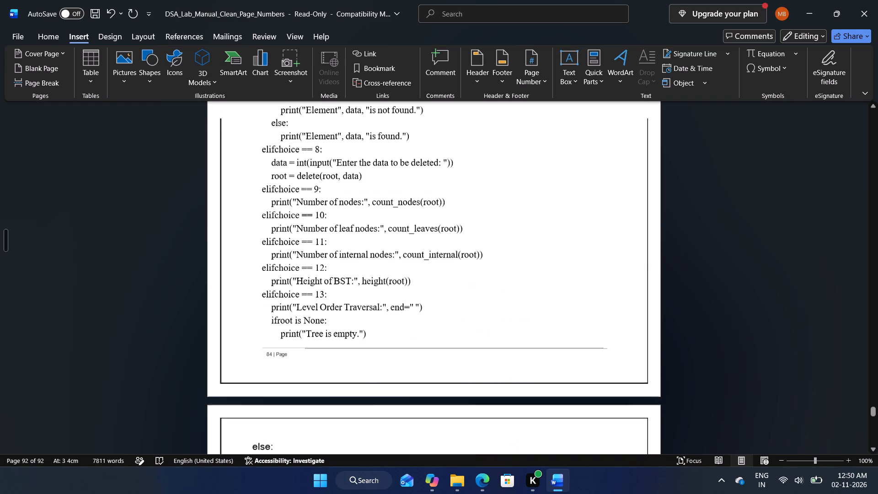
{"action": "scroll", "coordinate": [375, 244], "scroll_direction": "up", "scroll_amount": 6}
{"action": "scroll", "coordinate": [375, 244], "scroll_direction": "down", "scroll_amount": 8}
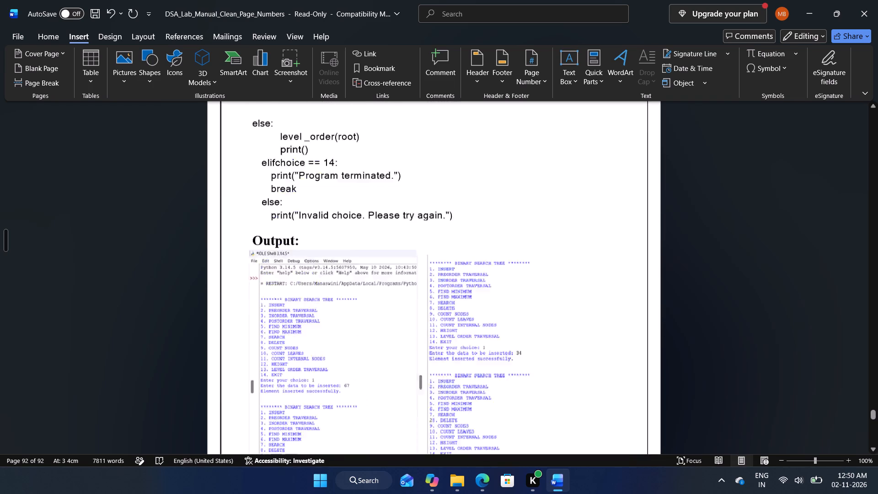
{"action": "scroll", "coordinate": [375, 244], "scroll_direction": "down", "scroll_amount": 4}
{"action": "scroll", "coordinate": [375, 244], "scroll_direction": "up", "scroll_amount": 1}
{"action": "scroll", "coordinate": [375, 244], "scroll_direction": "down", "scroll_amount": 1}
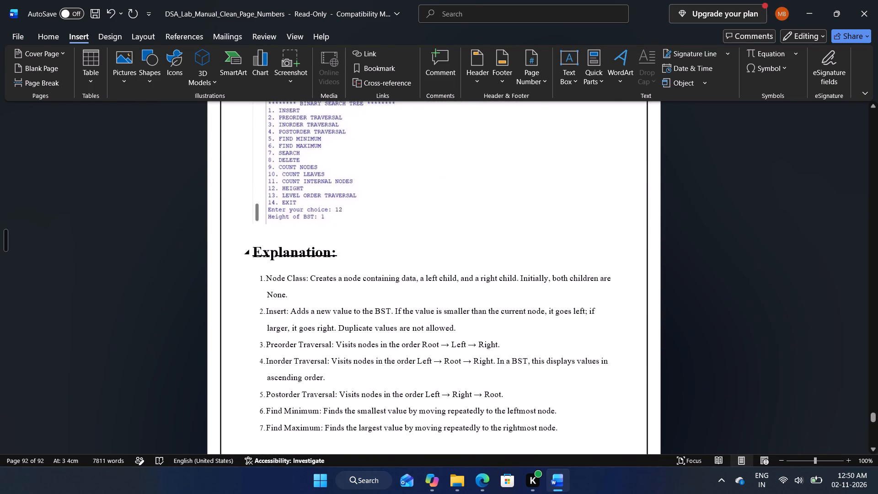
{"action": "scroll", "coordinate": [375, 224], "scroll_direction": "down", "scroll_amount": 3}
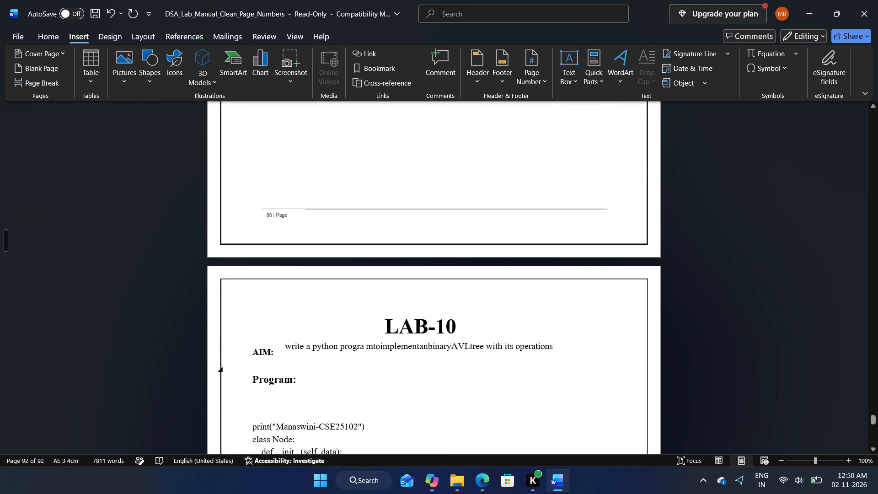
{"action": "left_click_drag", "start_coordinate": [466, 325], "coordinate": [391, 327]}
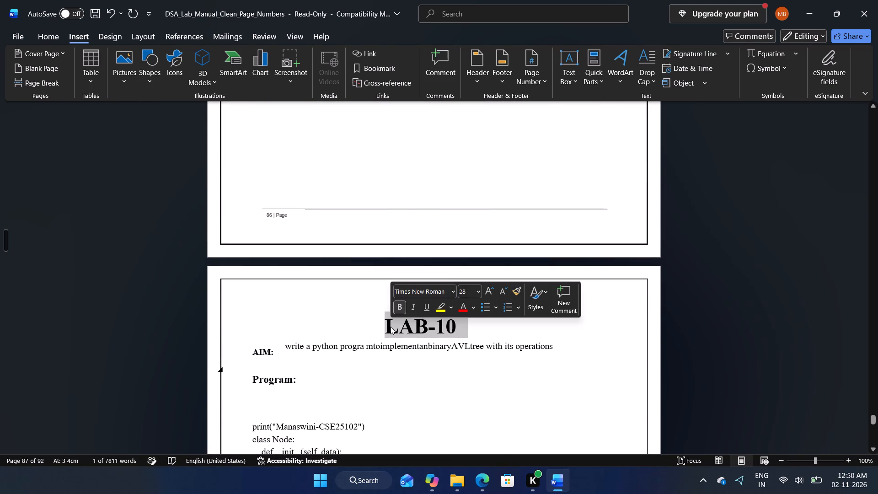
{"action": "scroll", "coordinate": [391, 327], "scroll_direction": "down", "scroll_amount": 11}
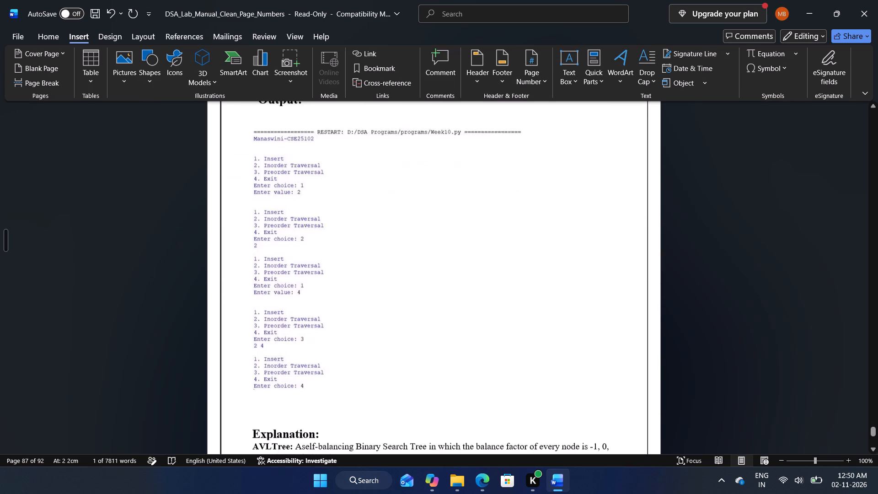
{"action": "scroll", "coordinate": [391, 327], "scroll_direction": "down", "scroll_amount": 11}
{"action": "scroll", "coordinate": [391, 327], "scroll_direction": "up", "scroll_amount": 2}
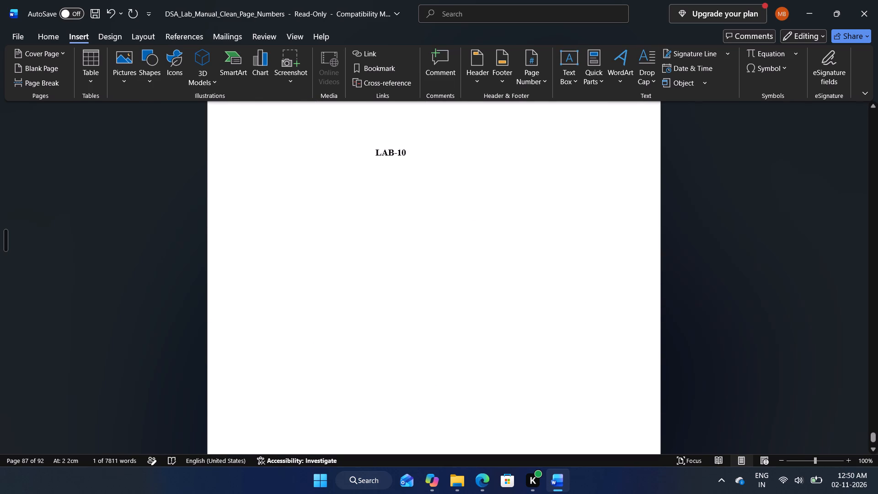
{"action": "scroll", "coordinate": [391, 327], "scroll_direction": "up", "scroll_amount": 1}
{"action": "scroll", "coordinate": [394, 332], "scroll_direction": "down", "scroll_amount": 3}
{"action": "scroll", "coordinate": [410, 238], "scroll_direction": "up", "scroll_amount": 2}
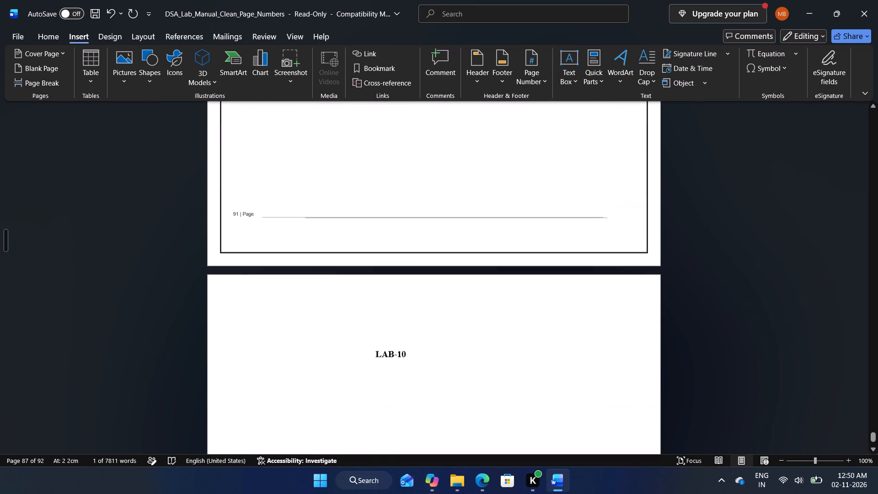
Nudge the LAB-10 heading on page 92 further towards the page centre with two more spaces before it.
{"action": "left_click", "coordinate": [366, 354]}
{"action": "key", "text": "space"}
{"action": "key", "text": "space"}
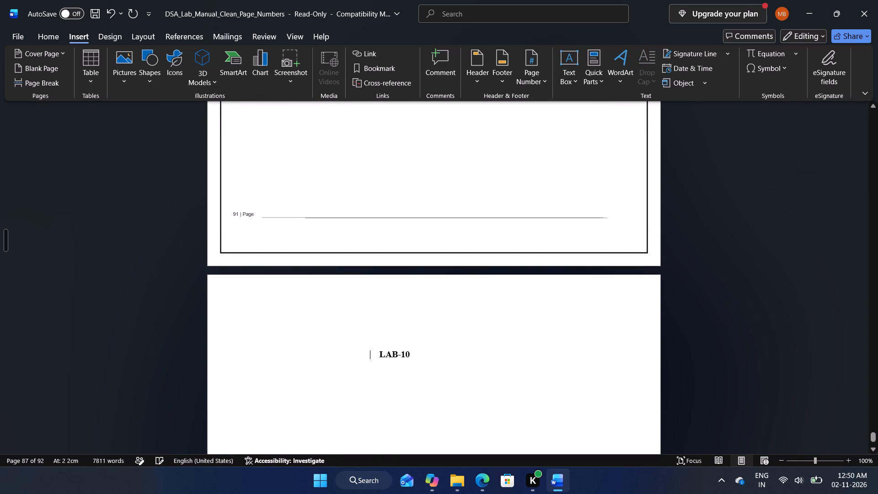
Set the font size of the LAB-10 heading on page 92 to 28.
{"action": "left_click_drag", "start_coordinate": [425, 360], "coordinate": [375, 352]}
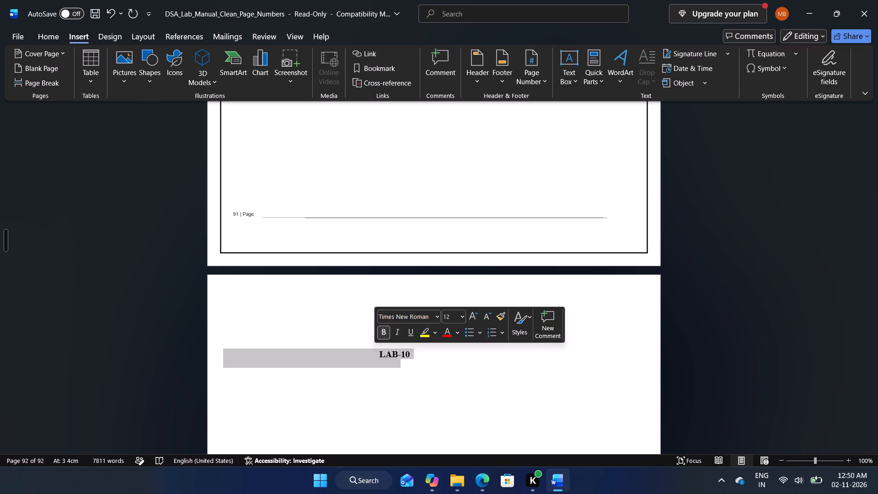
{"action": "left_click", "coordinate": [457, 314]}
{"action": "left_click", "coordinate": [464, 316]}
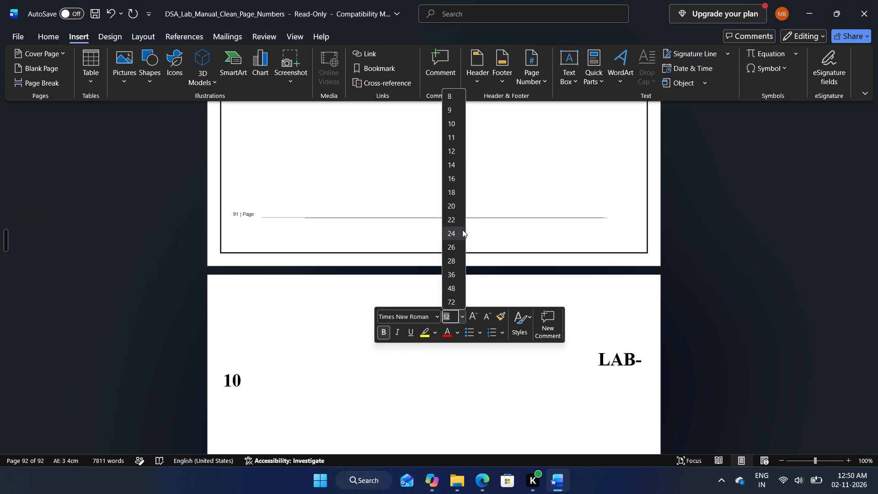
{"action": "left_click", "coordinate": [458, 257]}
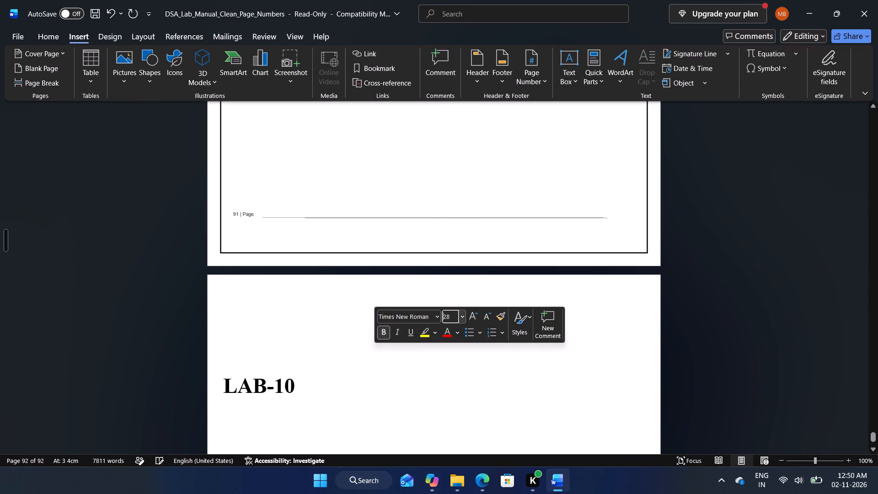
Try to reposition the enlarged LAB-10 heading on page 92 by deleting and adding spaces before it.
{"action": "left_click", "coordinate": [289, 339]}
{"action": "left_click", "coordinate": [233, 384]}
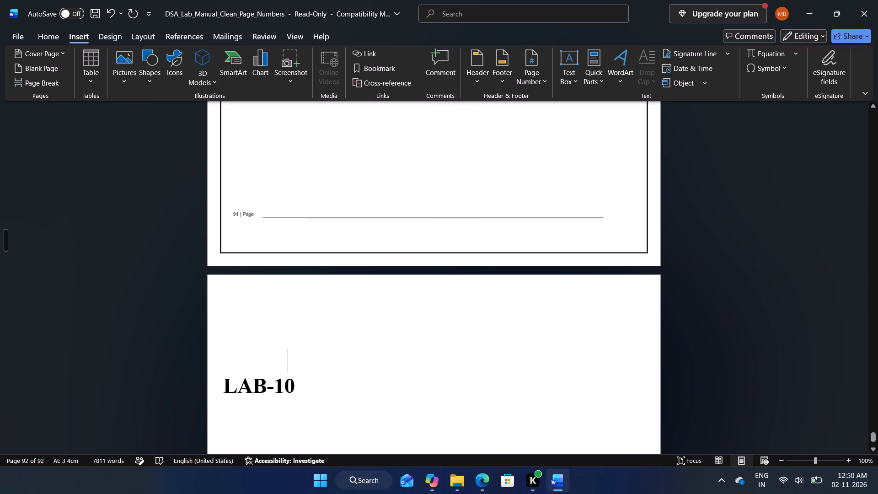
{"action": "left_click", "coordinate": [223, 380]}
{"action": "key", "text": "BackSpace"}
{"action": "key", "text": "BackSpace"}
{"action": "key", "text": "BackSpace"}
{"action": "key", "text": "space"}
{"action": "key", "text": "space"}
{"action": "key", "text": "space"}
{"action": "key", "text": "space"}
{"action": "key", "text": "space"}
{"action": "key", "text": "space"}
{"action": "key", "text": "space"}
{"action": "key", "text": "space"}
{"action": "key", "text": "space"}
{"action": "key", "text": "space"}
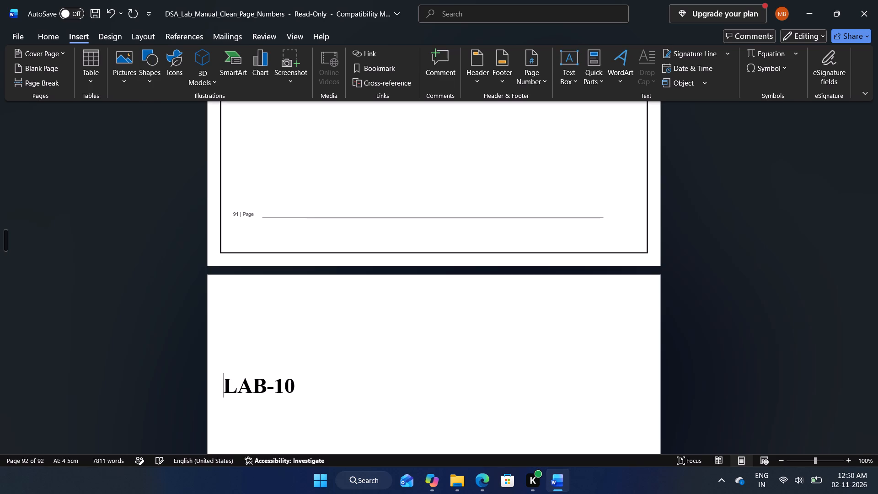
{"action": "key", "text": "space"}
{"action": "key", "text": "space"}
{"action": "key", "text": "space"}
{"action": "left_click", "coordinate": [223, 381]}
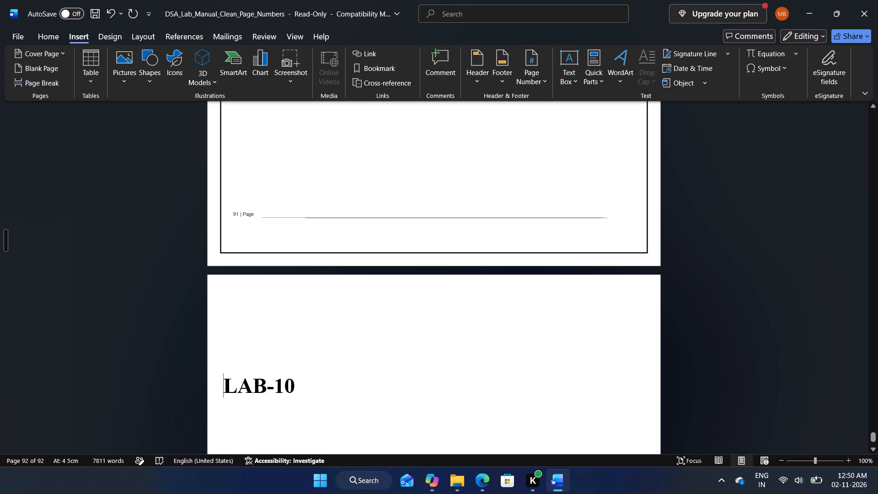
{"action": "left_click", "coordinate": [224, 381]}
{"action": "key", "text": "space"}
Move the LAB-10 heading text on page 92 up to the line above.
{"action": "left_click_drag", "start_coordinate": [224, 381], "coordinate": [299, 386]}
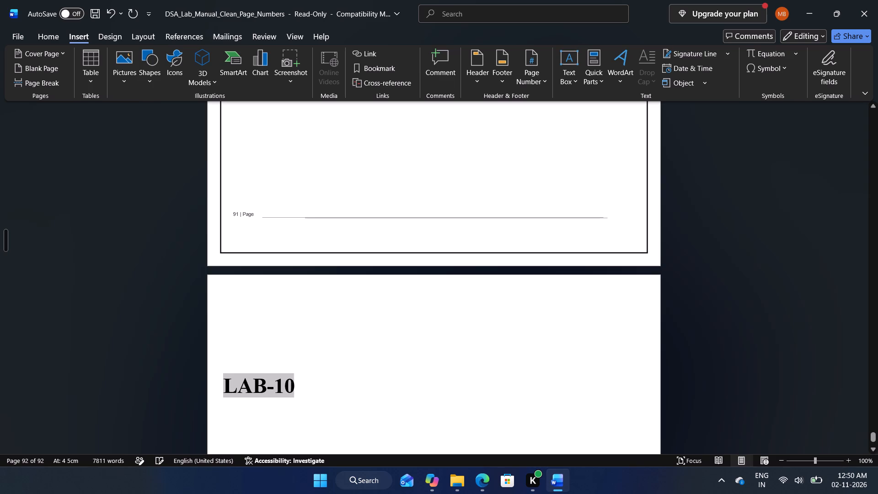
{"action": "left_click_drag", "start_coordinate": [299, 386], "coordinate": [304, 386]}
{"action": "left_click_drag", "start_coordinate": [282, 385], "coordinate": [356, 358]}
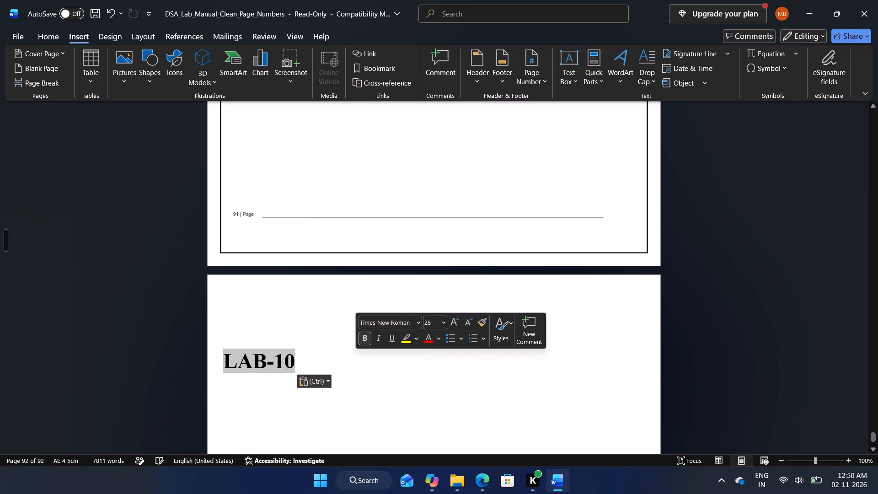
Shift the enlarged LAB-10 heading on page 92 to about the page centre by inserting spaces before it.
{"action": "left_click", "coordinate": [233, 356]}
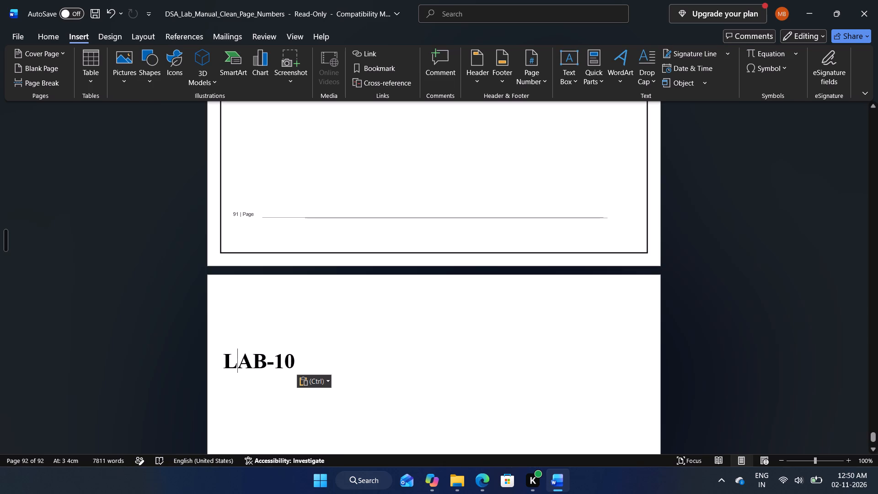
{"action": "key", "text": "Left"}
{"action": "key", "text": "space"}
{"action": "key", "text": "space"}
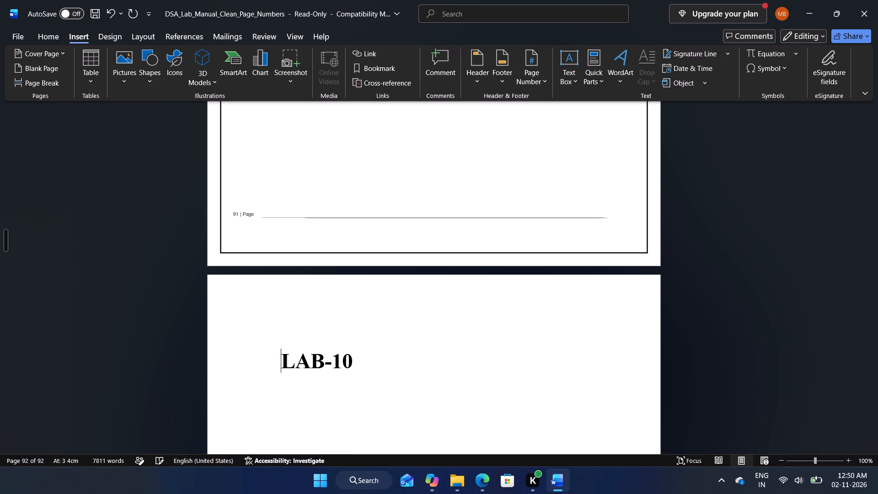
{"action": "key", "text": "space"}
{"action": "key", "text": "space"}
{"action": "key", "text": "space"}
{"action": "key", "text": "space"}
{"action": "key", "text": "space"}
{"action": "key", "text": "space"}
{"action": "key", "text": "space"}
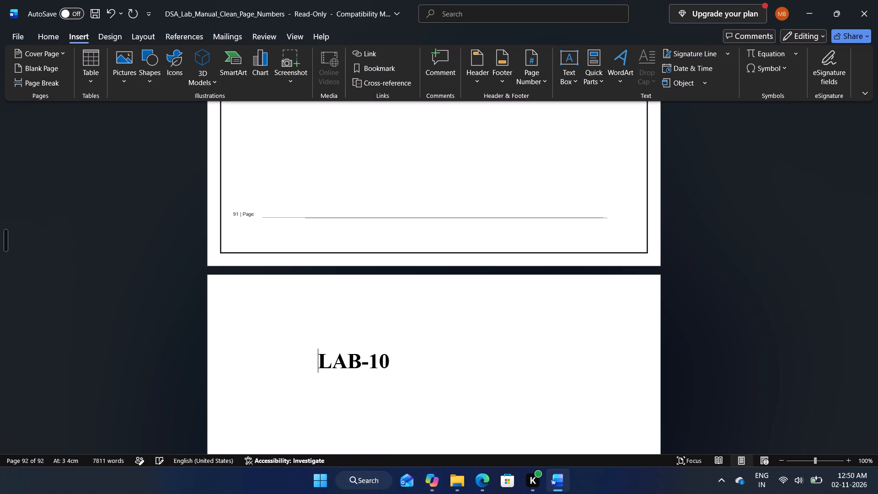
{"action": "key", "text": "space"}
{"action": "key", "text": "space"}
{"action": "key", "text": "space"}
{"action": "key", "text": "space"}
{"action": "key", "text": "space"}
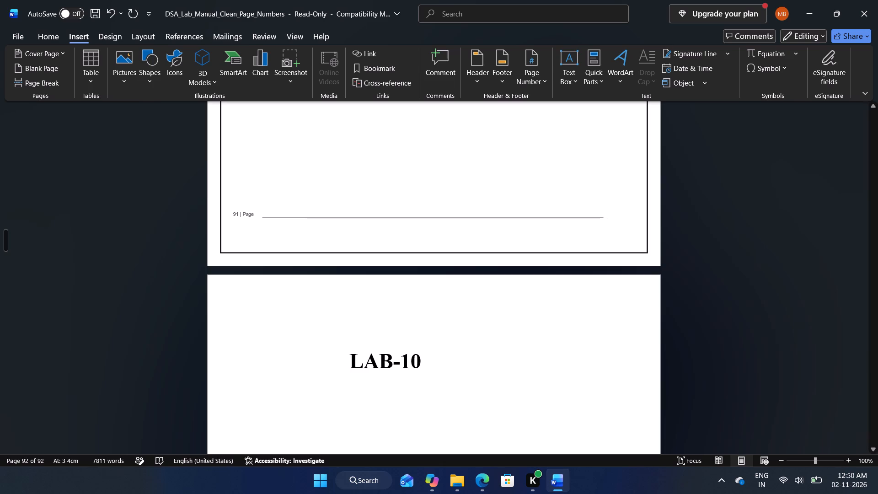
{"action": "key", "text": "space"}
Change the heading on page 92 to read LAB-11.
{"action": "left_click", "coordinate": [432, 371]}
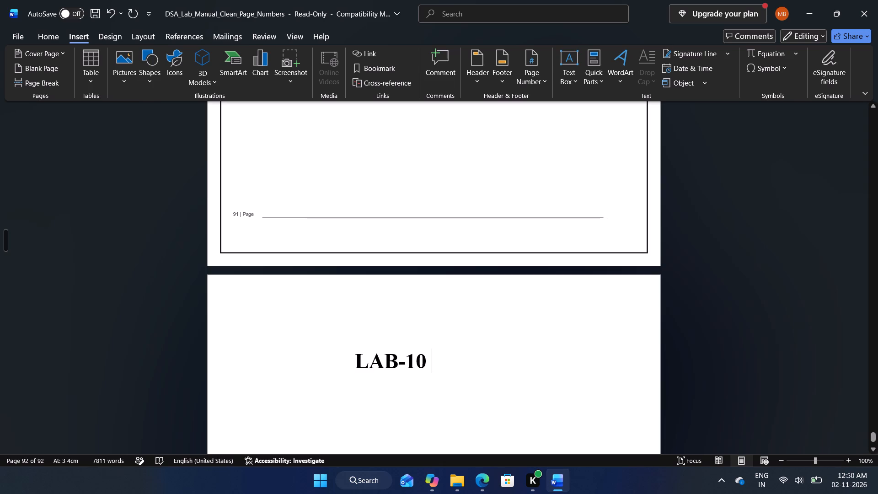
{"action": "key", "text": "BackSpace"}
{"action": "key", "text": "BackSpace"}
{"action": "key", "text": "1"}
Look back through the preceding lab's pages towards the LAB-10 heading on page 87.
{"action": "scroll", "coordinate": [543, 353], "scroll_direction": "up", "scroll_amount": 7}
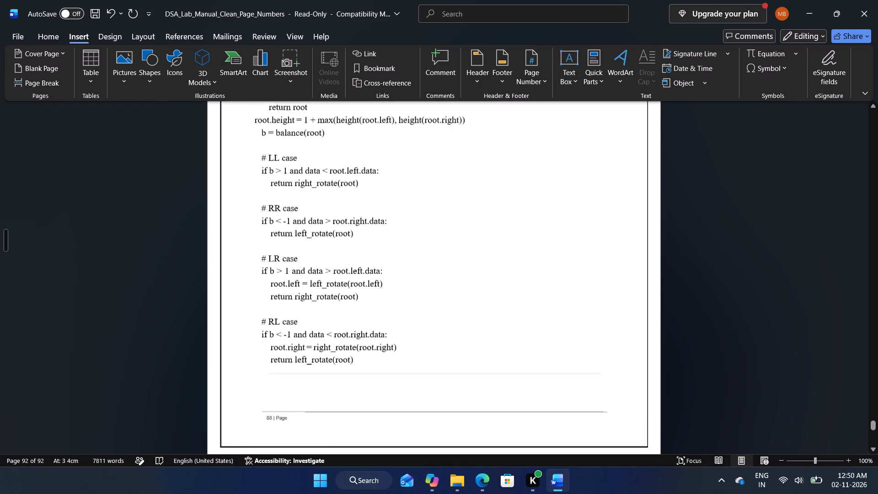
{"action": "scroll", "coordinate": [543, 353], "scroll_direction": "up", "scroll_amount": 2}
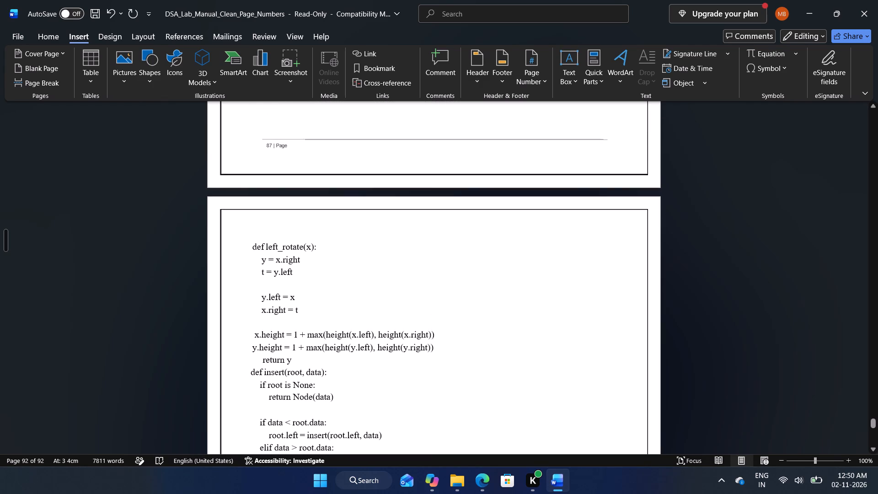
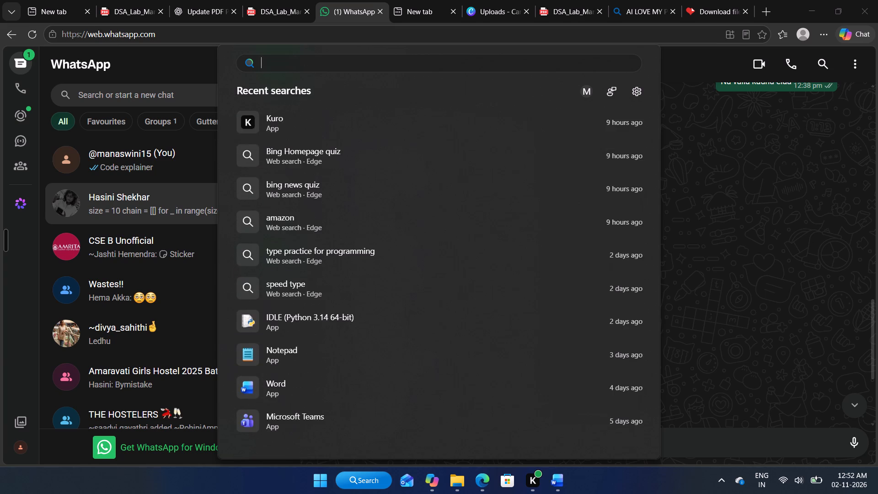
Search the computer for PYTHON and open the IDLE (Python 3.14 64-bit) app.
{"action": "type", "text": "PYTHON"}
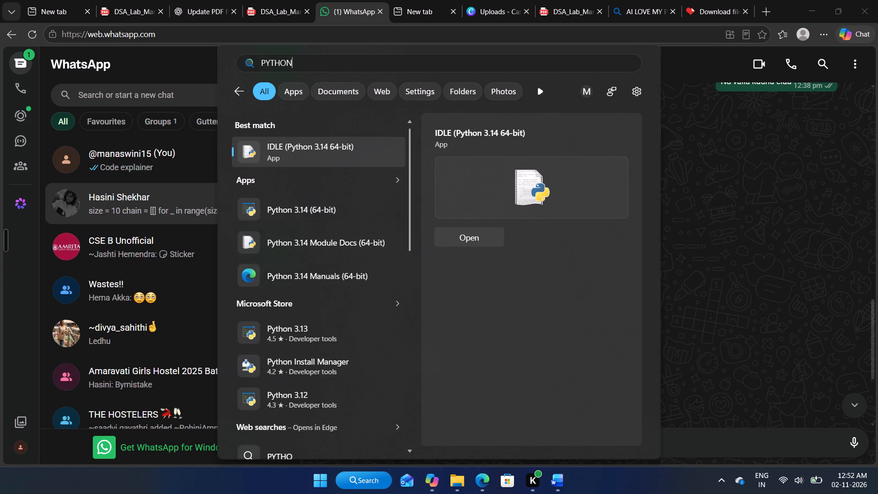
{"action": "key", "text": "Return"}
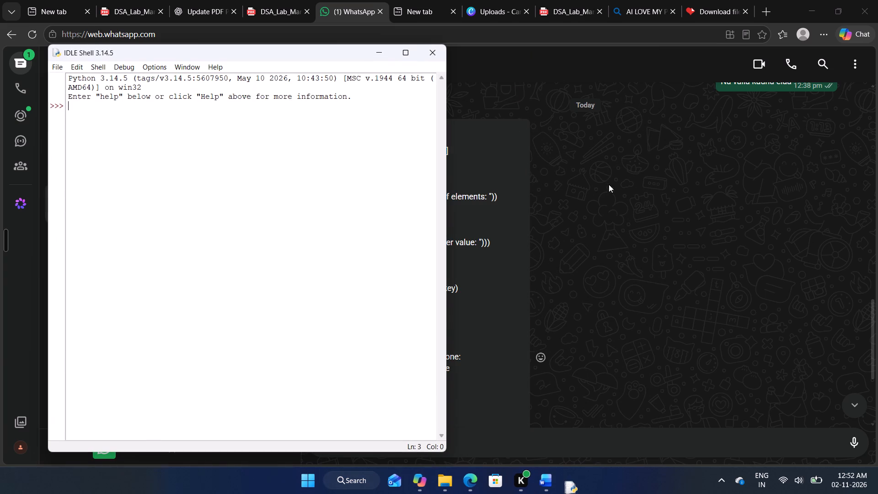
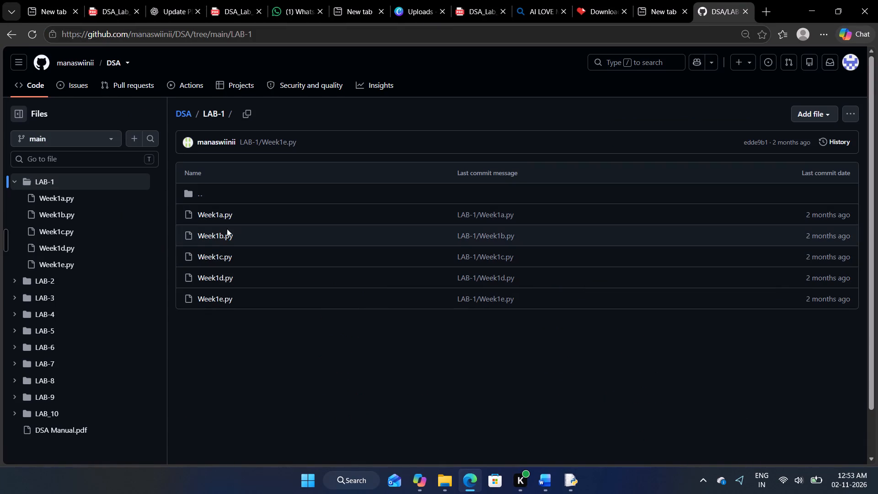
Open Week10.py from the repository's LAB_10 folder and copy its first line, the name-and-roll-number print statement.
{"action": "left_click", "coordinate": [225, 215]}
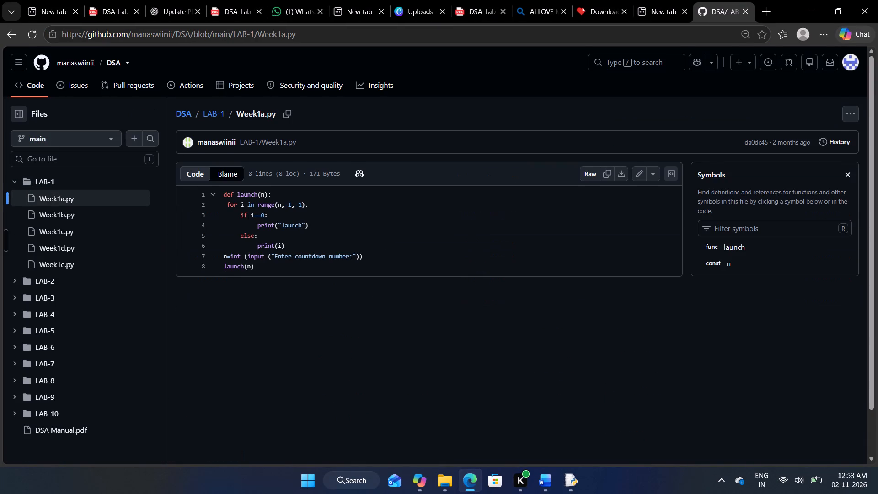
{"action": "scroll", "coordinate": [301, 225], "scroll_direction": "up", "scroll_amount": 1}
{"action": "left_click", "coordinate": [59, 410]}
{"action": "left_click", "coordinate": [221, 209]}
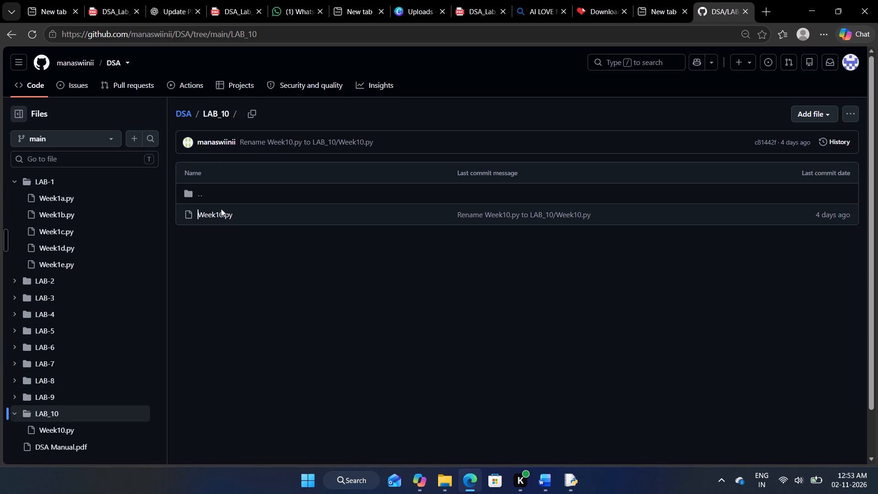
{"action": "left_click", "coordinate": [220, 211]}
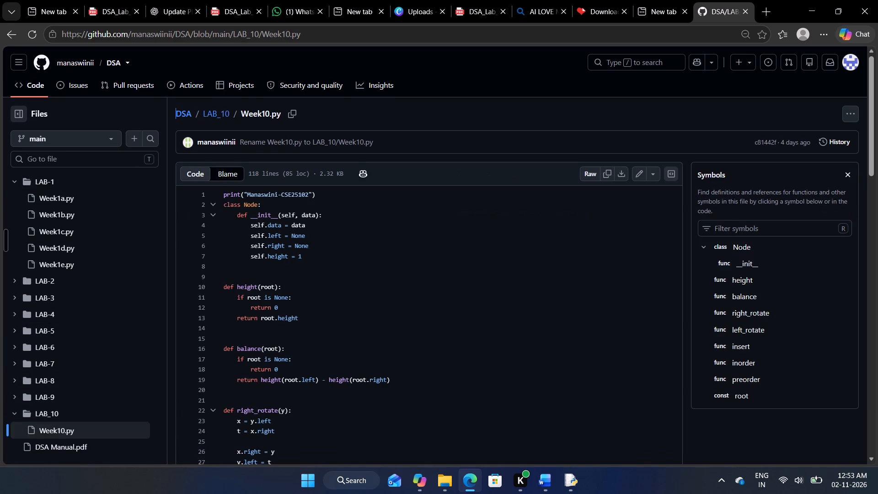
{"action": "scroll", "coordinate": [306, 212], "scroll_direction": "up", "scroll_amount": 1}
{"action": "left_click_drag", "start_coordinate": [322, 193], "coordinate": [225, 195]}
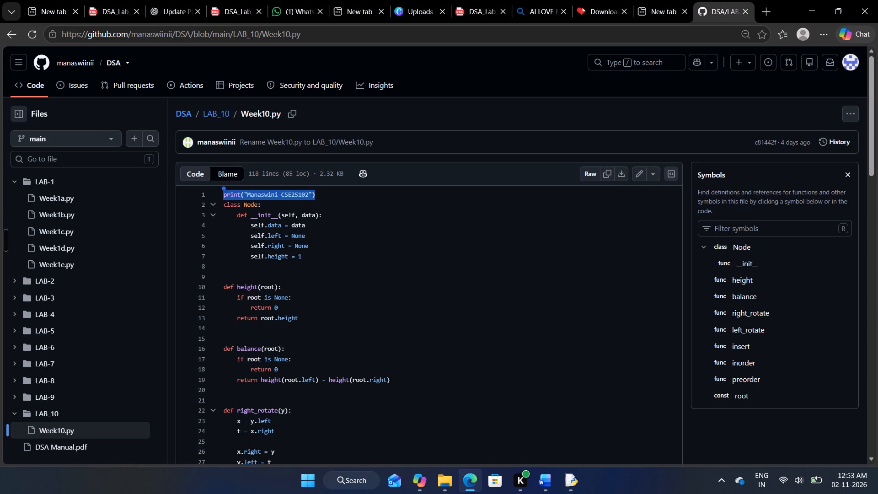
{"action": "key", "text": "ctrl+c"}
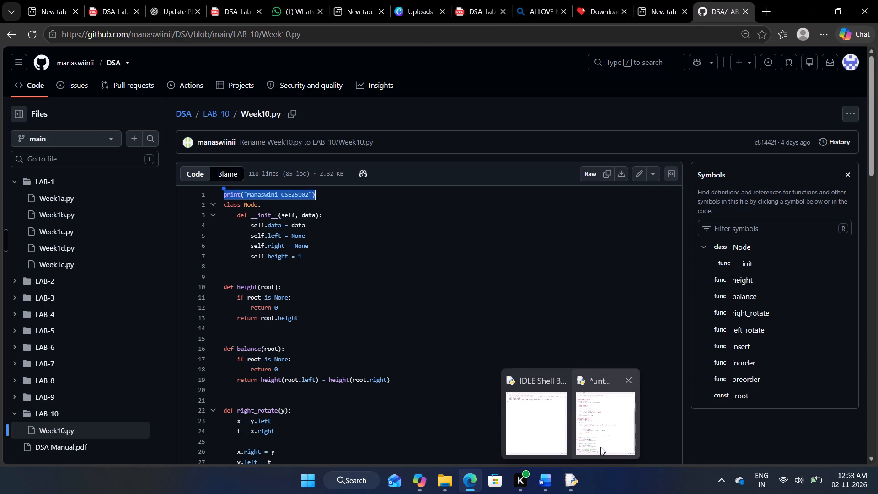
In the untitled IDLE script, paste the copied print statement on a new first line above size = 10.
{"action": "left_click", "coordinate": [538, 431]}
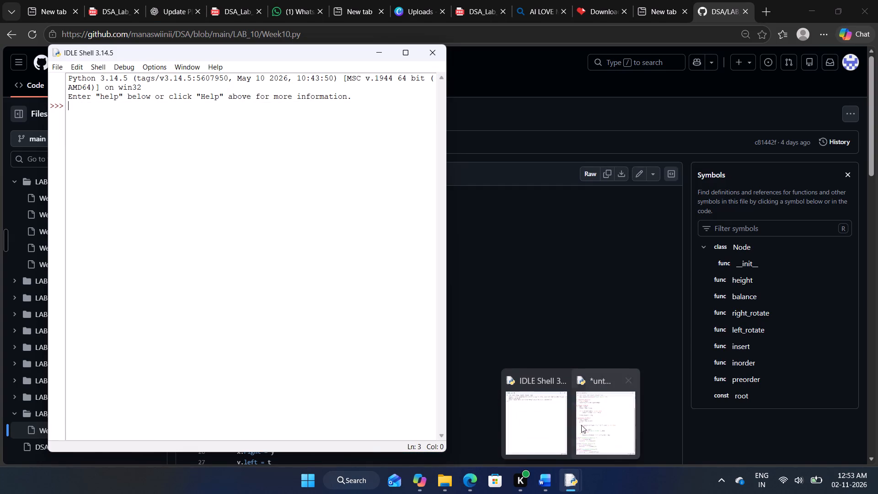
{"action": "left_click", "coordinate": [585, 411]}
{"action": "scroll", "coordinate": [298, 245], "scroll_direction": "up", "scroll_amount": 8}
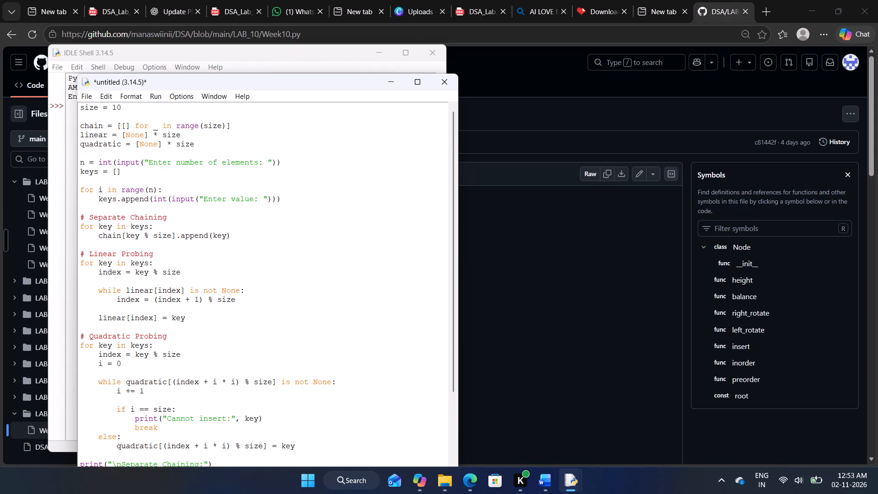
{"action": "left_click", "coordinate": [157, 115]}
{"action": "key", "text": "Up"}
{"action": "key", "text": "Return"}
{"action": "key", "text": "Up"}
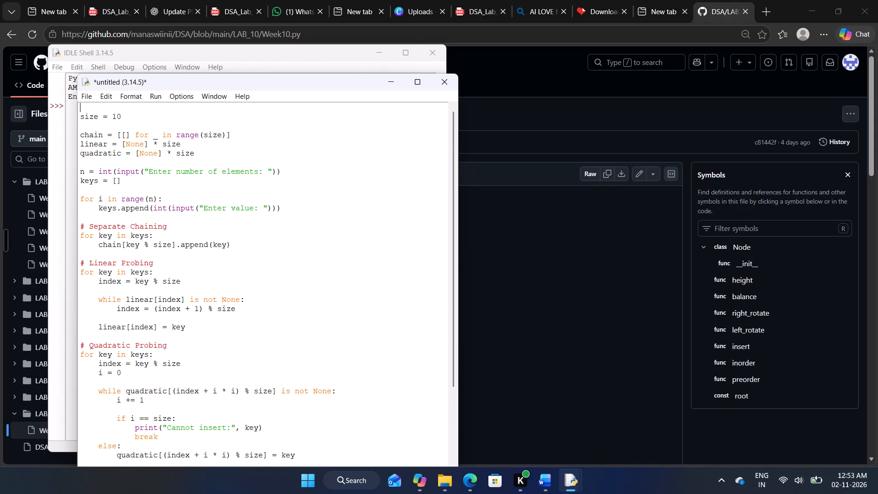
{"action": "key", "text": "ctrl+v"}
Run the hashing script, saving it as WEEK 11 A in the Python314 folder.
{"action": "left_click", "coordinate": [154, 100]}
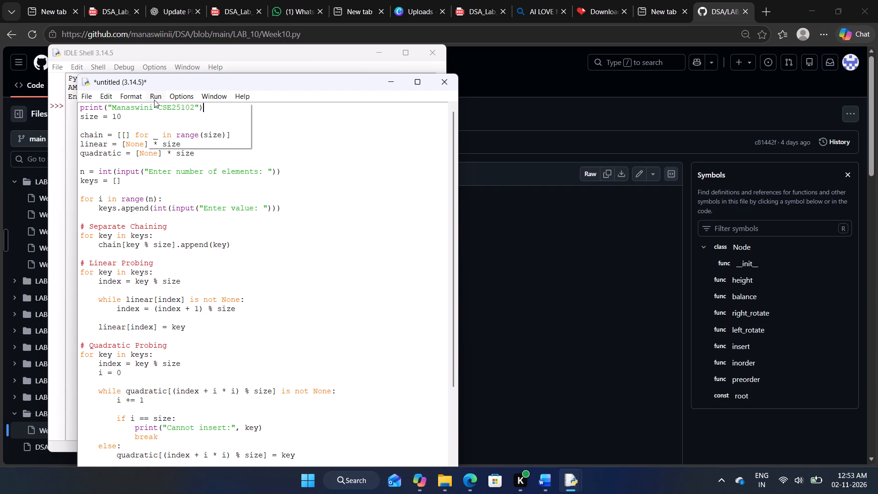
{"action": "left_click", "coordinate": [162, 105]}
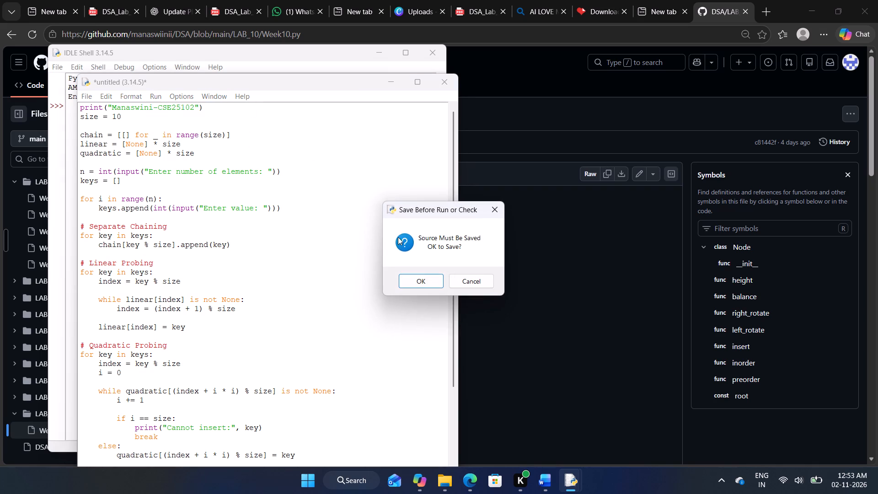
{"action": "left_click", "coordinate": [413, 290]}
{"action": "left_click", "coordinate": [418, 282]}
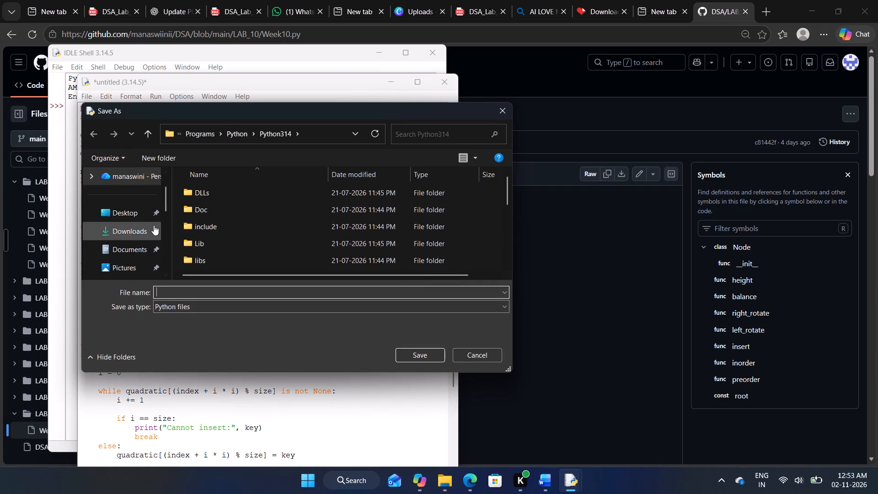
{"action": "scroll", "coordinate": [154, 225], "scroll_direction": "down", "scroll_amount": 2}
{"action": "scroll", "coordinate": [275, 224], "scroll_direction": "down", "scroll_amount": 7}
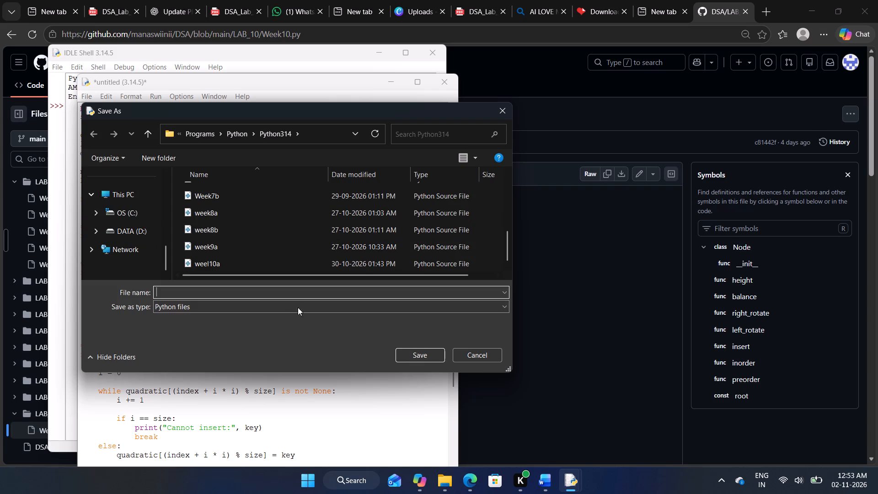
{"action": "type", "text": "WEEK"}
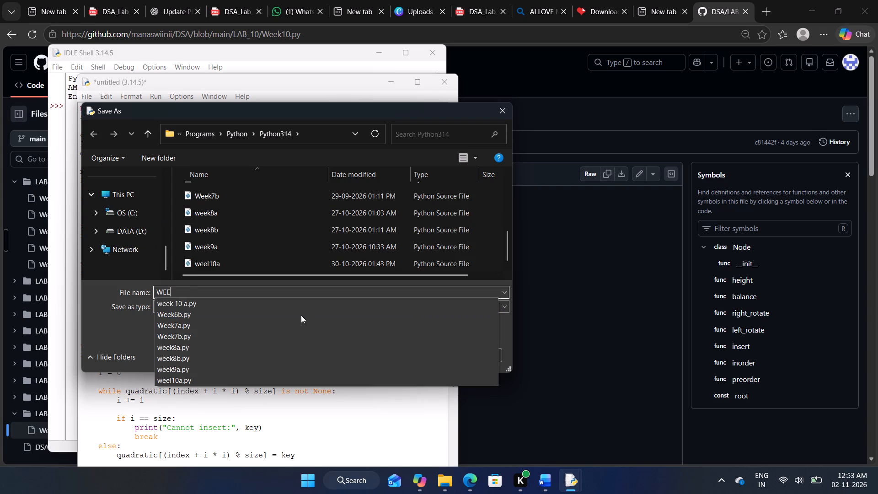
{"action": "key", "text": "space"}
{"action": "type", "text": "11 A"}
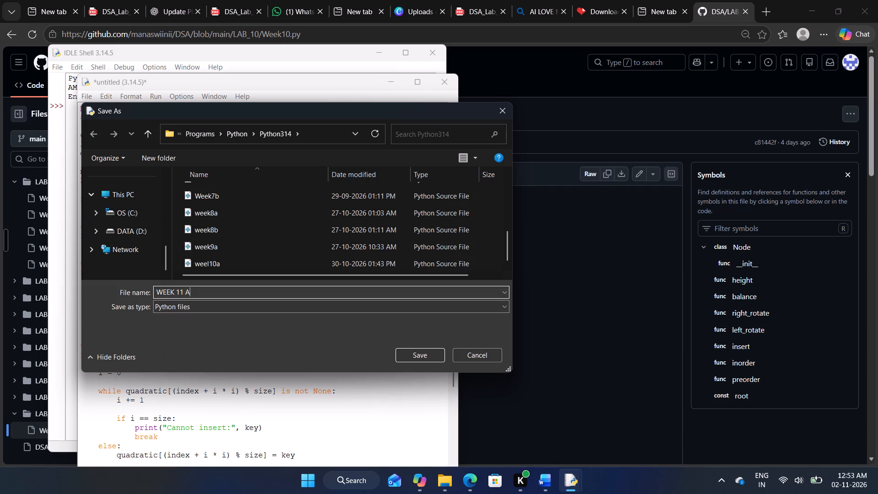
{"action": "key", "text": "Return"}
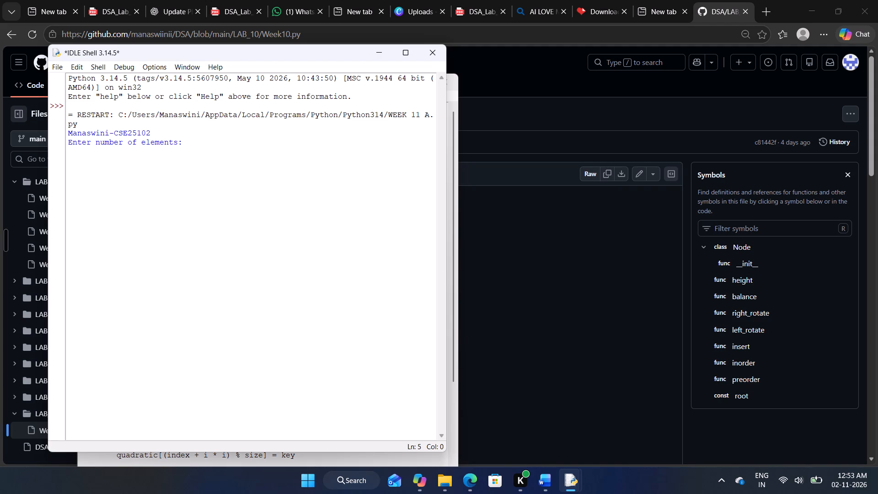
Give the running program 5 elements with the values 23, 24, 67, 78 and 23.
{"action": "key", "text": "5"}
{"action": "key", "text": "Return"}
{"action": "type", "text": "23"}
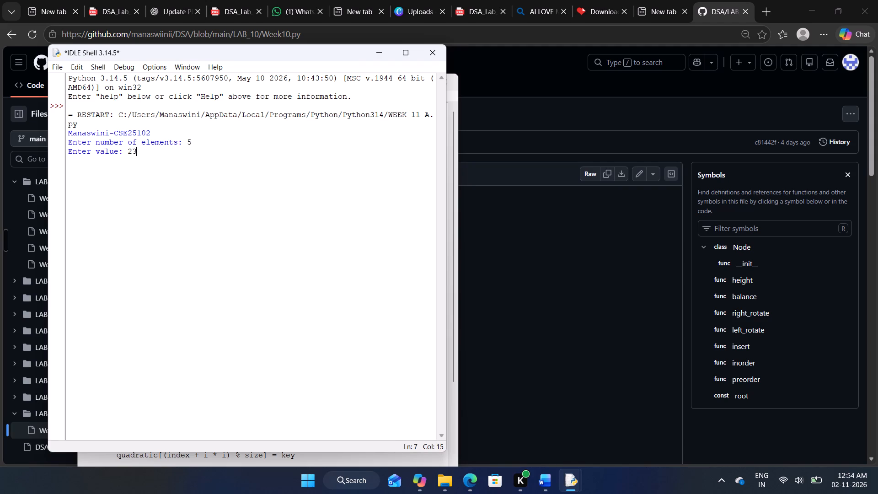
{"action": "key", "text": "Return"}
{"action": "type", "text": "24"}
{"action": "key", "text": "Return"}
{"action": "type", "text": "67"}
{"action": "key", "text": "Return"}
{"action": "type", "text": "78"}
{"action": "key", "text": "Return"}
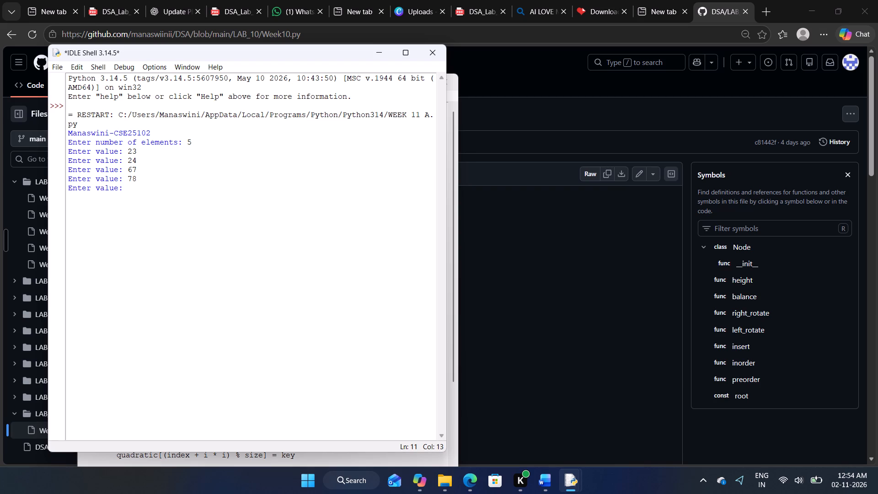
{"action": "type", "text": "23"}
{"action": "key", "text": "Return"}
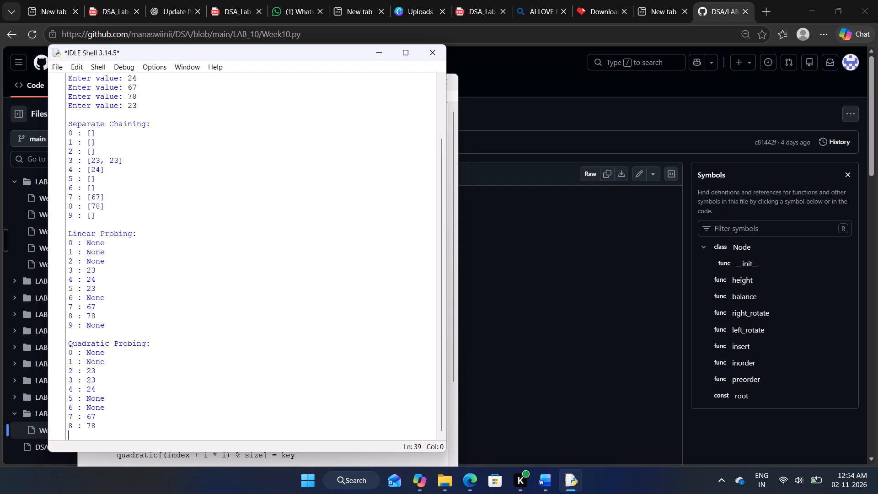
Maximise the IDLE Shell window and show the program run from its start.
{"action": "scroll", "coordinate": [263, 203], "scroll_direction": "down", "scroll_amount": 5}
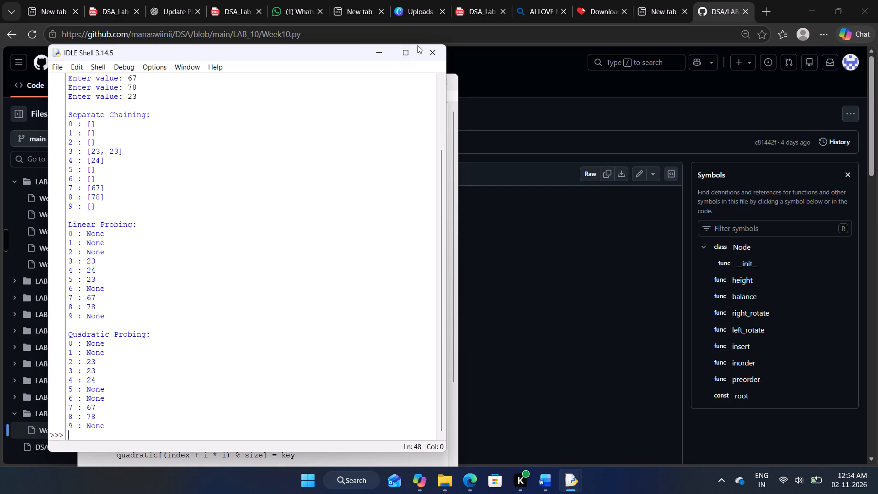
{"action": "left_click", "coordinate": [414, 48]}
{"action": "scroll", "coordinate": [438, 155], "scroll_direction": "up", "scroll_amount": 6}
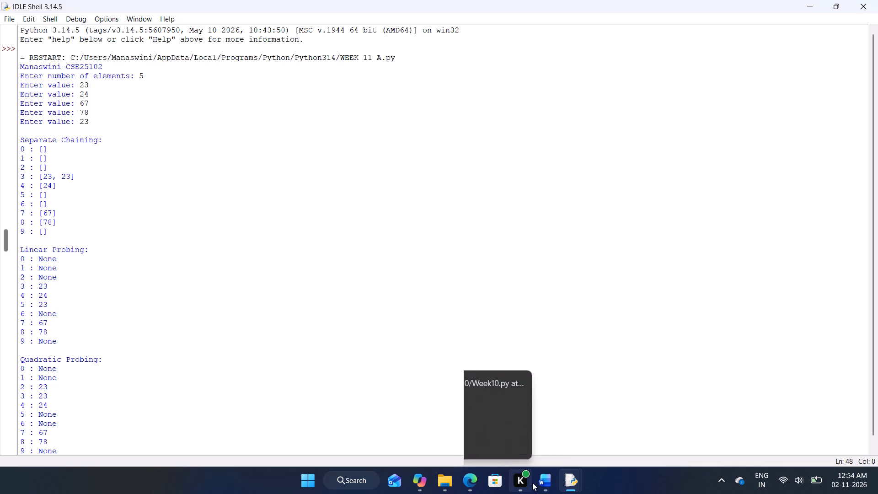
Copy the entire code of the WEEK 11 A.py script.
{"action": "left_click", "coordinate": [563, 440]}
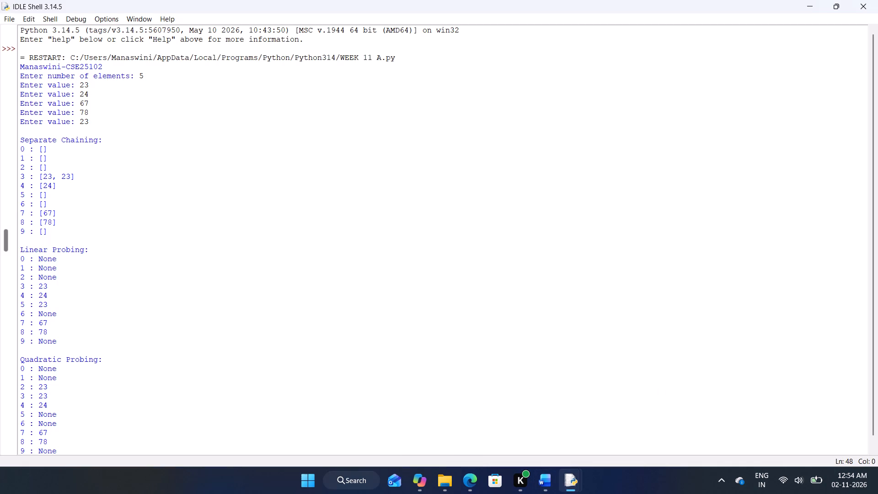
{"action": "left_click", "coordinate": [613, 427]}
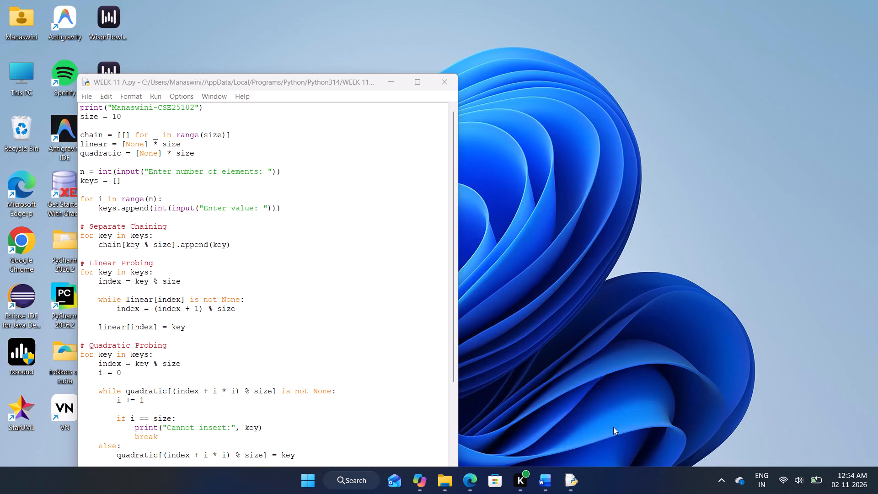
{"action": "left_click", "coordinate": [378, 203]}
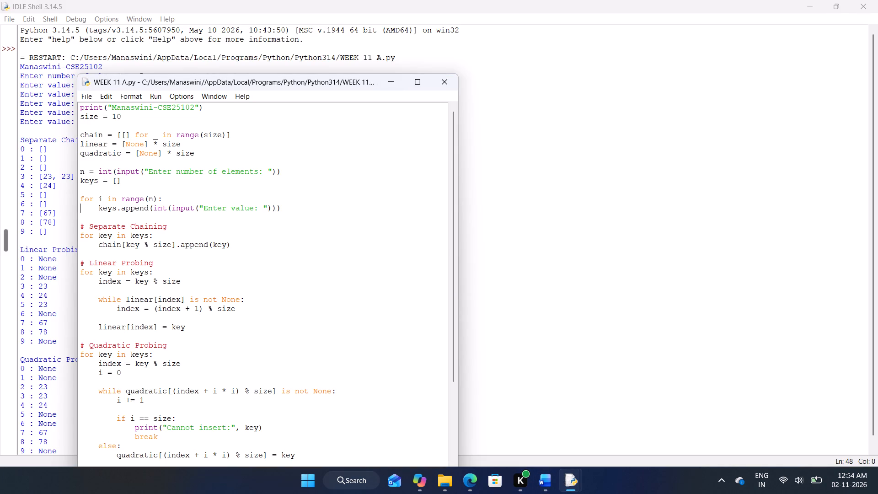
{"action": "key", "text": "ctrl+a"}
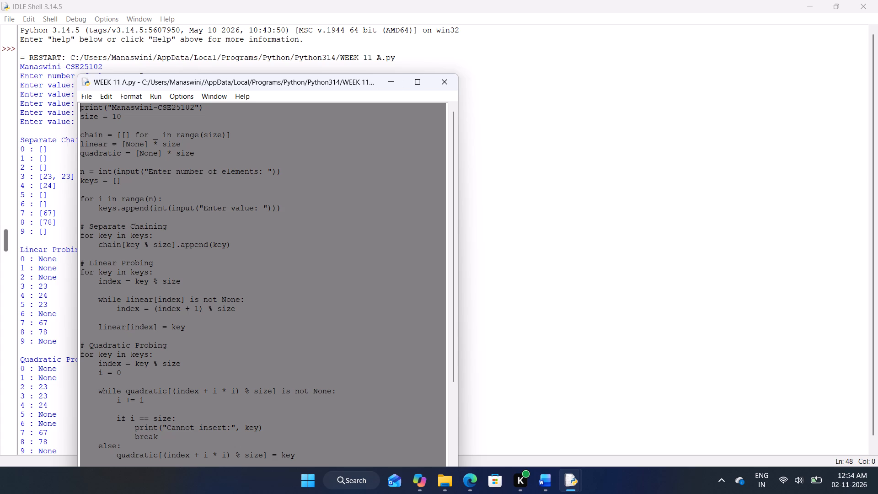
{"action": "key", "text": "ctrl+c"}
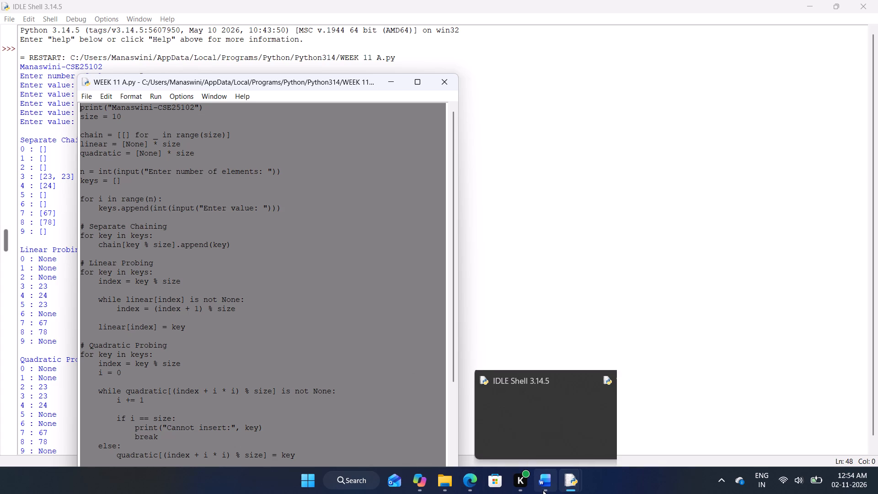
Switch to the DSA lab manual in Word and paste the copied hashing code below the LAB-11 heading on page 92.
{"action": "left_click", "coordinate": [555, 440]}
{"action": "scroll", "coordinate": [513, 325], "scroll_direction": "down", "scroll_amount": 19}
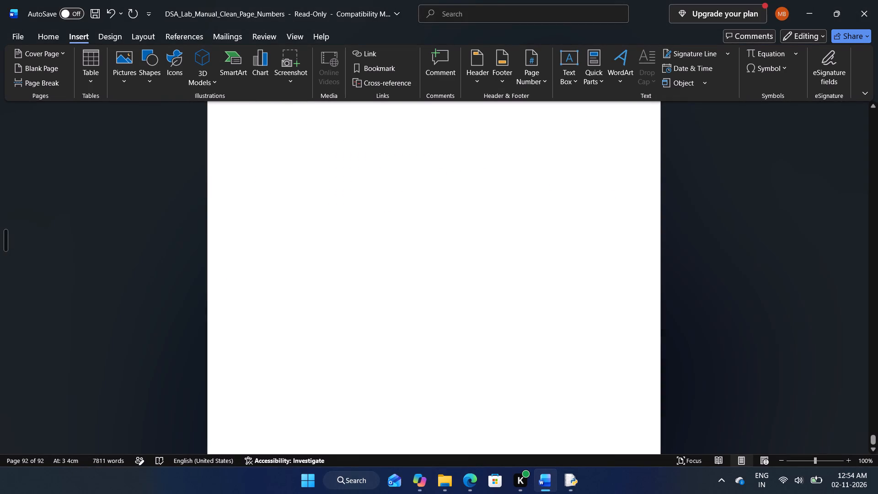
{"action": "scroll", "coordinate": [513, 325], "scroll_direction": "down", "scroll_amount": 18}
{"action": "scroll", "coordinate": [513, 325], "scroll_direction": "up", "scroll_amount": 3}
{"action": "scroll", "coordinate": [513, 325], "scroll_direction": "down", "scroll_amount": 1}
{"action": "scroll", "coordinate": [513, 325], "scroll_direction": "up", "scroll_amount": 3}
{"action": "scroll", "coordinate": [513, 325], "scroll_direction": "down", "scroll_amount": 1}
{"action": "scroll", "coordinate": [513, 325], "scroll_direction": "up", "scroll_amount": 6}
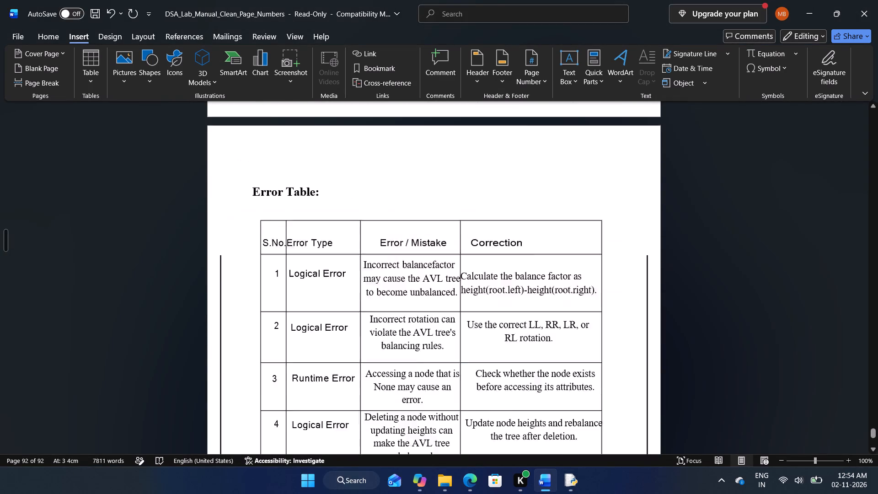
{"action": "scroll", "coordinate": [513, 325], "scroll_direction": "down", "scroll_amount": 7}
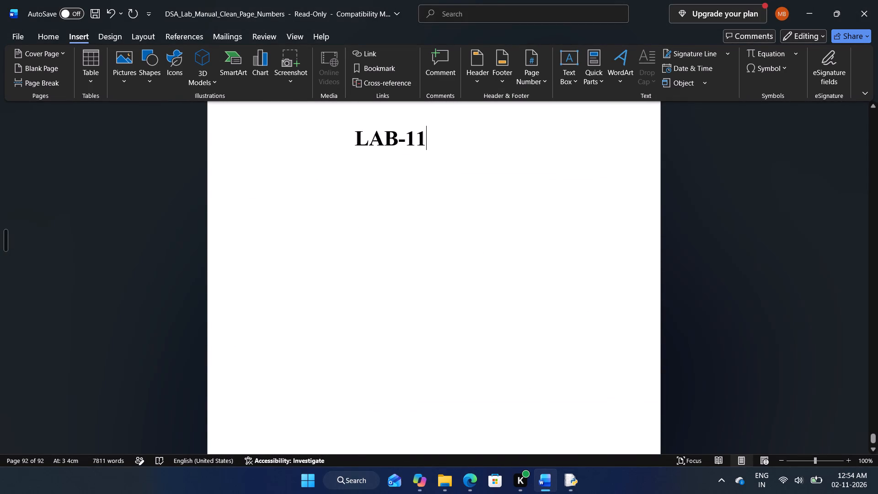
{"action": "left_click", "coordinate": [343, 229]}
{"action": "key", "text": "BackSpace"}
{"action": "key", "text": "BackSpace"}
{"action": "key", "text": "BackSpace"}
{"action": "key", "text": "ctrl+v"}
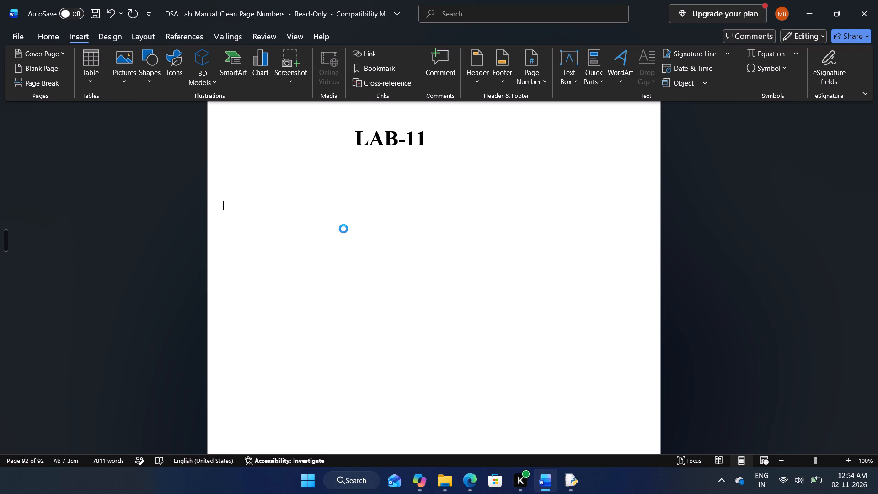
Check the font and size used for the preorder function code on page 89.
{"action": "scroll", "coordinate": [343, 229], "scroll_direction": "up", "scroll_amount": 5}
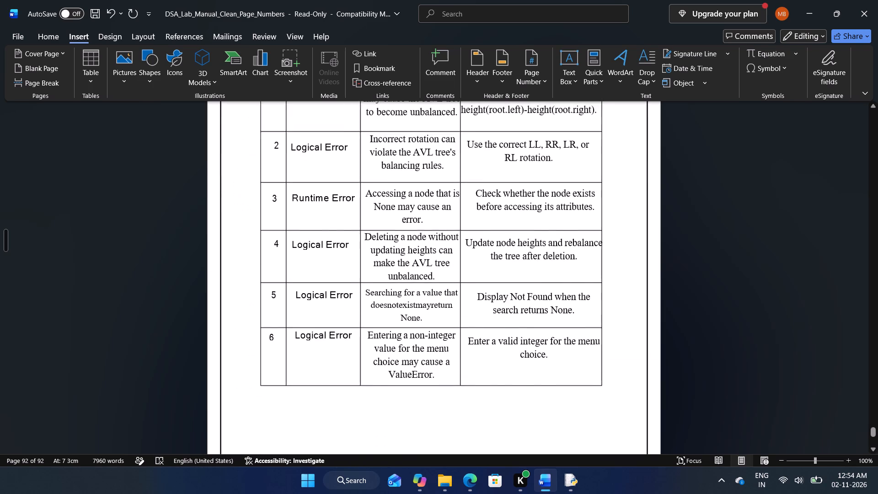
{"action": "scroll", "coordinate": [343, 229], "scroll_direction": "up", "scroll_amount": 9}
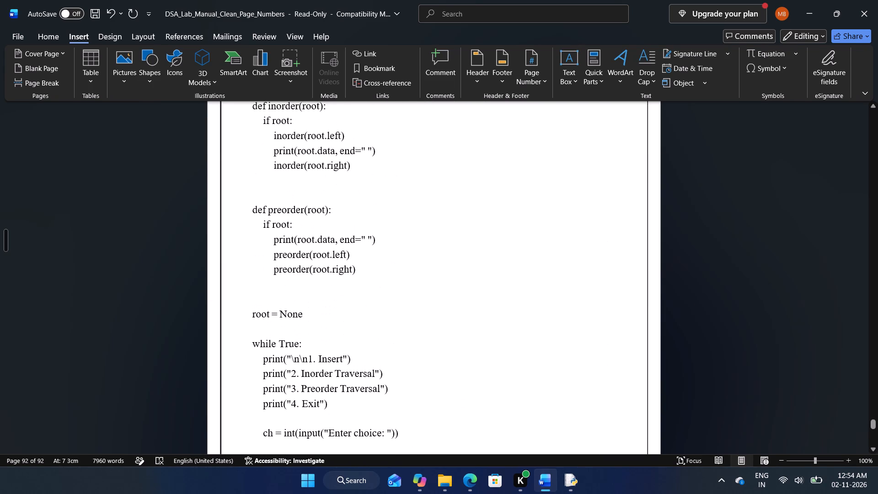
{"action": "left_click_drag", "start_coordinate": [354, 274], "coordinate": [264, 223]}
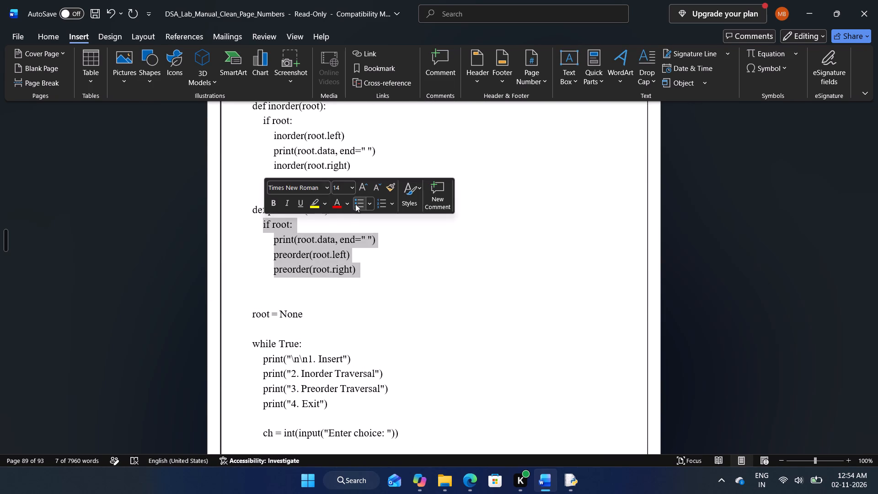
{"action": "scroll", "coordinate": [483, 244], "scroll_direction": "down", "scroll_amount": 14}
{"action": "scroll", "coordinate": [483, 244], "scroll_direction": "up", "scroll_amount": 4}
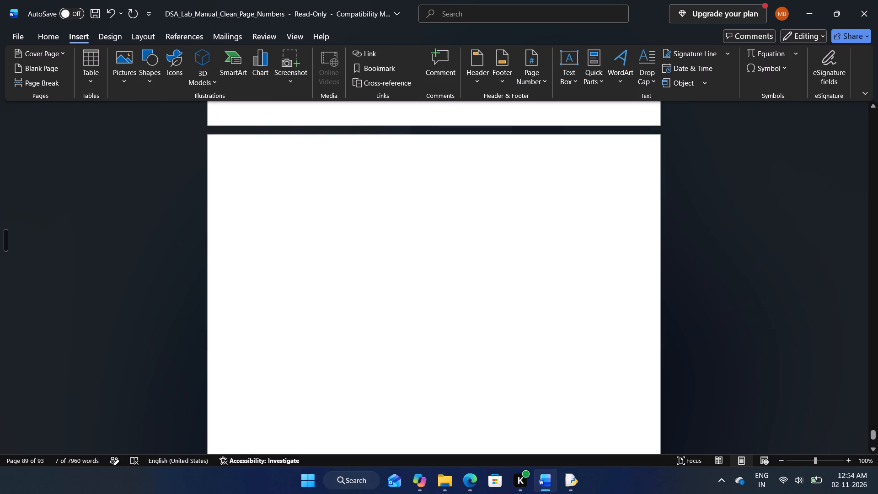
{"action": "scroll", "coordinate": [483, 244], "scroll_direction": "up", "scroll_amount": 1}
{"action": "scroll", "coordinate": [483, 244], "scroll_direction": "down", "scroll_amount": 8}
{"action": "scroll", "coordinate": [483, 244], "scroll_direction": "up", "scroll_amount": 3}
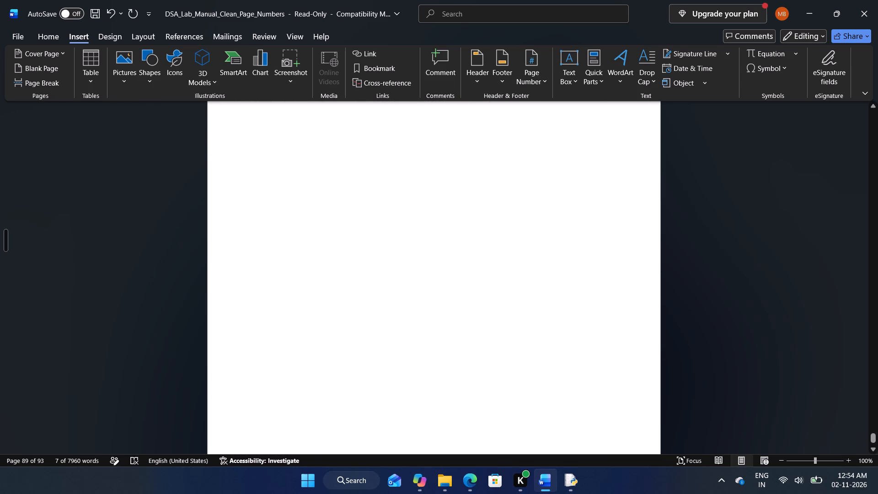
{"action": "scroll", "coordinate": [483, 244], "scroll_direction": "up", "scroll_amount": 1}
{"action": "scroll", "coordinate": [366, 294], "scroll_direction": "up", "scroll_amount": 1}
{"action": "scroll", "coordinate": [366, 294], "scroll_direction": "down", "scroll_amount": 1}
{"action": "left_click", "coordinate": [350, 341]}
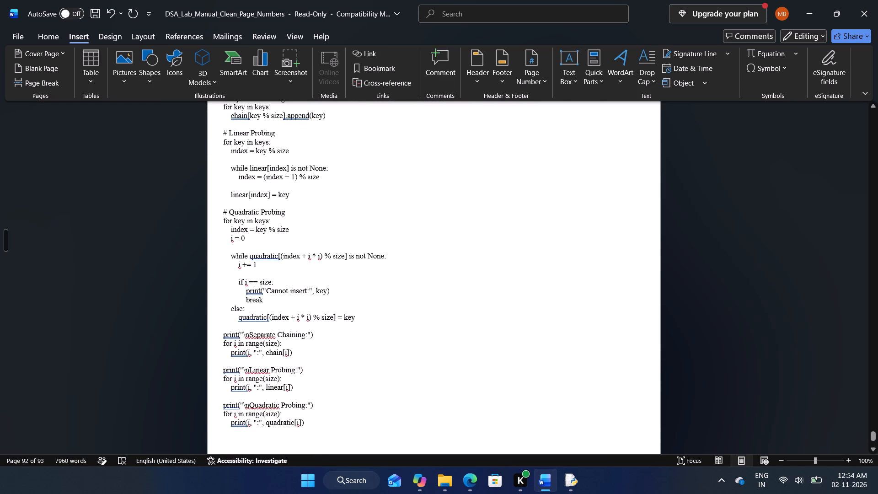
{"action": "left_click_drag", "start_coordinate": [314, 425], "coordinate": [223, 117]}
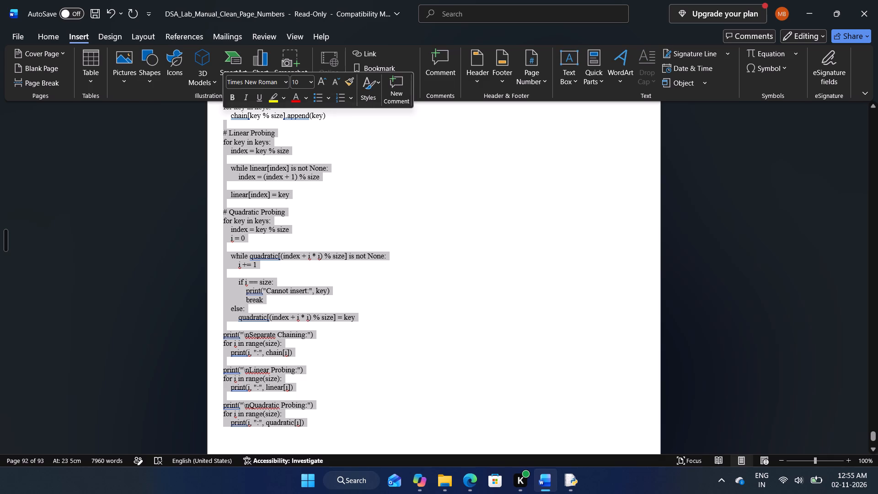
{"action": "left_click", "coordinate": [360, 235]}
Set the font of the entire pasted LAB-11 hashing code to Times New Roman.
{"action": "scroll", "coordinate": [360, 235], "scroll_direction": "up", "scroll_amount": 1}
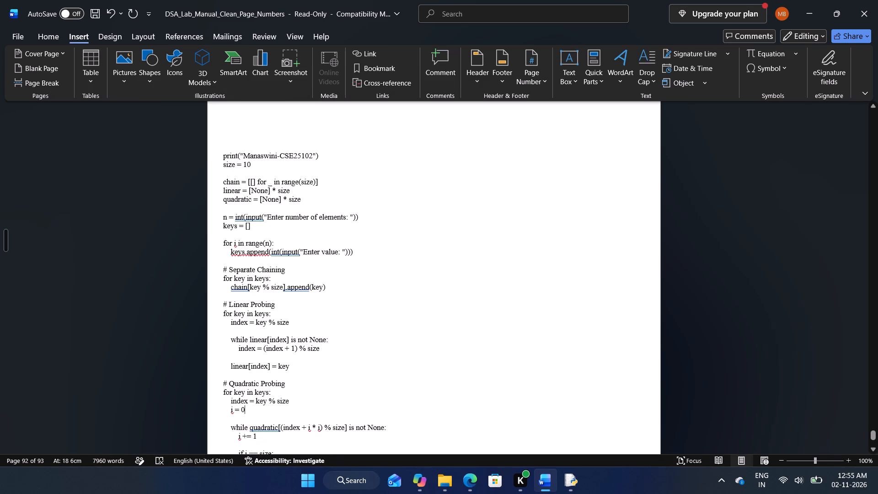
{"action": "left_click_drag", "start_coordinate": [220, 153], "coordinate": [356, 363]}
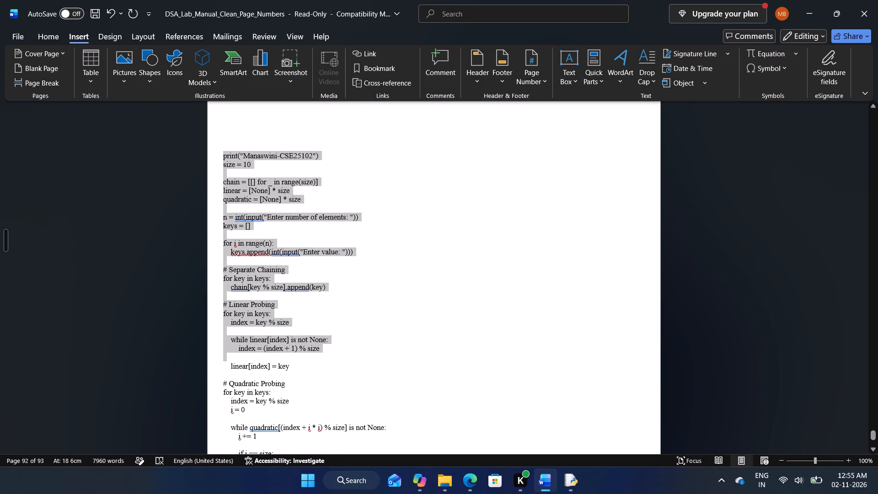
{"action": "left_click_drag", "start_coordinate": [356, 363], "coordinate": [333, 436]}
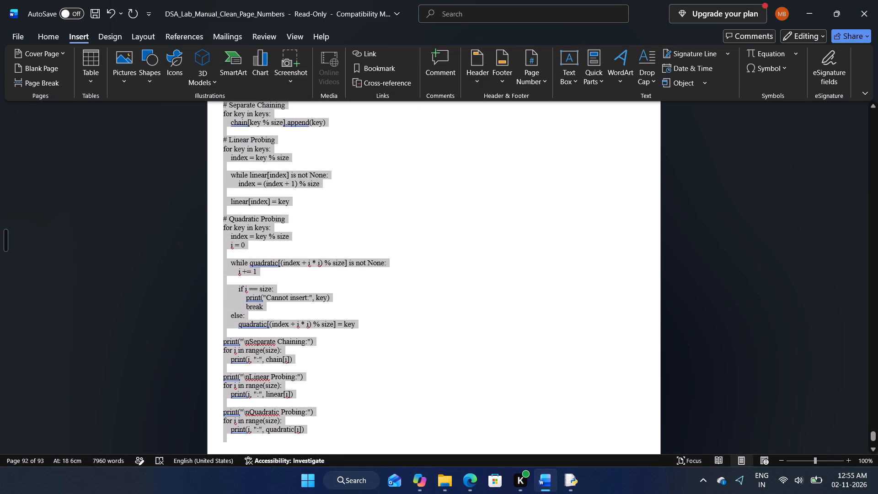
{"action": "left_click_drag", "start_coordinate": [333, 436], "coordinate": [364, 440]}
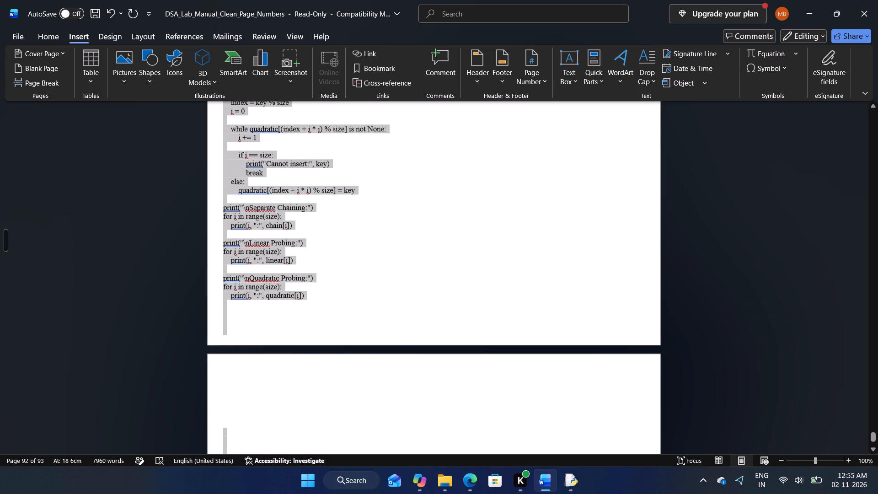
{"action": "left_click_drag", "start_coordinate": [364, 440], "coordinate": [323, 298]}
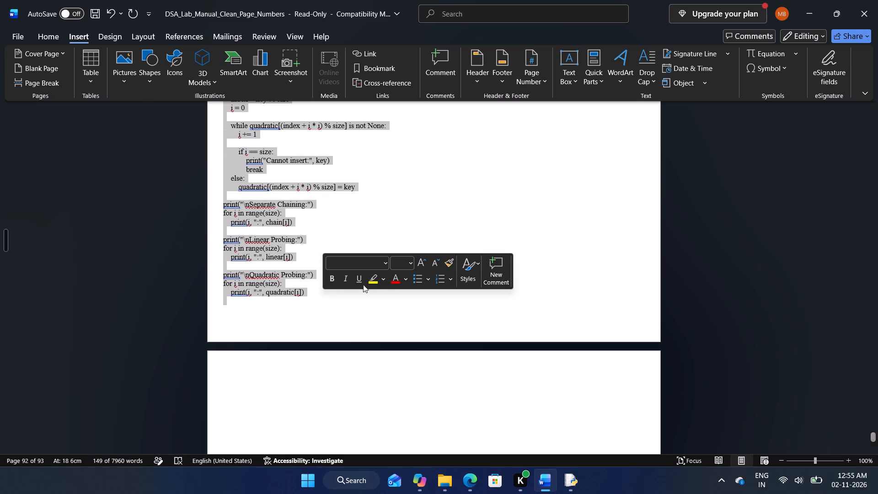
{"action": "left_click", "coordinate": [389, 263]}
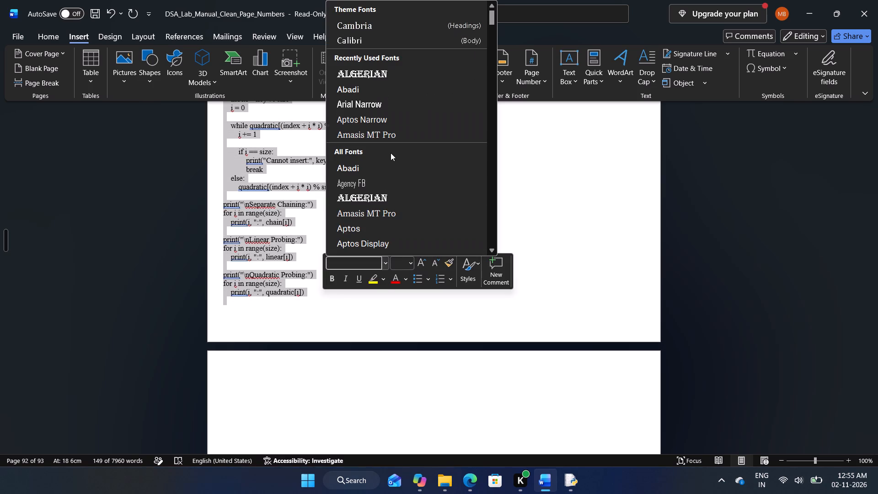
{"action": "scroll", "coordinate": [378, 225], "scroll_direction": "down", "scroll_amount": 3}
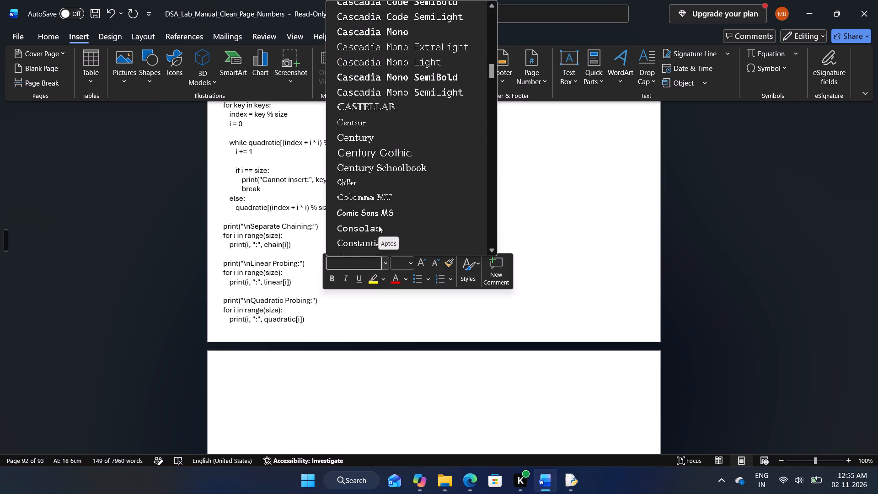
{"action": "scroll", "coordinate": [378, 225], "scroll_direction": "down", "scroll_amount": 4}
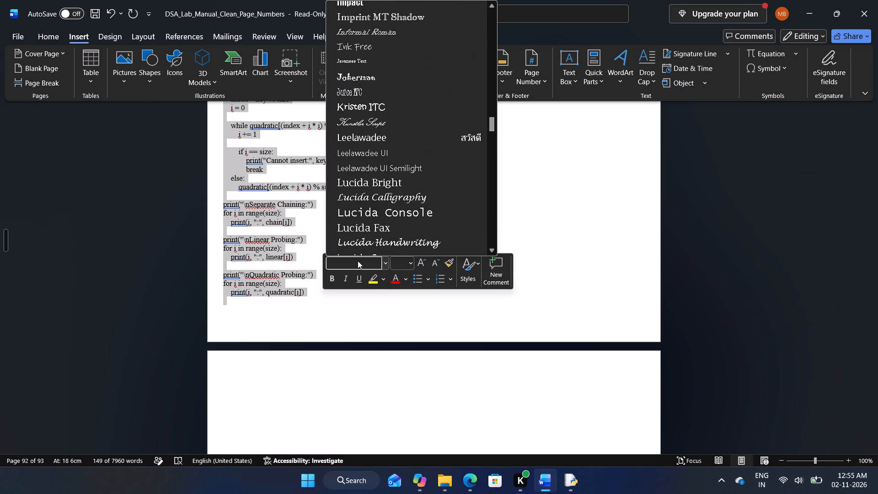
{"action": "key", "text": "t"}
{"action": "type", "text": "IME"}
{"action": "scroll", "coordinate": [417, 180], "scroll_direction": "up", "scroll_amount": 10}
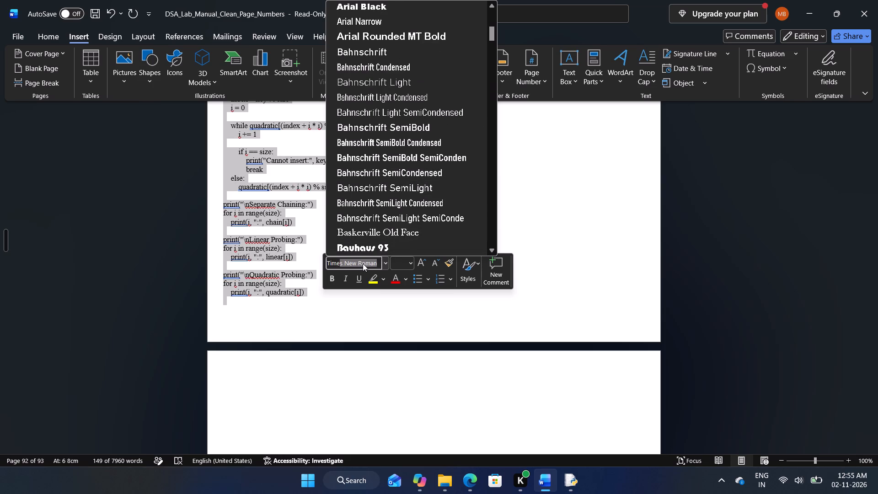
{"action": "type", "text": "S"}
{"action": "key", "text": "space"}
{"action": "type", "text": "NEW"}
{"action": "key", "text": "space"}
{"action": "type", "text": "RO"}
{"action": "type", "text": "MAN"}
{"action": "key", "text": "Return"}
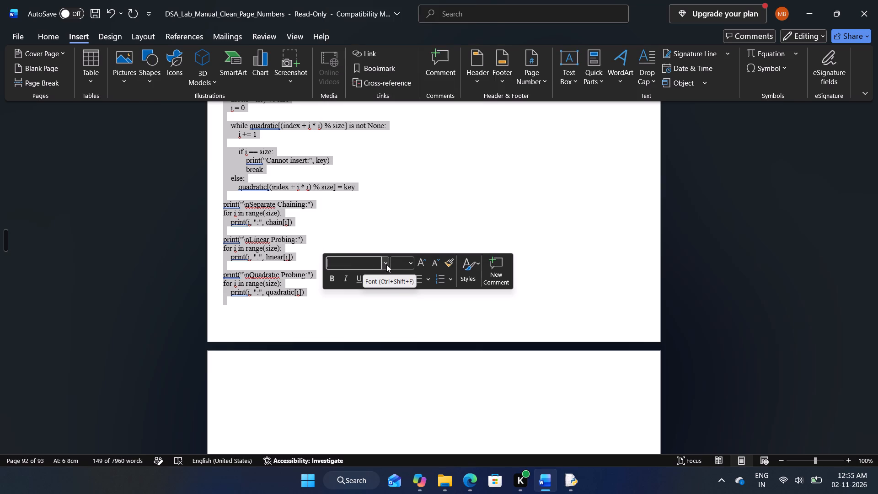
Set the font size of the pasted LAB-11 hashing code to 14.
{"action": "left_click", "coordinate": [385, 264]}
{"action": "left_click", "coordinate": [393, 73]}
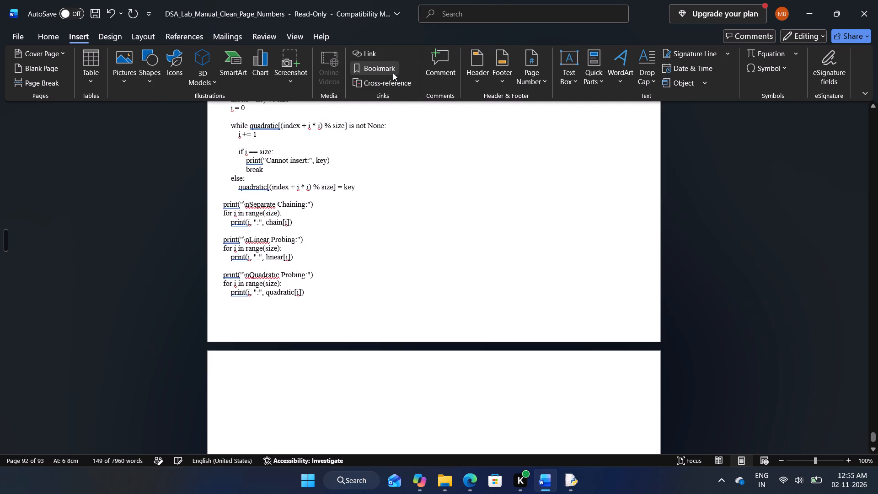
{"action": "right_click", "coordinate": [276, 235]}
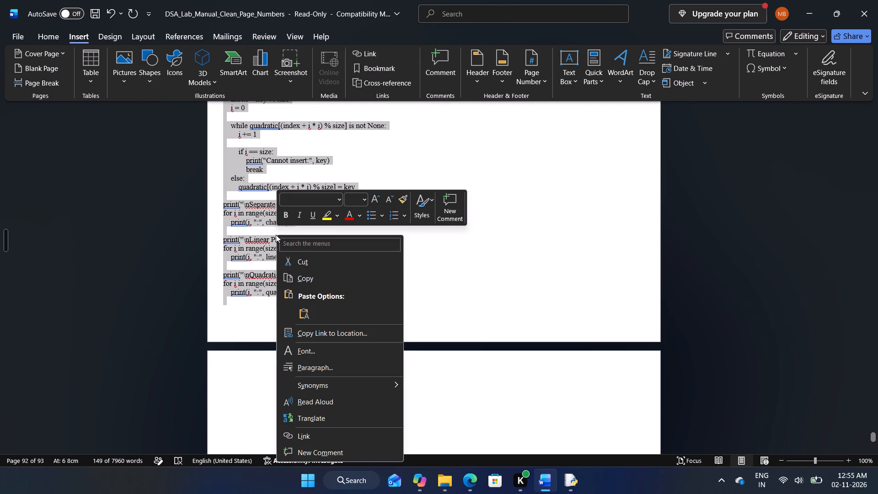
{"action": "left_click", "coordinate": [364, 203]}
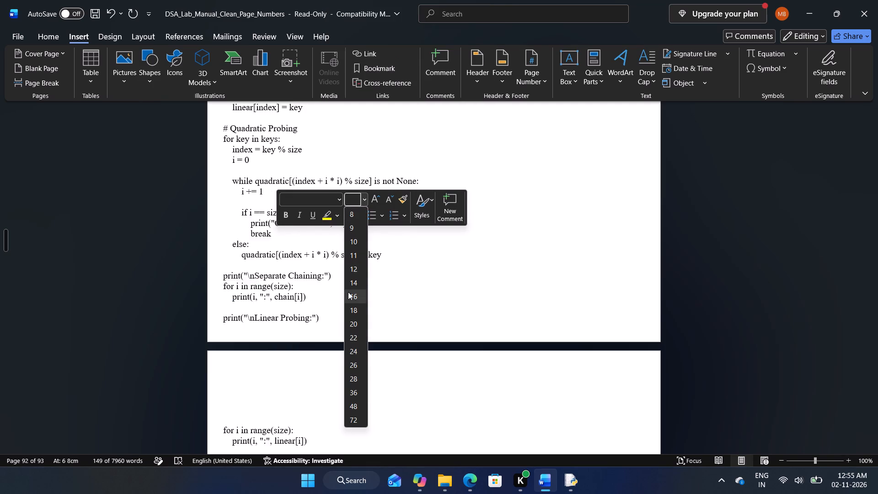
{"action": "left_click", "coordinate": [350, 288]}
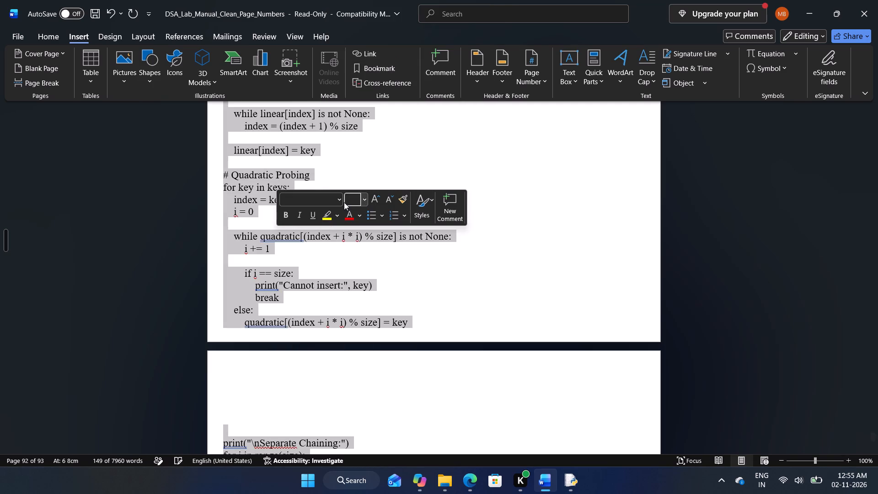
{"action": "left_click", "coordinate": [338, 200]}
{"action": "left_click", "coordinate": [316, 282]}
{"action": "left_click", "coordinate": [364, 200]}
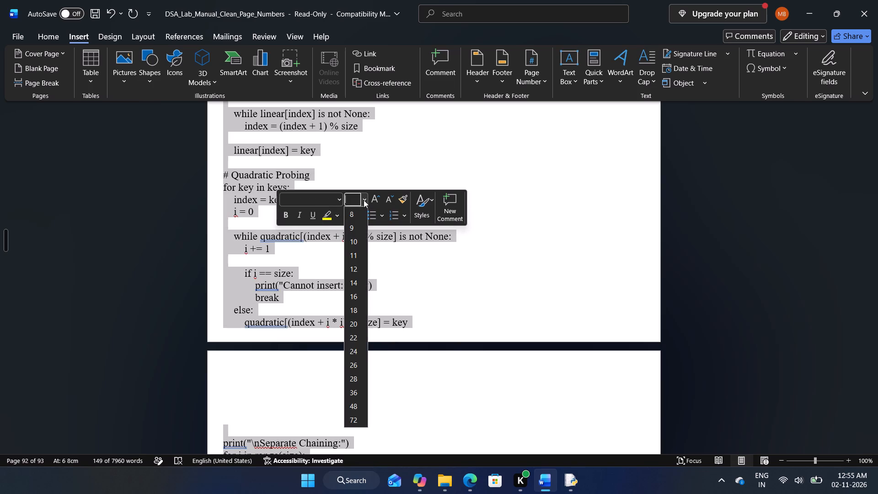
{"action": "left_click", "coordinate": [355, 287]}
{"action": "left_click", "coordinate": [439, 271]}
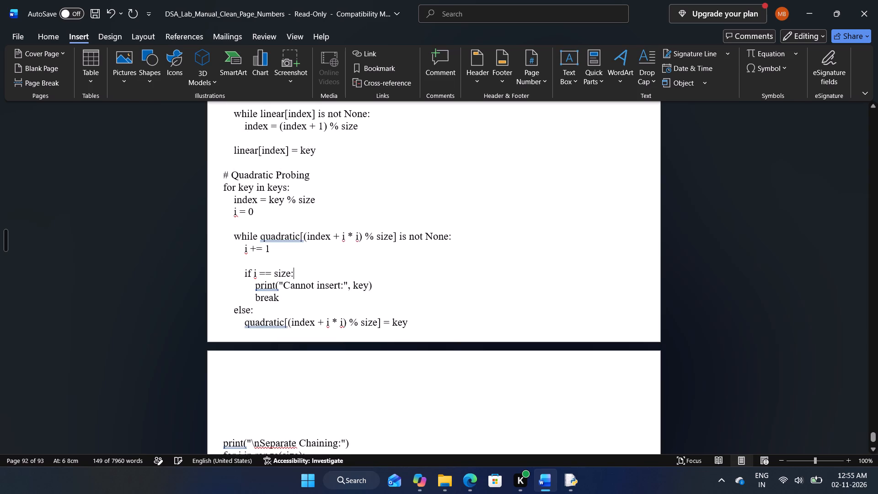
Review the layout of the pasted LAB-11 hashing code across pages 92 and 93.
{"action": "scroll", "coordinate": [268, 224], "scroll_direction": "up", "scroll_amount": 8}
{"action": "scroll", "coordinate": [268, 224], "scroll_direction": "down", "scroll_amount": 3}
{"action": "scroll", "coordinate": [268, 224], "scroll_direction": "up", "scroll_amount": 2}
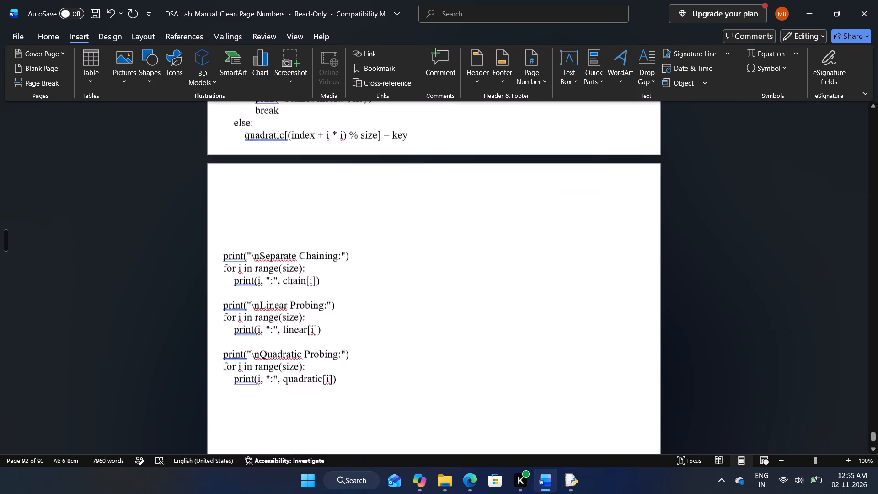
{"action": "scroll", "coordinate": [268, 224], "scroll_direction": "up", "scroll_amount": 2}
{"action": "scroll", "coordinate": [268, 224], "scroll_direction": "down", "scroll_amount": 1, "text": "ctrl"}
{"action": "scroll", "coordinate": [321, 328], "scroll_direction": "down", "scroll_amount": 2}
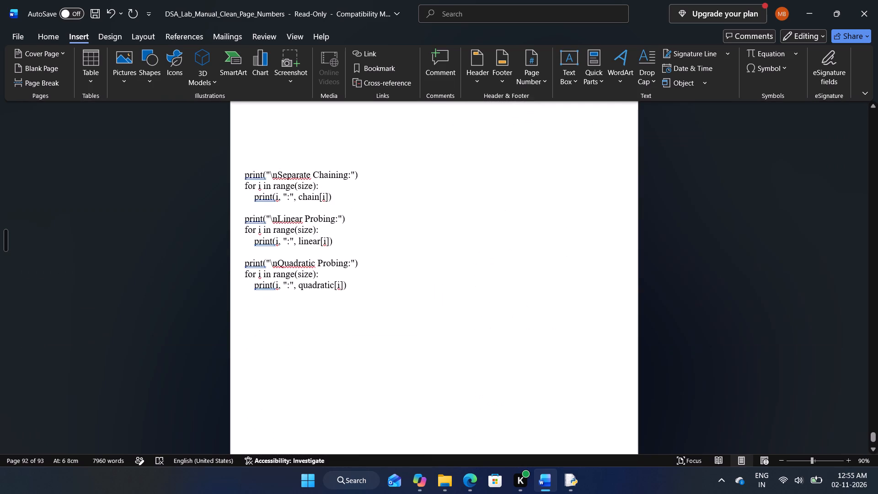
{"action": "scroll", "coordinate": [321, 328], "scroll_direction": "up", "scroll_amount": 3}
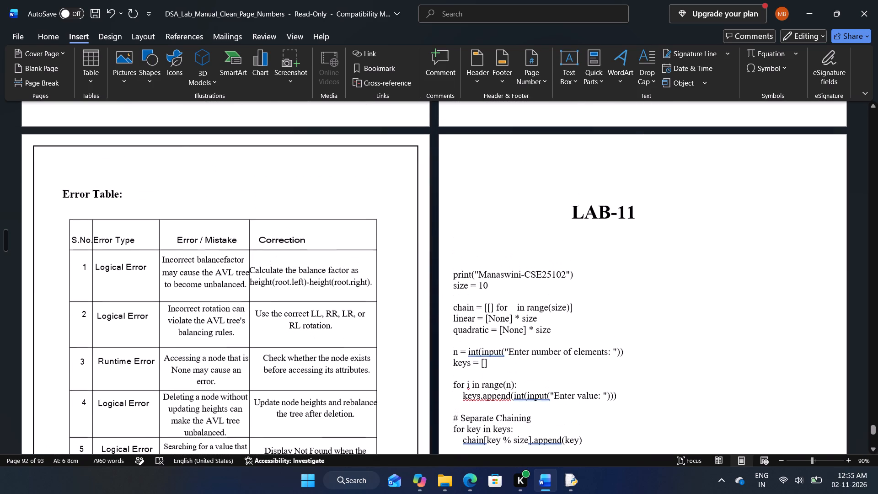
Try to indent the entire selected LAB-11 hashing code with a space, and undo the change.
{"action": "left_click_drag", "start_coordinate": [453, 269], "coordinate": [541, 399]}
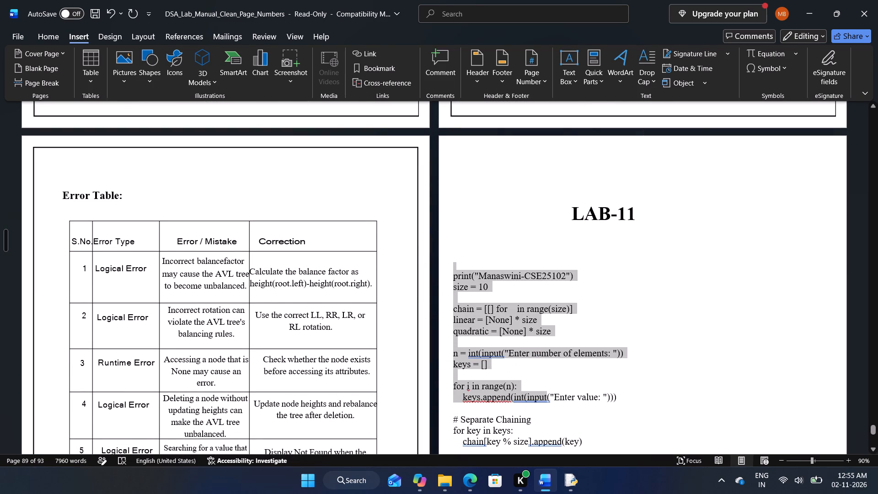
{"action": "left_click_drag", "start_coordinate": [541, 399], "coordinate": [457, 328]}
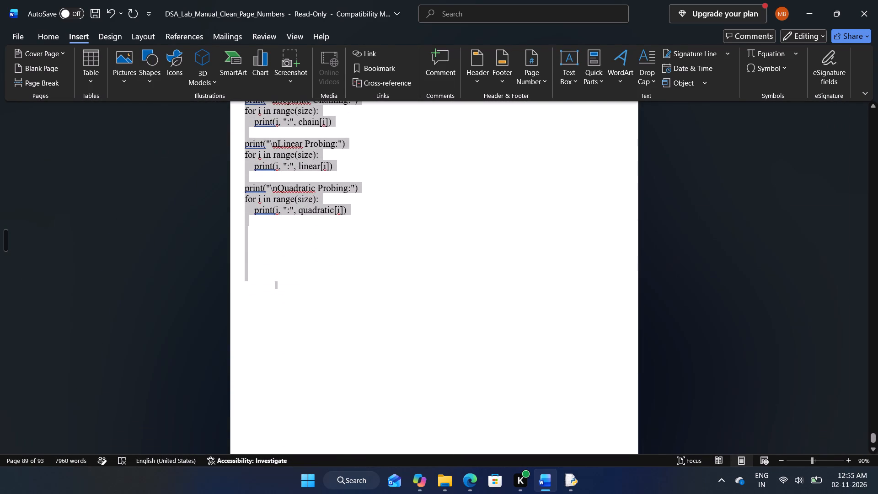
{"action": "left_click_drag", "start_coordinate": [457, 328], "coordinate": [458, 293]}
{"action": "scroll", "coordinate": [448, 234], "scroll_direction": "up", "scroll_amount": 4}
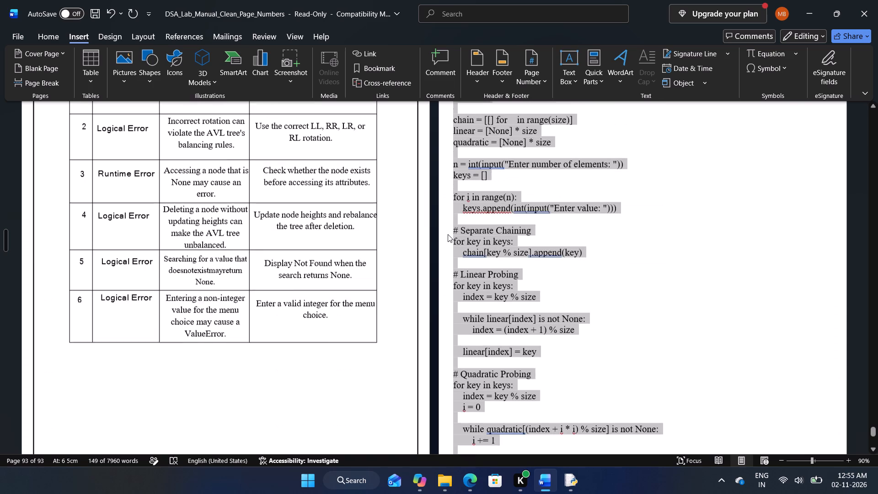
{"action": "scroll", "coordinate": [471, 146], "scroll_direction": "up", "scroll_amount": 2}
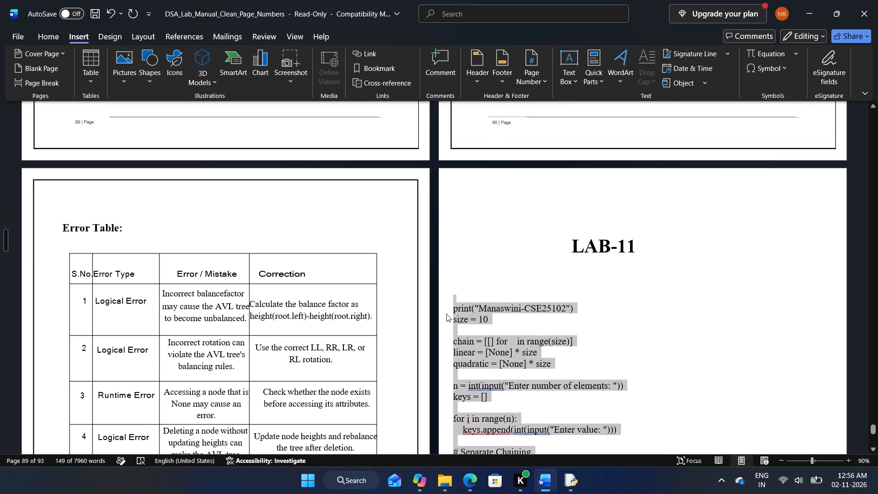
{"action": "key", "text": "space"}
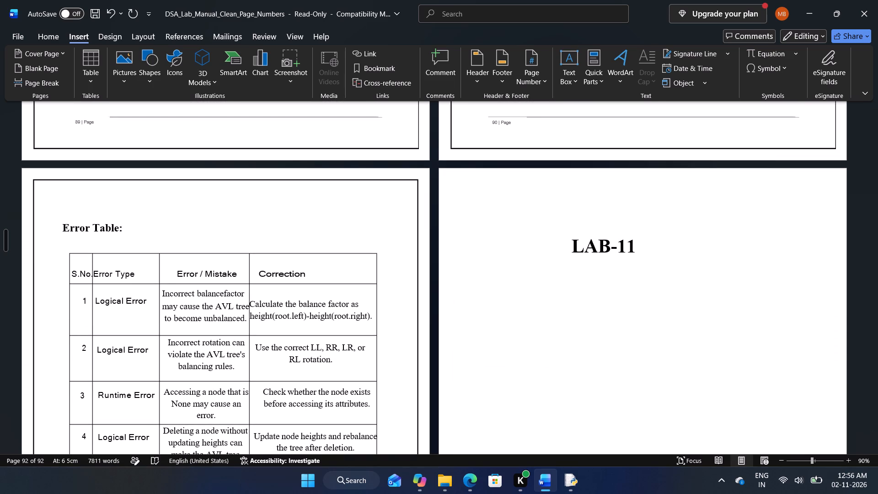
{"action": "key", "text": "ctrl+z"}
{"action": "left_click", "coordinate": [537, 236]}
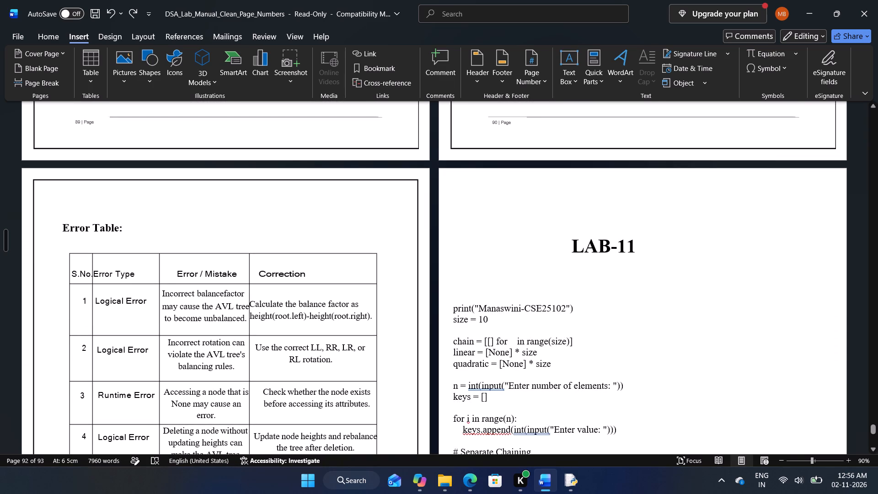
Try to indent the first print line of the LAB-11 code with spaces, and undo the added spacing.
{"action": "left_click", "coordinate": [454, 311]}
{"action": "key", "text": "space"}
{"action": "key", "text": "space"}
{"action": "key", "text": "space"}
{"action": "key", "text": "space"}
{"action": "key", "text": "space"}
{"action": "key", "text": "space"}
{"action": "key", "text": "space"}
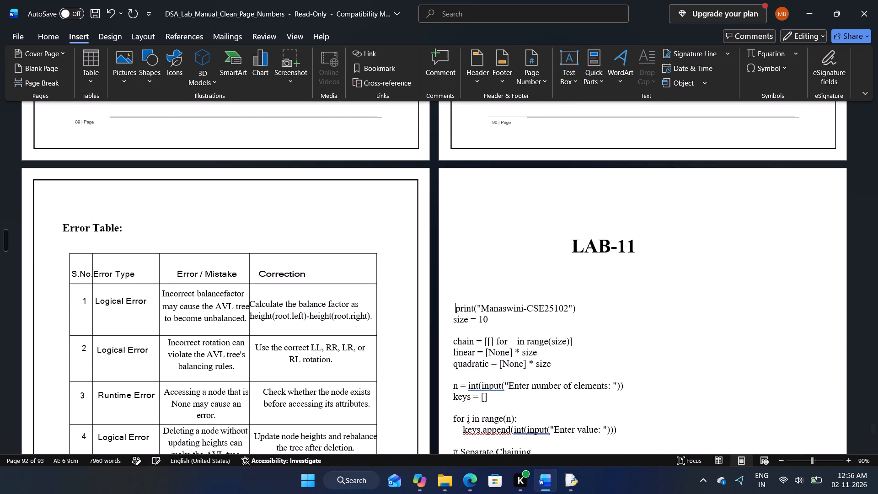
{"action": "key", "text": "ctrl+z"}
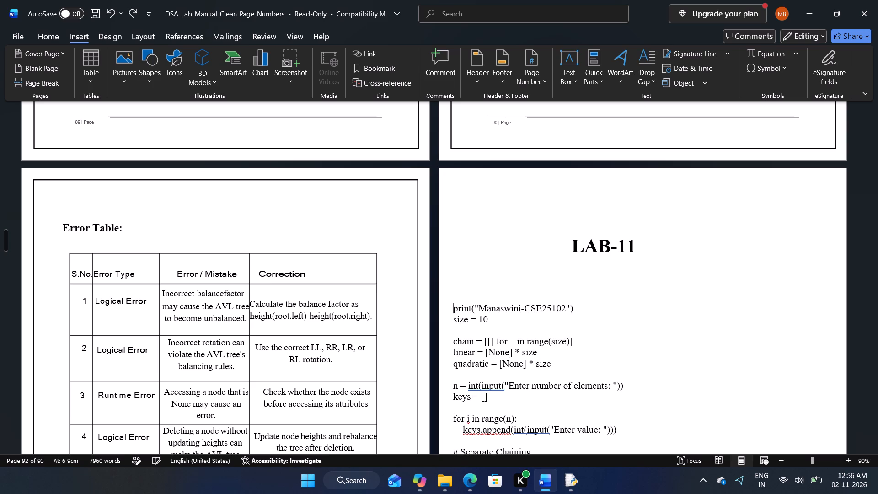
Clear the pasted hashing code from below the LAB-11 heading on page 92.
{"action": "key", "text": "ctrl+z"}
{"action": "key", "text": "z"}
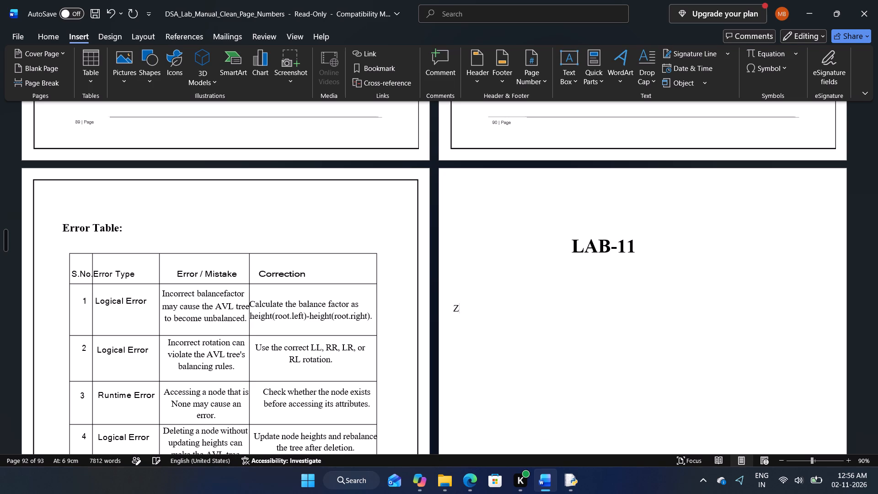
{"action": "key", "text": "BackSpace"}
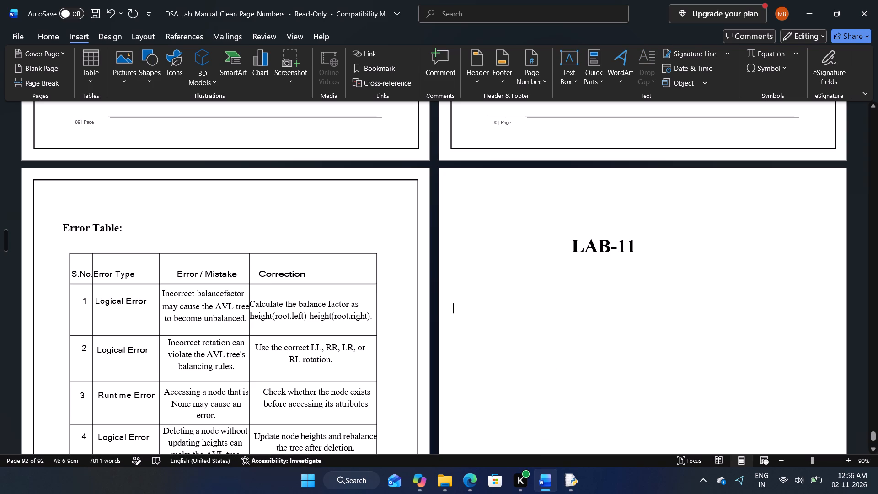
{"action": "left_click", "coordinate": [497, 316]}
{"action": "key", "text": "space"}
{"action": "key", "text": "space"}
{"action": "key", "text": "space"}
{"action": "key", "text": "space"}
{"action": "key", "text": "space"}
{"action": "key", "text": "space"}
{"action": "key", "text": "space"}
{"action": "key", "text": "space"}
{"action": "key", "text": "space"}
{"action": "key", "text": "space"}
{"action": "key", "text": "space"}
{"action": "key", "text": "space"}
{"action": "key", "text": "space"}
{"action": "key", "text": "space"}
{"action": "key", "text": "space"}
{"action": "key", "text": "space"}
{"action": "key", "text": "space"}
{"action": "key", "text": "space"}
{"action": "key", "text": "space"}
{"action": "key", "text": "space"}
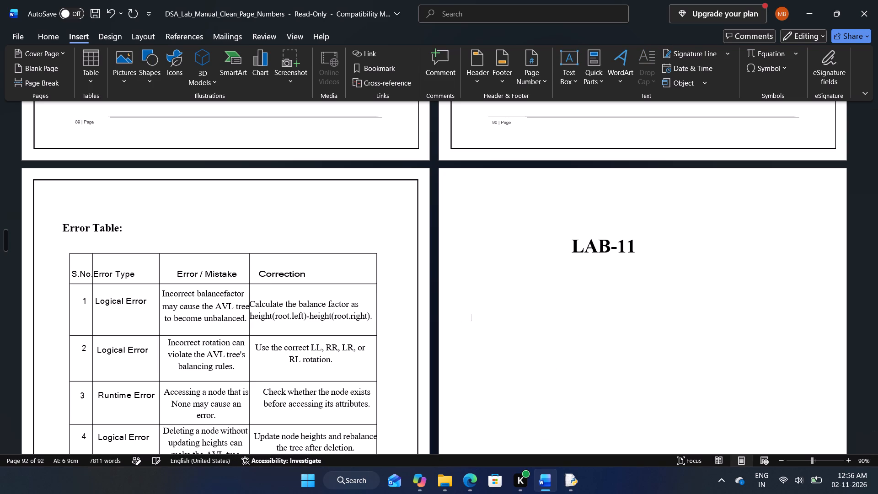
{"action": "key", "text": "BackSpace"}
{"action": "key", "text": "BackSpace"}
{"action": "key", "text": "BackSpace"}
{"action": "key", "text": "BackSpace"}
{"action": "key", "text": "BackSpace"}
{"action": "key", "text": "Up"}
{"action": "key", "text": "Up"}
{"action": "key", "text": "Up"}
Copy the 1.Aim: label, including the first word of its text, from the LAB-9 section on page 80.
{"action": "scroll", "coordinate": [497, 316], "scroll_direction": "up", "scroll_amount": 8}
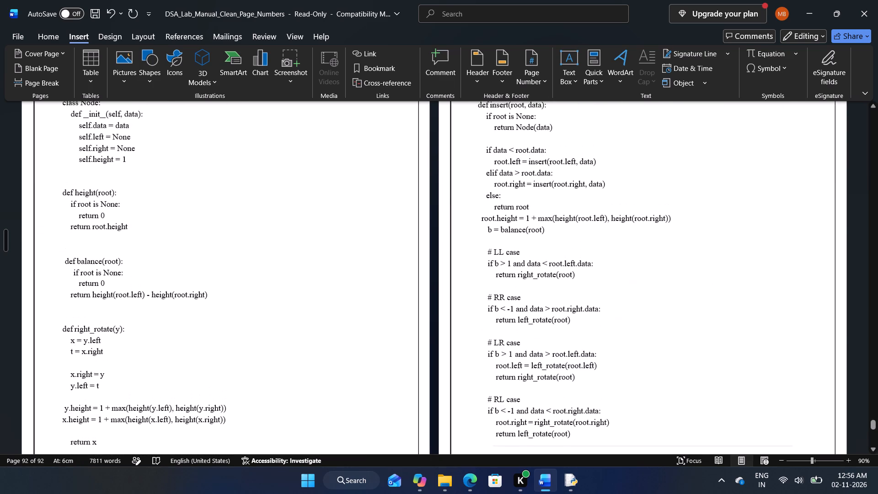
{"action": "scroll", "coordinate": [497, 316], "scroll_direction": "up", "scroll_amount": 8}
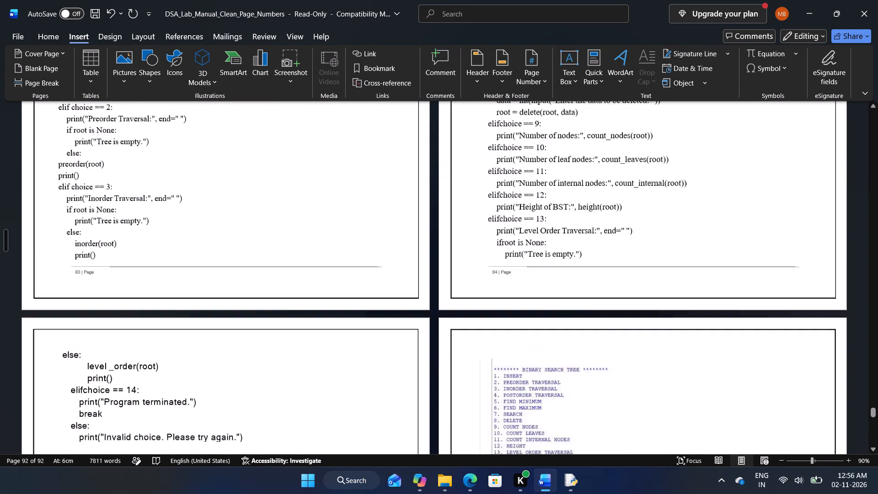
{"action": "scroll", "coordinate": [497, 316], "scroll_direction": "up", "scroll_amount": 3}
{"action": "scroll", "coordinate": [497, 316], "scroll_direction": "down", "scroll_amount": 2}
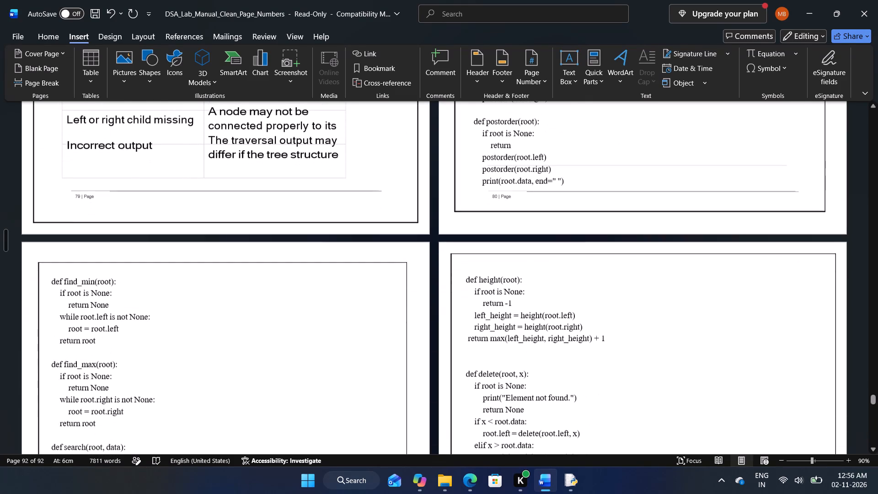
{"action": "scroll", "coordinate": [497, 316], "scroll_direction": "up", "scroll_amount": 4}
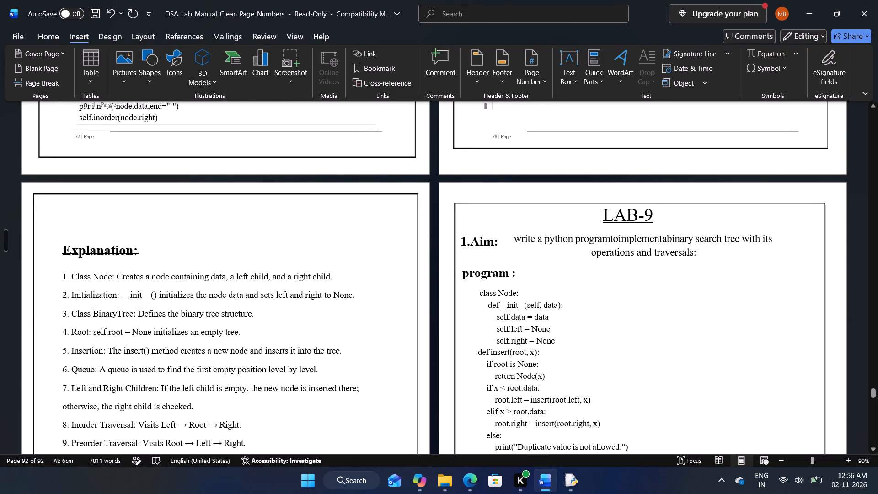
{"action": "left_click_drag", "start_coordinate": [460, 240], "coordinate": [675, 257]}
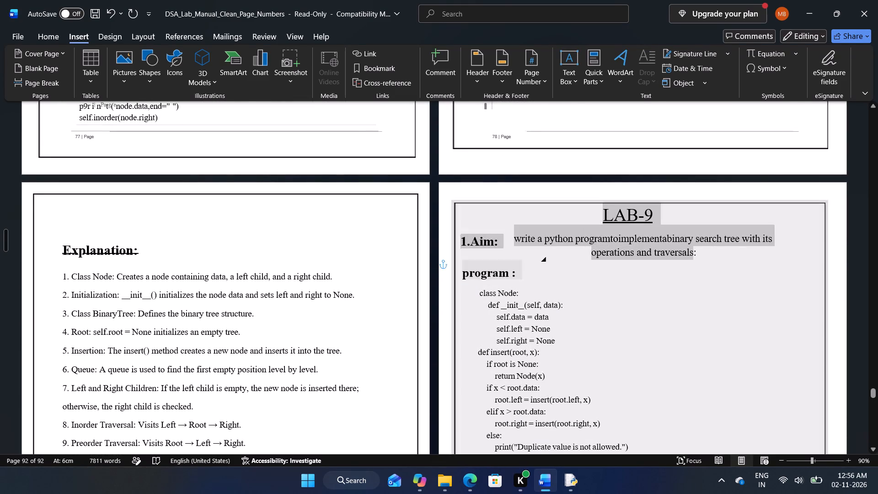
{"action": "left_click_drag", "start_coordinate": [675, 257], "coordinate": [538, 237]}
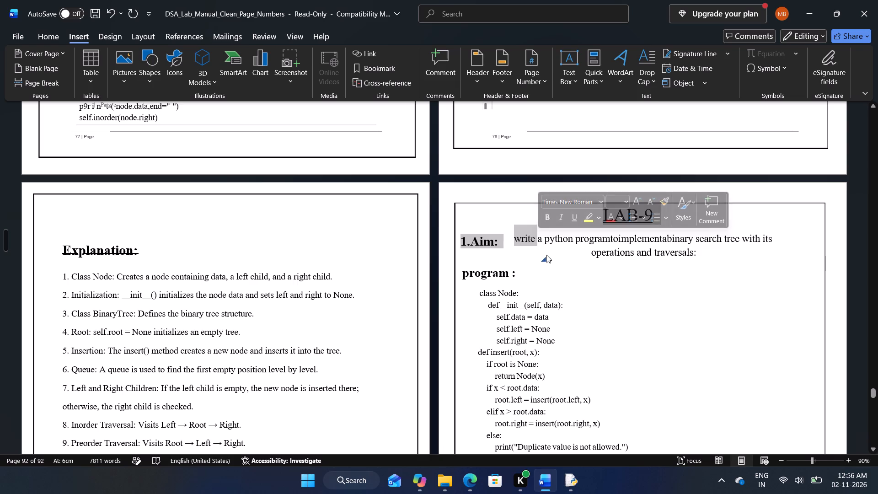
{"action": "key", "text": "ctrl+c"}
Paste the copied 1.Aim: label on a new line below the LAB-11 heading on page 92.
{"action": "scroll", "coordinate": [568, 253], "scroll_direction": "down", "scroll_amount": 2}
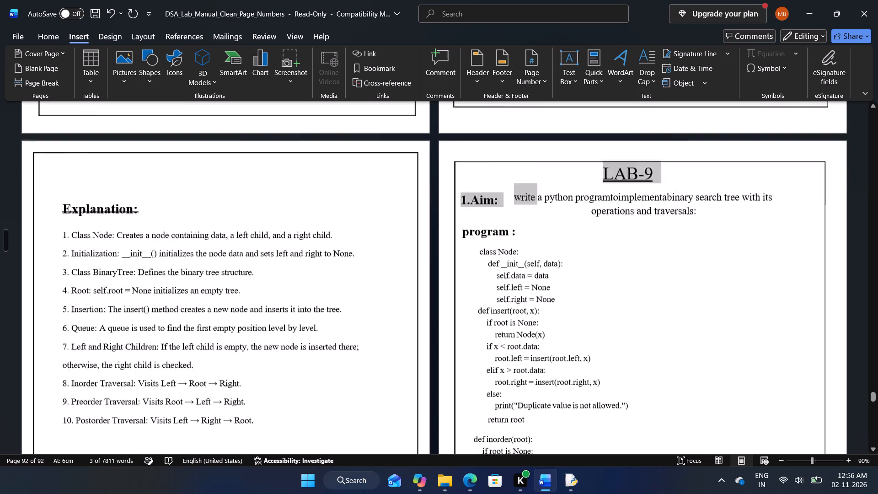
{"action": "scroll", "coordinate": [568, 253], "scroll_direction": "down", "scroll_amount": 14}
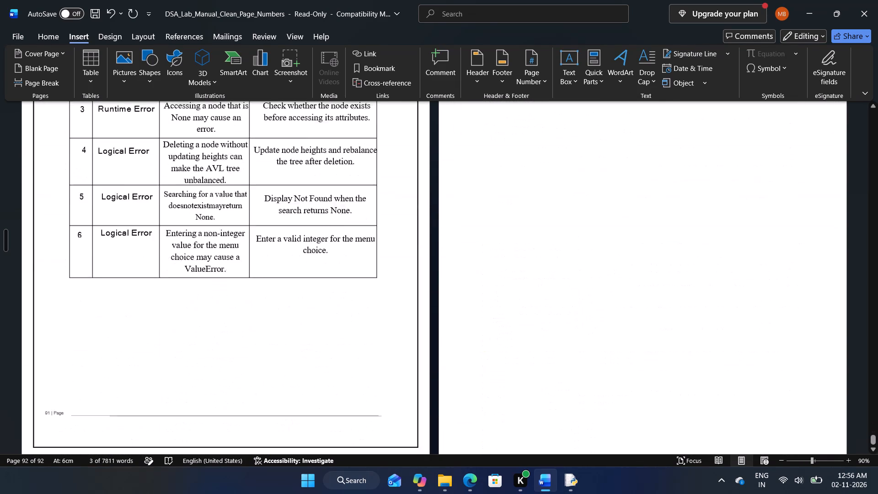
{"action": "scroll", "coordinate": [517, 316], "scroll_direction": "down", "scroll_amount": 3}
{"action": "scroll", "coordinate": [529, 363], "scroll_direction": "down", "scroll_amount": 3}
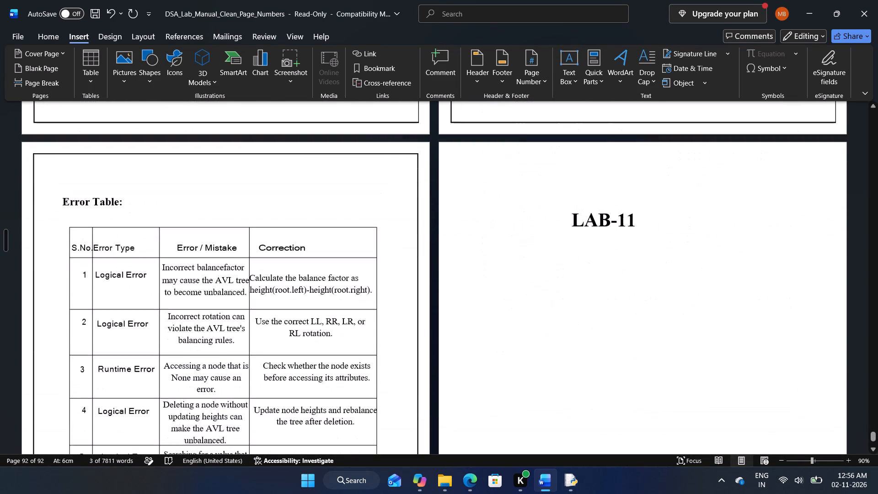
{"action": "left_click", "coordinate": [481, 223]}
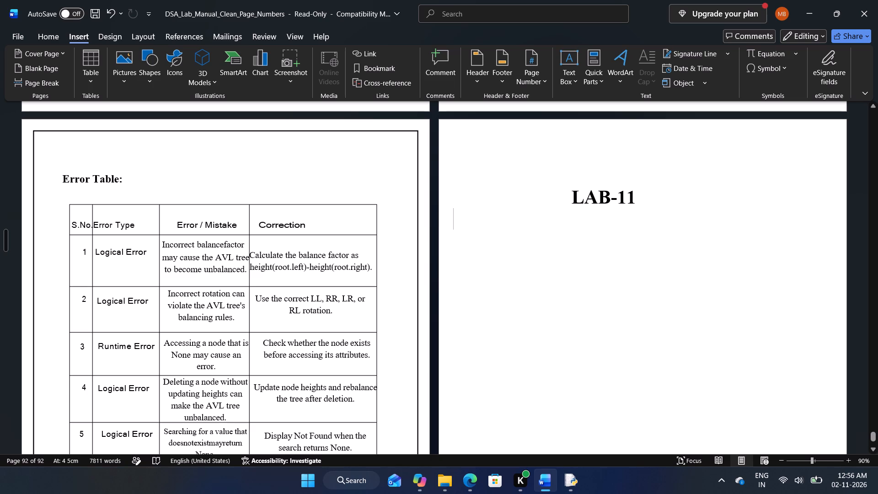
{"action": "key", "text": "Return"}
{"action": "key", "text": "ctrl+v"}
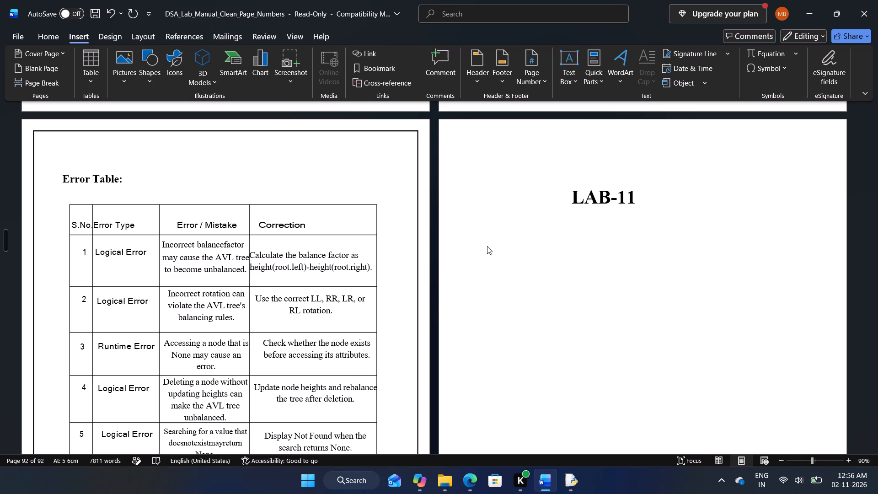
Delete the surplus LAB-9 title and the word "write" that were pasted onto page 93.
{"action": "scroll", "coordinate": [487, 246], "scroll_direction": "down", "scroll_amount": 1}
{"action": "scroll", "coordinate": [487, 246], "scroll_direction": "up", "scroll_amount": 6}
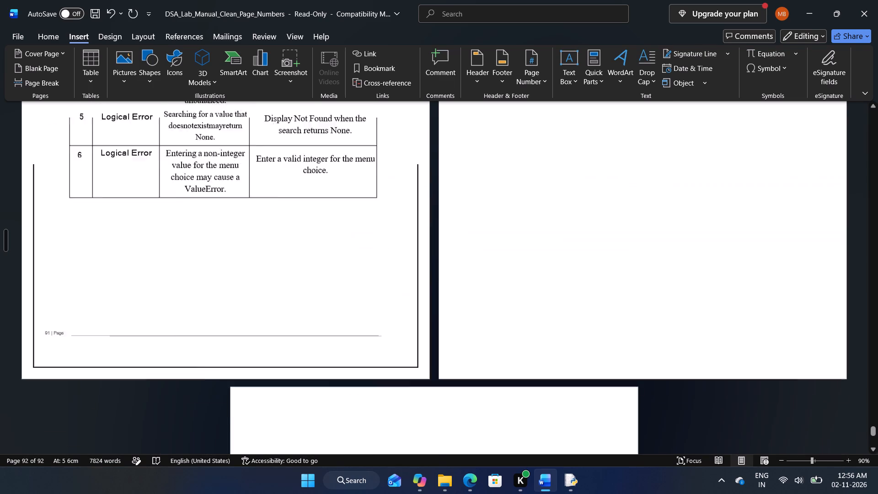
{"action": "scroll", "coordinate": [487, 246], "scroll_direction": "down", "scroll_amount": 1}
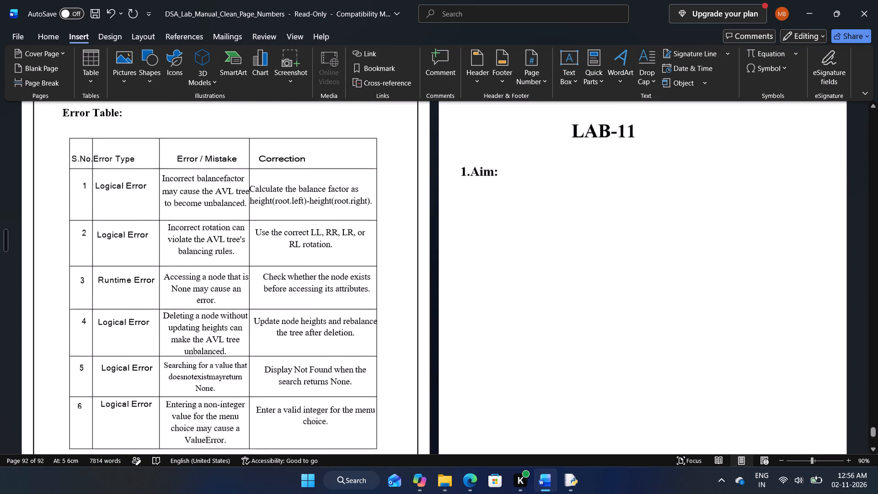
{"action": "scroll", "coordinate": [487, 246], "scroll_direction": "down", "scroll_amount": 2}
{"action": "left_click_drag", "start_coordinate": [406, 418], "coordinate": [244, 405]}
{"action": "key", "text": "BackSpace"}
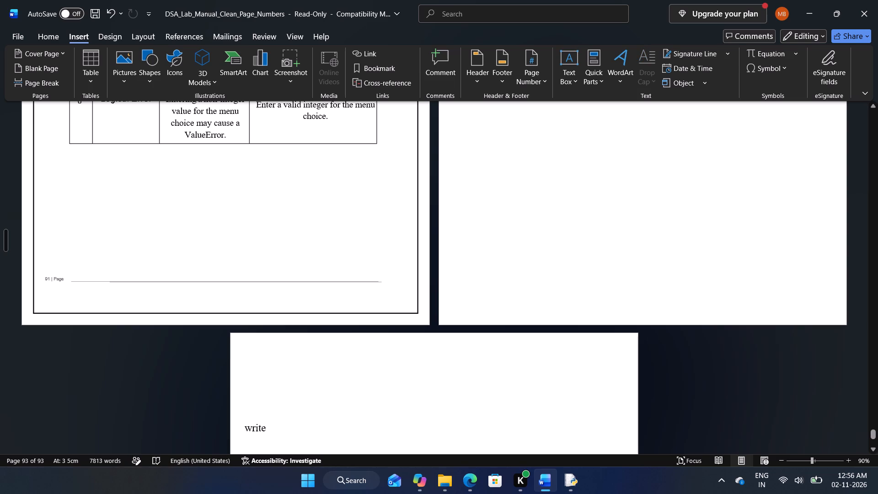
{"action": "left_click_drag", "start_coordinate": [275, 430], "coordinate": [185, 422]}
{"action": "key", "text": "BackSpace"}
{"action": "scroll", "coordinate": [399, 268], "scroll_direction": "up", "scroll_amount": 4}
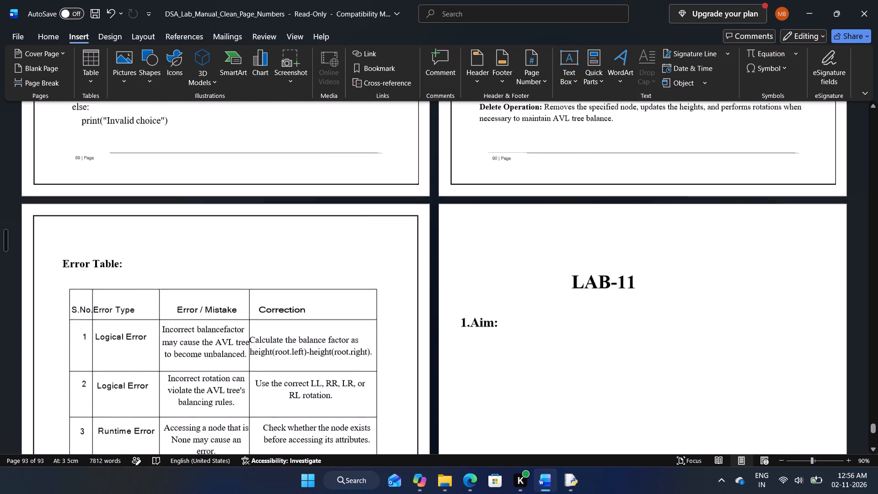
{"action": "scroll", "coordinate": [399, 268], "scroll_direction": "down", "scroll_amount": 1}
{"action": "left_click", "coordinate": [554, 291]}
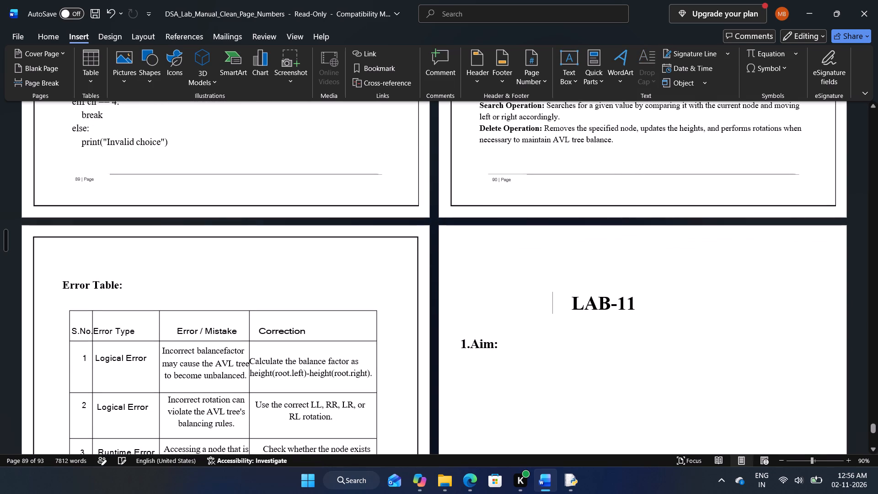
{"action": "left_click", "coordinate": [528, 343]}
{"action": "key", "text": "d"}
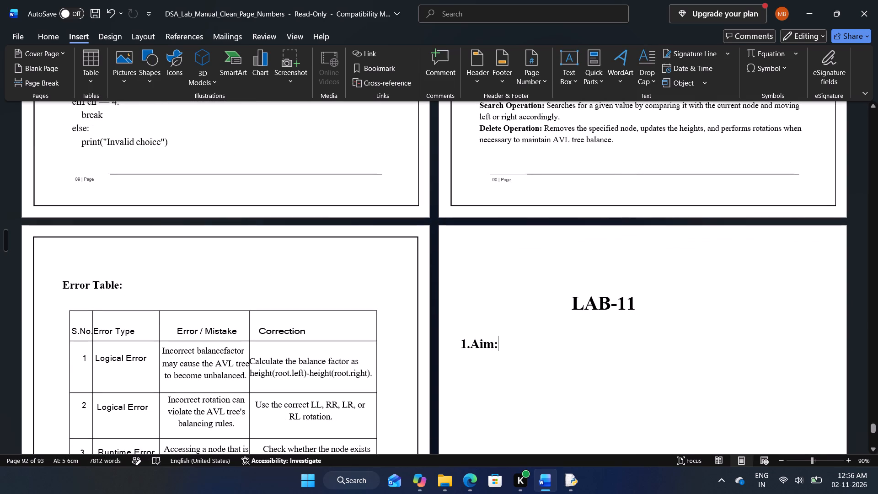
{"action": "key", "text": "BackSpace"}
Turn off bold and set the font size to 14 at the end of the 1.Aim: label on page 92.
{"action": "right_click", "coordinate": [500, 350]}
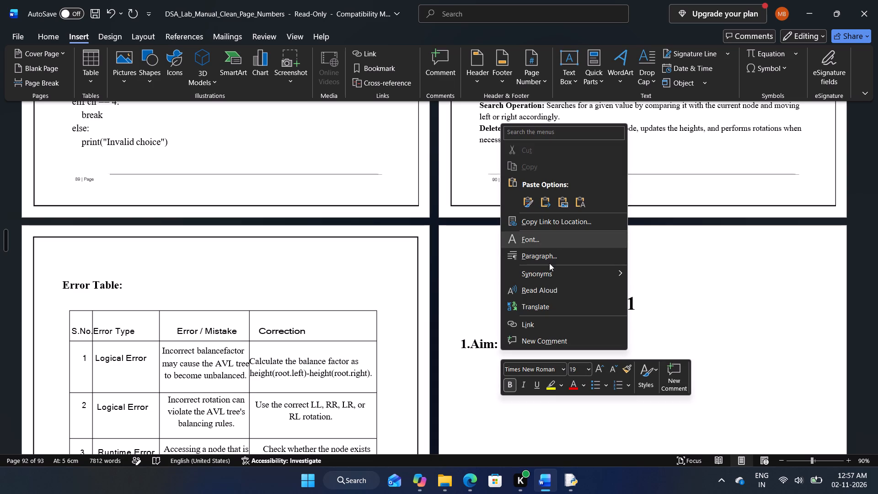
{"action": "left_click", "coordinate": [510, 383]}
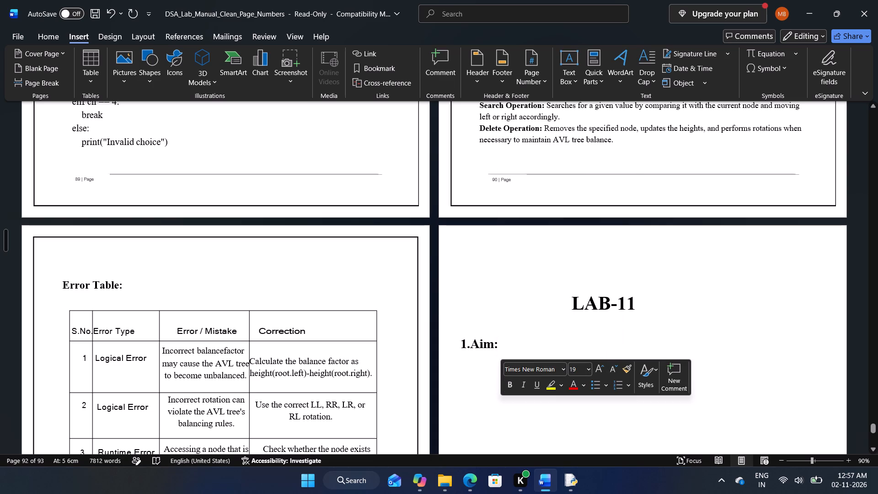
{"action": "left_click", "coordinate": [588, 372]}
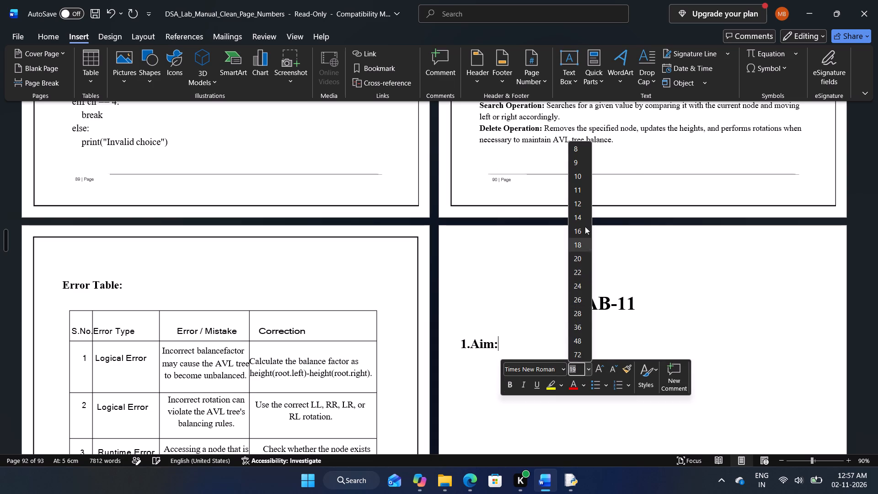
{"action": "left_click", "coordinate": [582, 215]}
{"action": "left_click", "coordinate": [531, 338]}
Copy the hashing program description from the WEEK 11:Hashing row of the contents table on page 3.
{"action": "scroll", "coordinate": [531, 338], "scroll_direction": "up", "scroll_amount": 6}
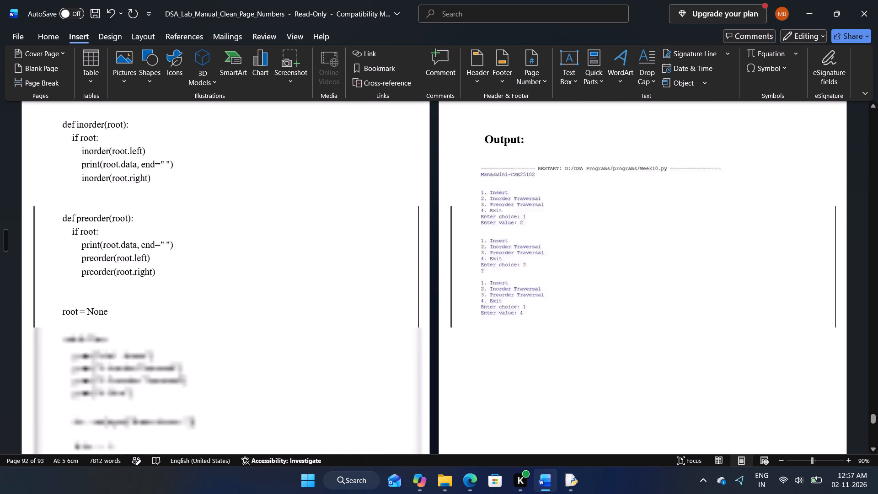
{"action": "scroll", "coordinate": [531, 338], "scroll_direction": "up", "scroll_amount": 20}
{"action": "scroll", "coordinate": [531, 338], "scroll_direction": "up", "scroll_amount": 8}
{"action": "scroll", "coordinate": [531, 338], "scroll_direction": "up", "scroll_amount": 17}
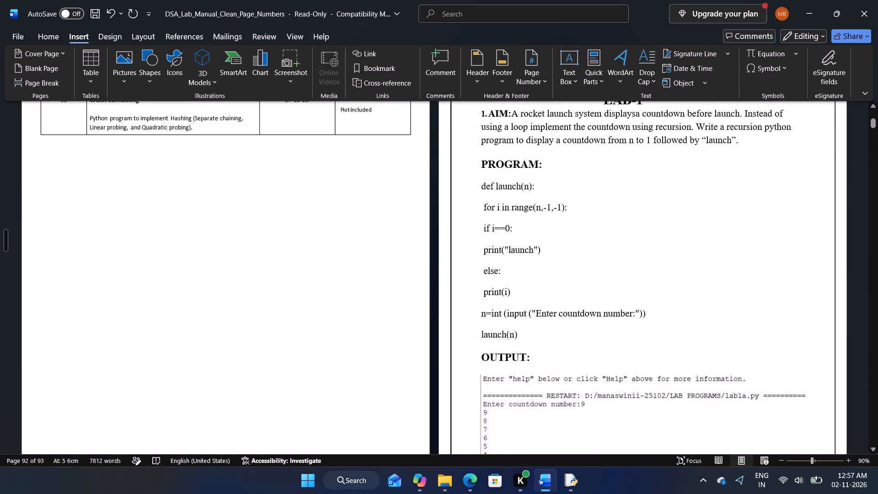
{"action": "scroll", "coordinate": [531, 338], "scroll_direction": "up", "scroll_amount": 2}
{"action": "scroll", "coordinate": [531, 338], "scroll_direction": "down", "scroll_amount": 1}
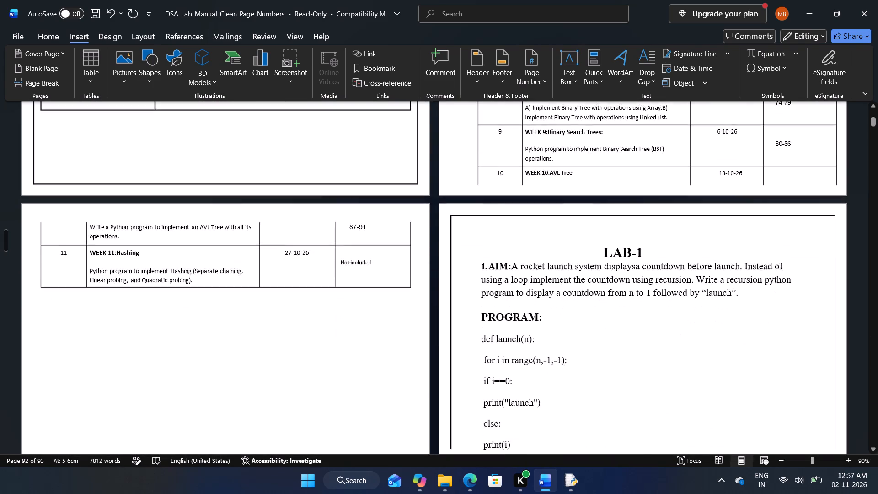
{"action": "scroll", "coordinate": [531, 338], "scroll_direction": "down", "scroll_amount": 1}
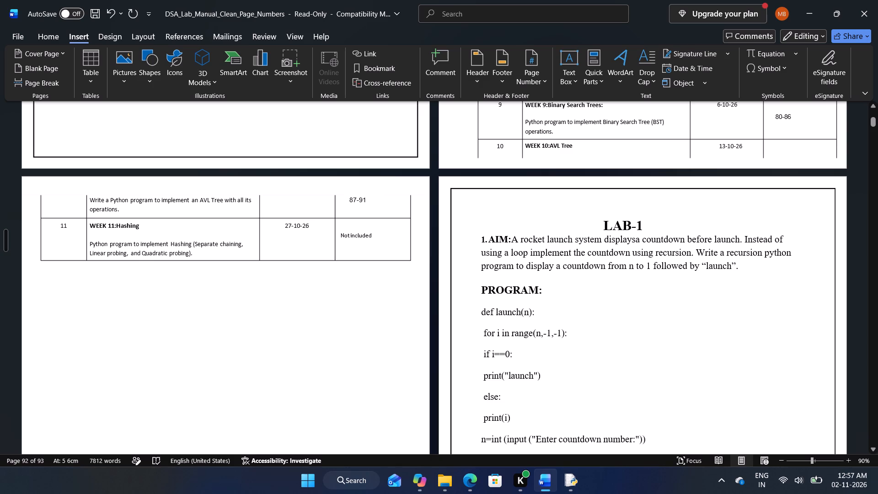
{"action": "left_click", "coordinate": [91, 243]}
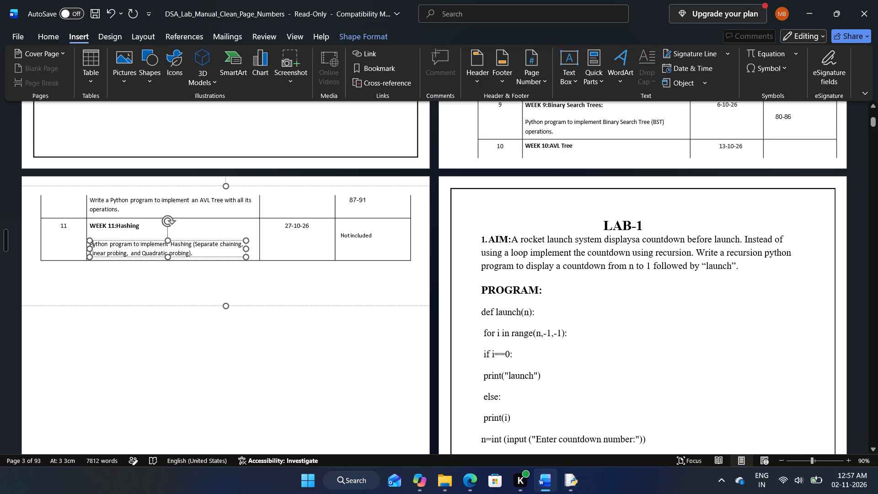
{"action": "left_click", "coordinate": [98, 243]}
{"action": "left_click_drag", "start_coordinate": [198, 253], "coordinate": [118, 225]}
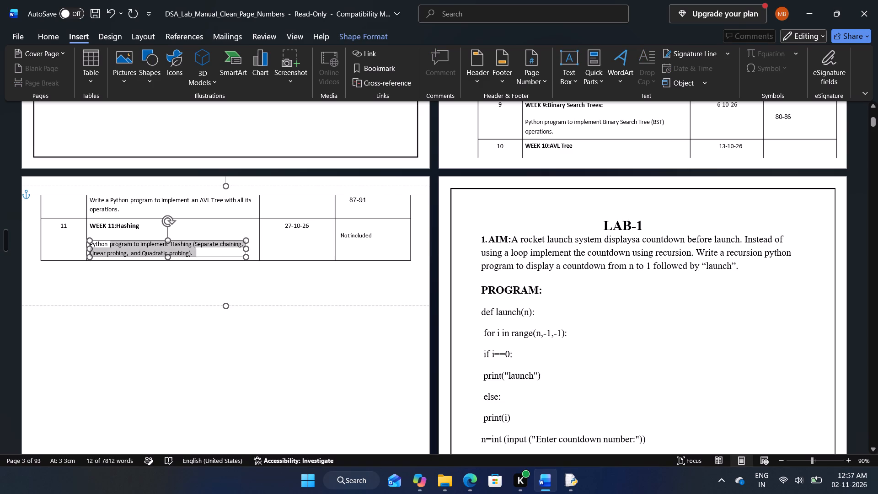
{"action": "left_click_drag", "start_coordinate": [118, 225], "coordinate": [100, 229]}
{"action": "key", "text": "ctrl+c"}
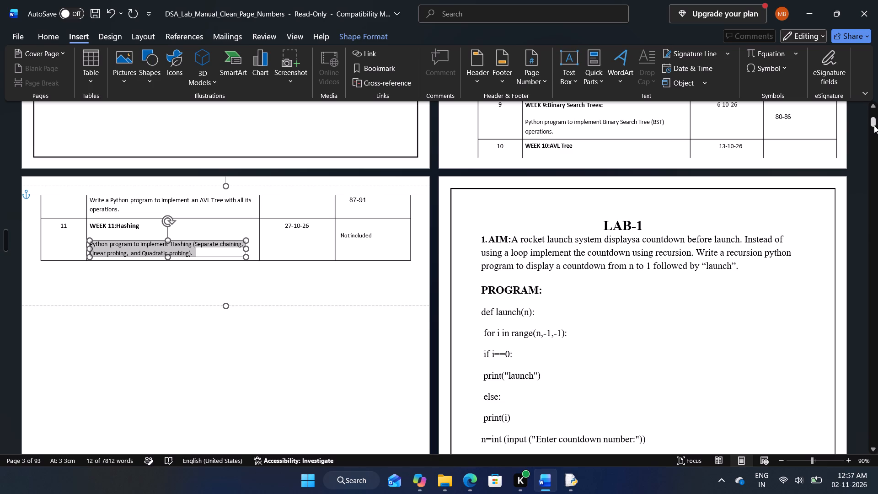
Paste the copied hashing description after the 1.Aim: label in the LAB-11 section, with an extra space between them.
{"action": "left_click_drag", "start_coordinate": [874, 125], "coordinate": [873, 451]}
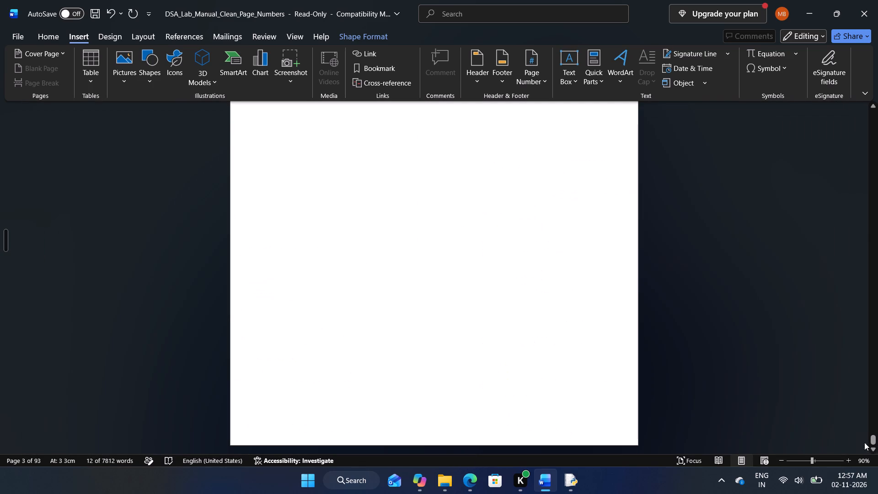
{"action": "scroll", "coordinate": [729, 297], "scroll_direction": "up", "scroll_amount": 6}
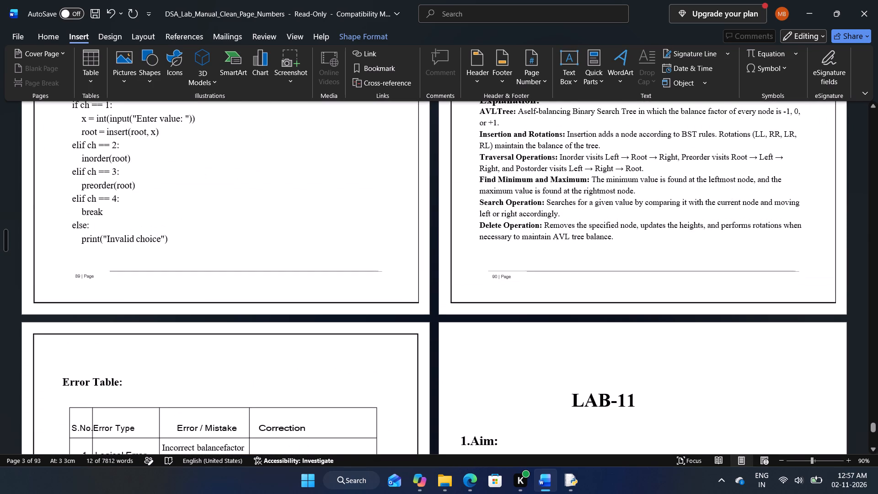
{"action": "scroll", "coordinate": [568, 406], "scroll_direction": "down", "scroll_amount": 1}
{"action": "left_click", "coordinate": [516, 306]}
{"action": "left_click", "coordinate": [509, 297]}
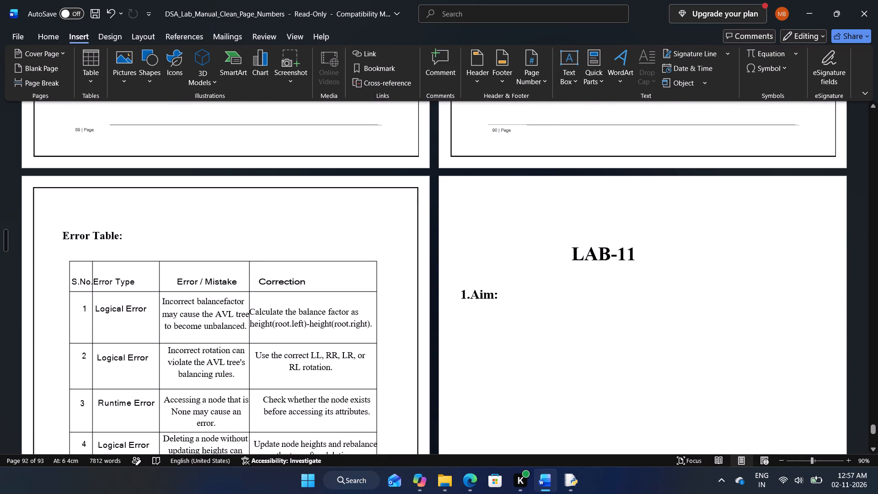
{"action": "key", "text": "ctrl+v"}
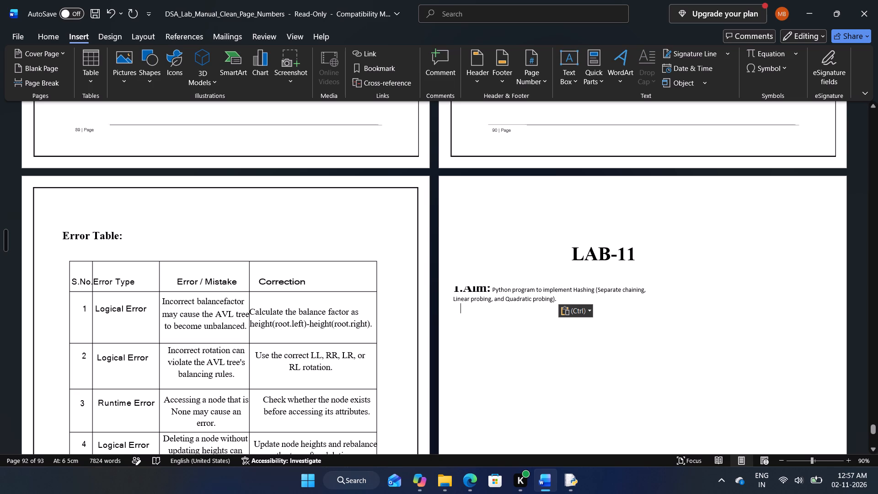
{"action": "key", "text": "ctrl+z"}
{"action": "left_click", "coordinate": [505, 297]}
{"action": "key", "text": "space"}
{"action": "key", "text": "space"}
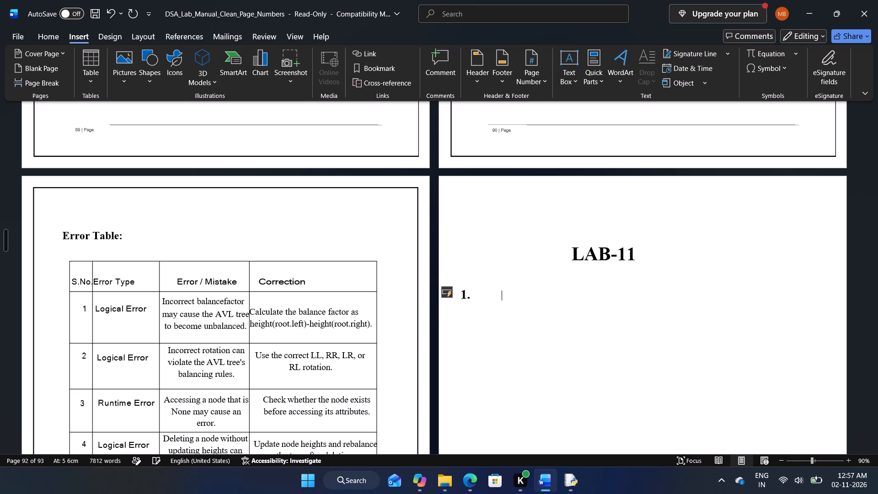
{"action": "key", "text": "ctrl+z"}
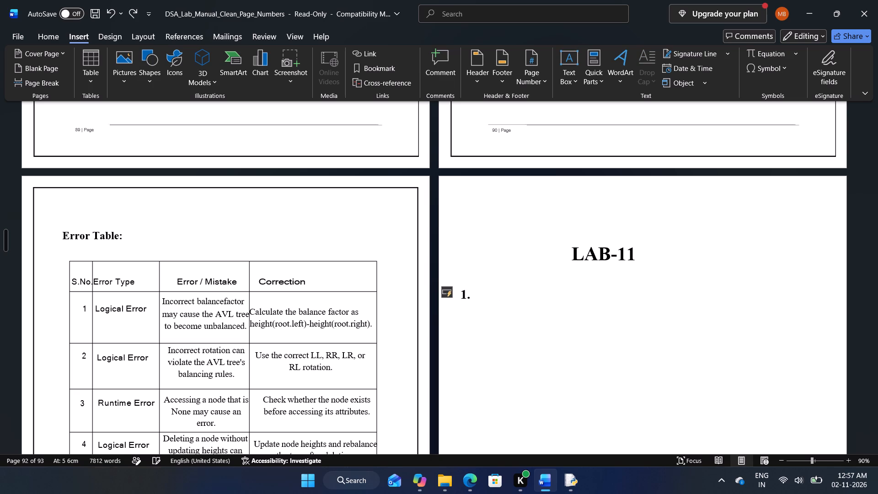
{"action": "key", "text": "ctrl+z"}
{"action": "left_click", "coordinate": [505, 297]}
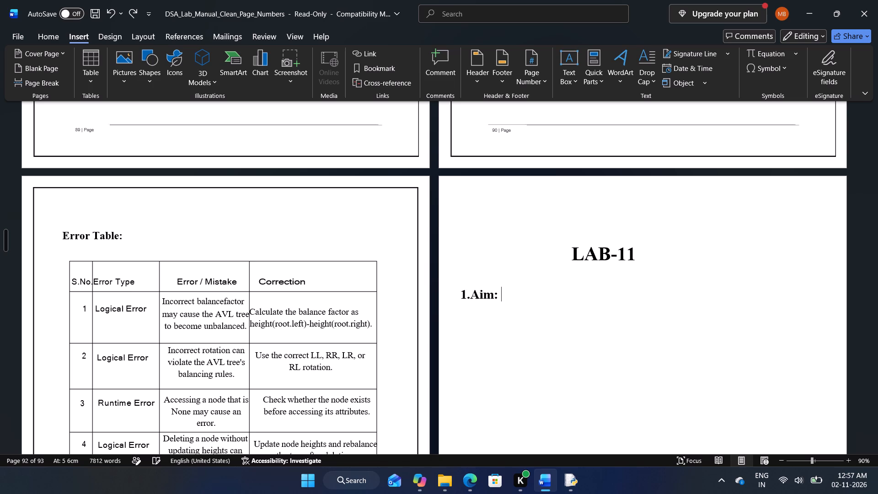
{"action": "key", "text": "space"}
{"action": "key", "text": "ctrl+v"}
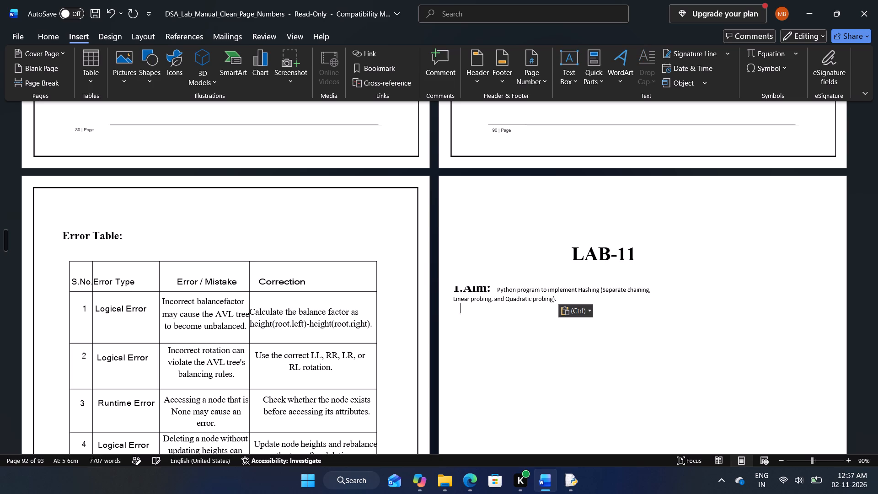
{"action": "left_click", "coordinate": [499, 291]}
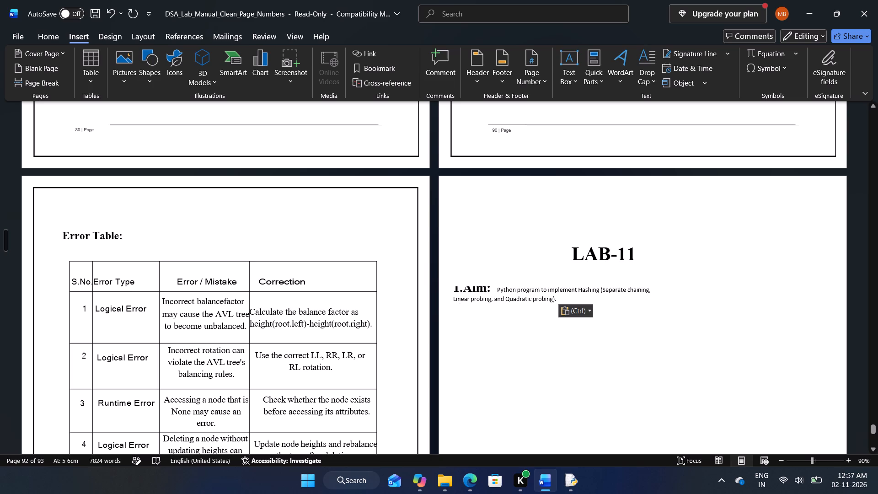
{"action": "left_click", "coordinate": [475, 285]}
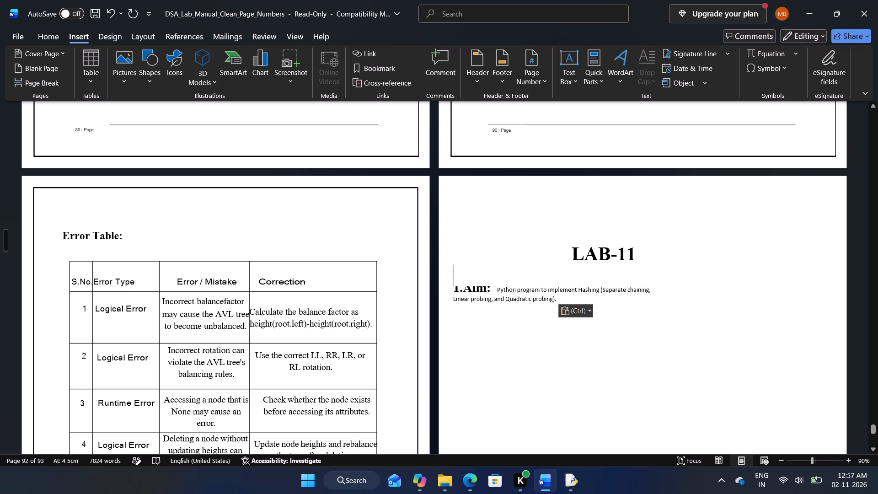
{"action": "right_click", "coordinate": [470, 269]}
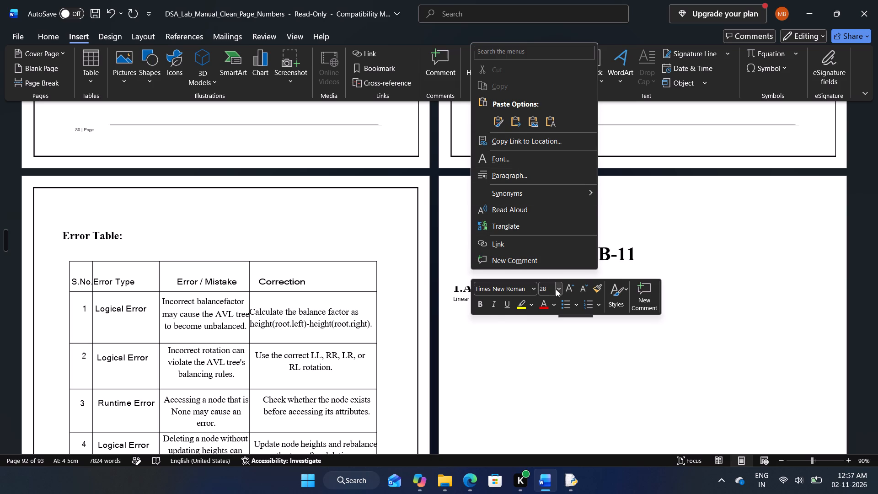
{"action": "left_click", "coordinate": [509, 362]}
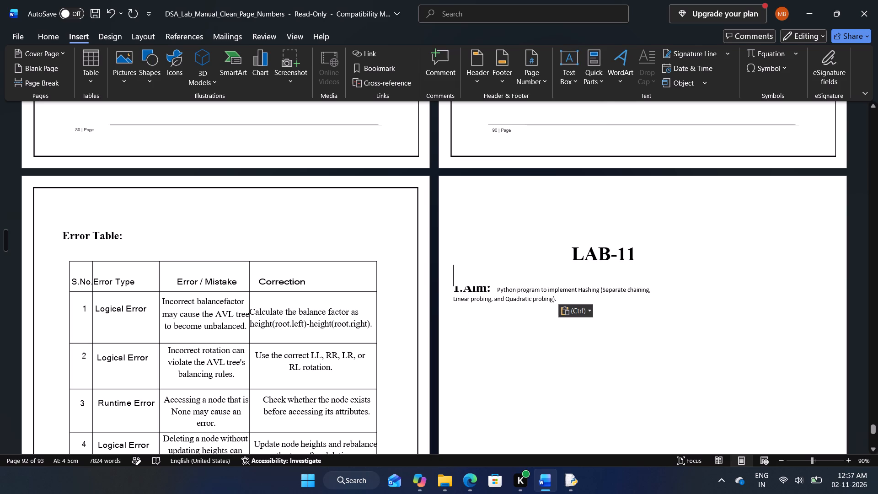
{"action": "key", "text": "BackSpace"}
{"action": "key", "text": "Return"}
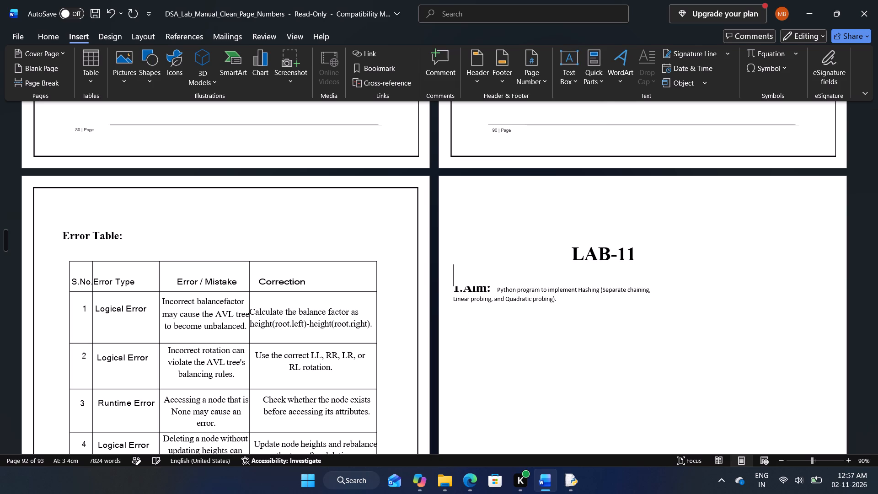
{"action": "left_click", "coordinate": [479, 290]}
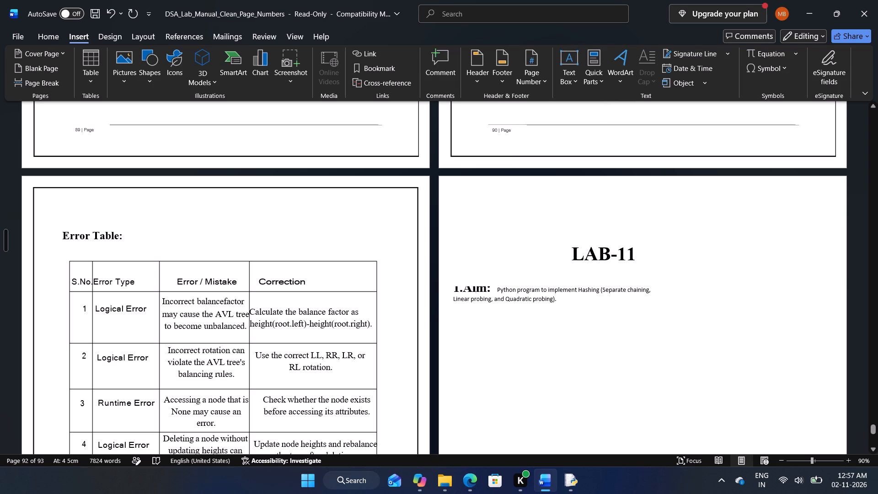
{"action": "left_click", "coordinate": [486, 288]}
Set the font size of the whole LAB-11 aim paragraph, including its label, to 14.
{"action": "left_click_drag", "start_coordinate": [565, 306], "coordinate": [503, 284]}
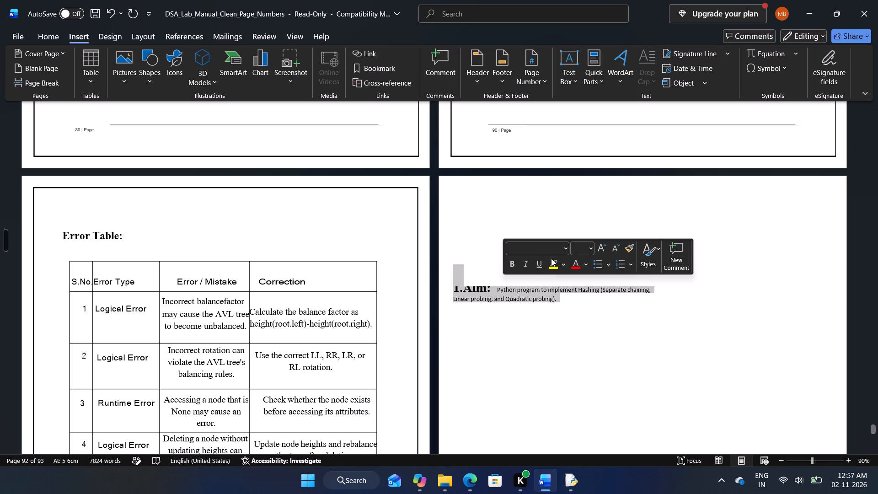
{"action": "left_click", "coordinate": [589, 247]}
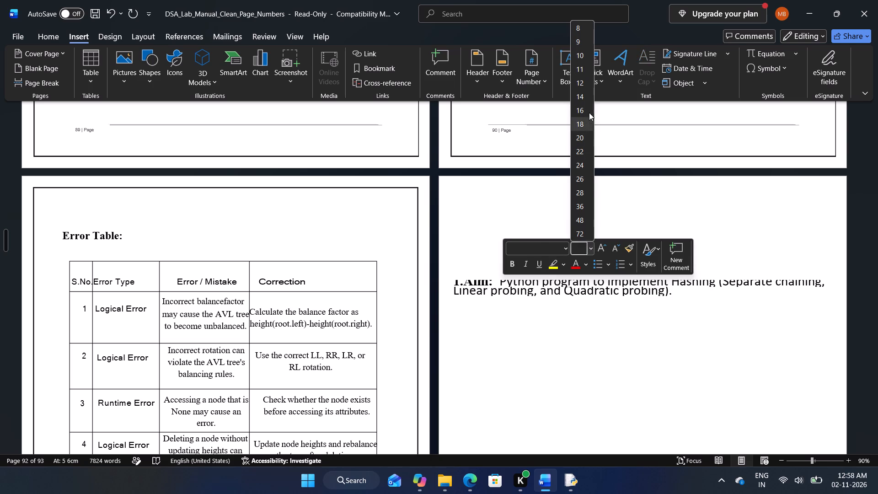
{"action": "left_click", "coordinate": [588, 102]}
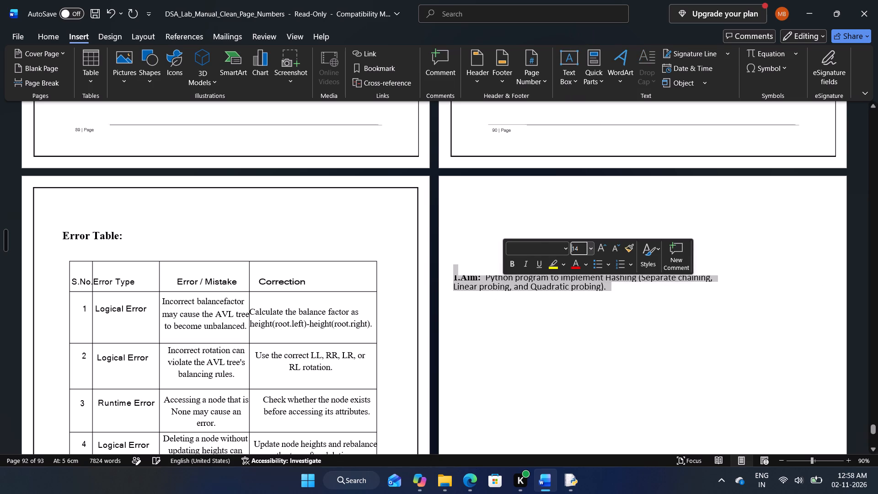
Set the font size of the 1.Aim label in the LAB-11 section to 18.
{"action": "left_click", "coordinate": [502, 278]}
{"action": "left_click_drag", "start_coordinate": [482, 275], "coordinate": [444, 275]}
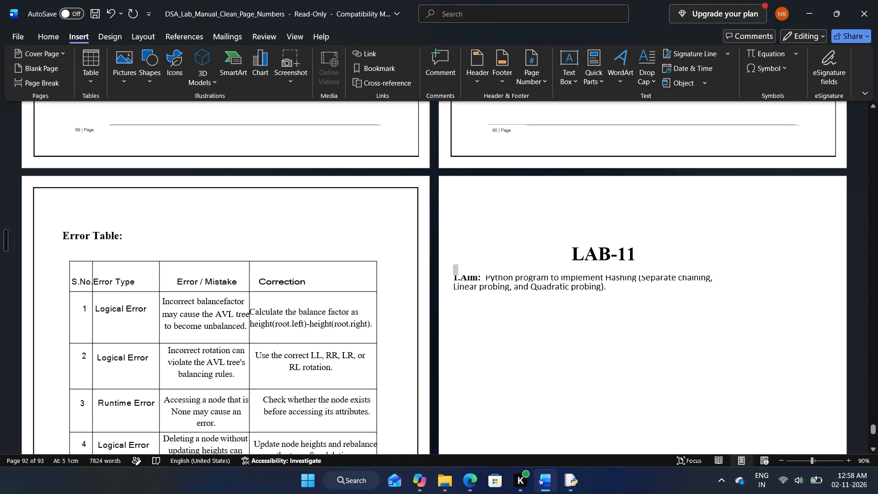
{"action": "left_click_drag", "start_coordinate": [444, 275], "coordinate": [472, 278]}
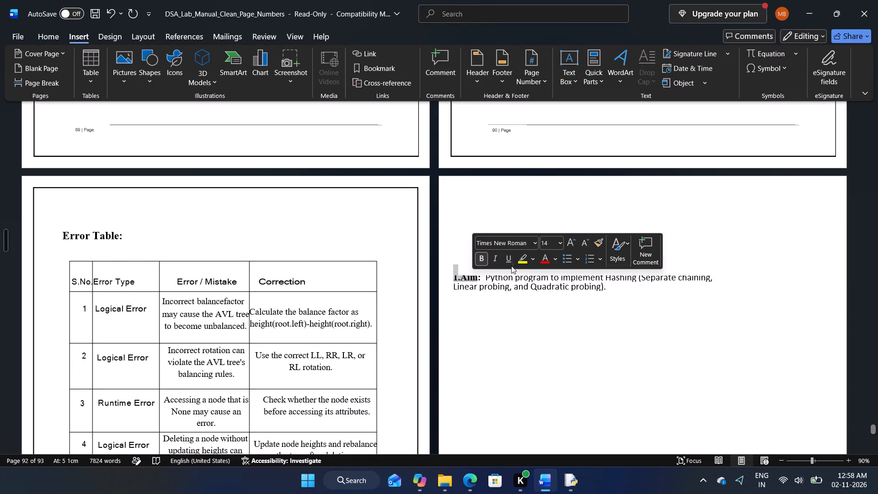
{"action": "left_click", "coordinate": [558, 243]}
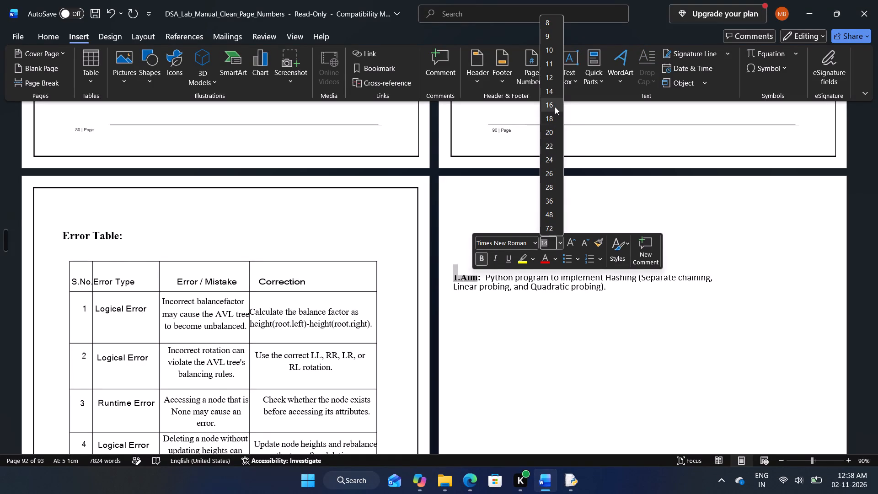
{"action": "left_click", "coordinate": [551, 120]}
{"action": "left_click", "coordinate": [478, 210]}
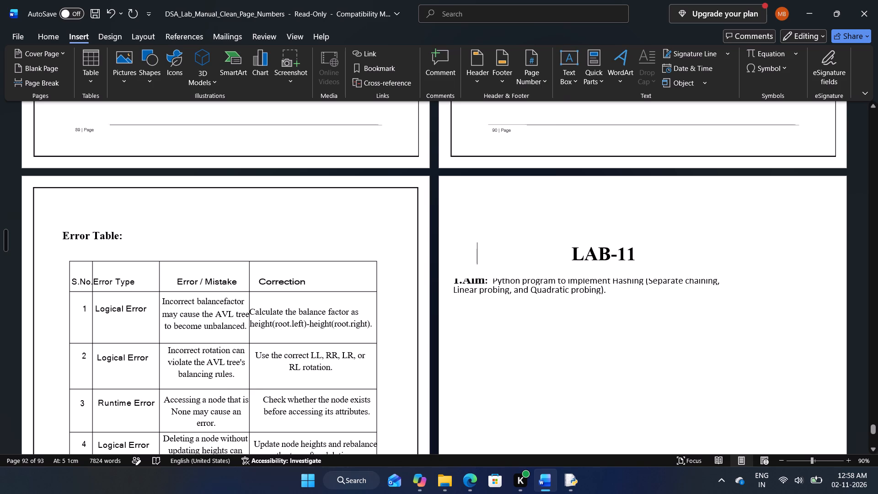
Change the LAB-11 label from 1.Aim: to AIM, removing the leading number and the colon.
{"action": "left_click", "coordinate": [488, 281]}
{"action": "left_click_drag", "start_coordinate": [488, 281], "coordinate": [466, 279]}
{"action": "key", "text": "a"}
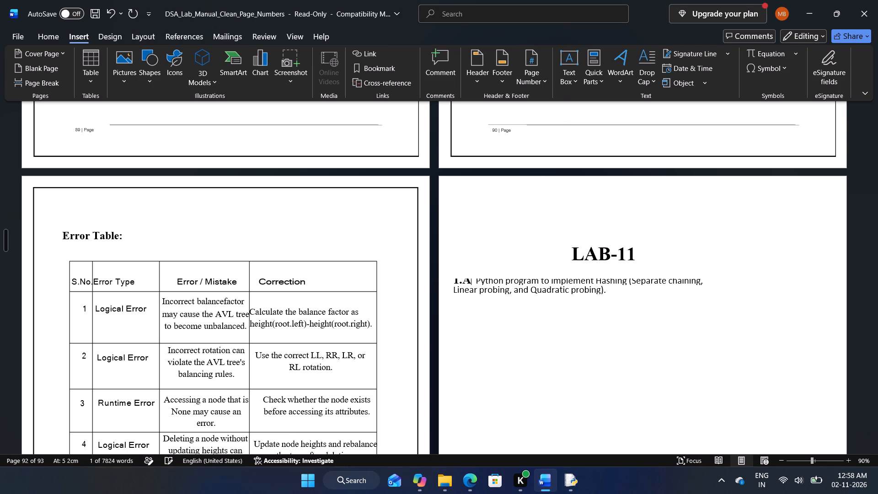
{"action": "type", "text": "IM"}
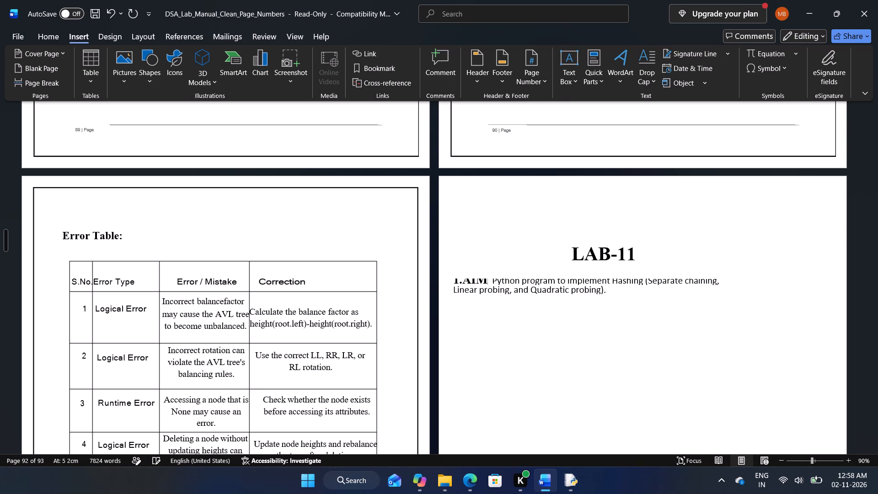
{"action": "left_click", "coordinate": [466, 279]}
{"action": "key", "text": "BackSpace"}
{"action": "key", "text": "BackSpace"}
{"action": "key", "text": "BackSpace"}
{"action": "key", "text": "BackSpace"}
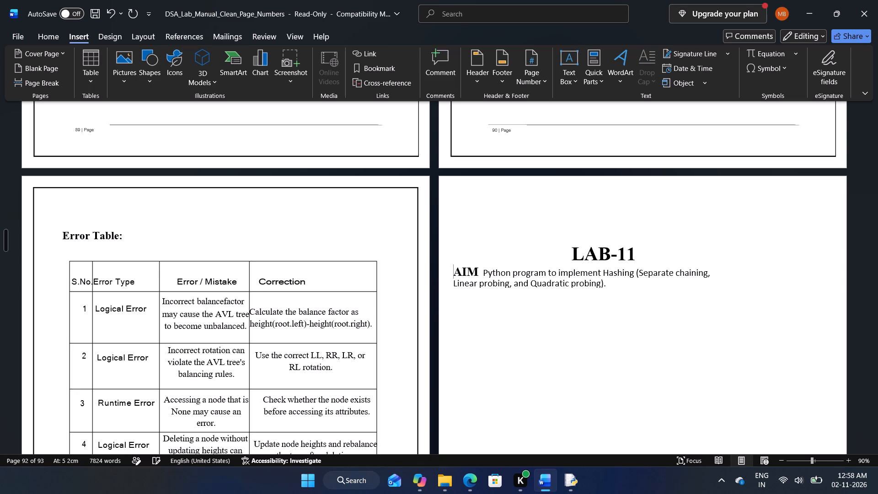
Add two extra spaces between the AIM label and the hashing description.
{"action": "key", "text": "space"}
{"action": "key", "text": "space"}
{"action": "left_click", "coordinate": [619, 302]}
{"action": "left_click", "coordinate": [457, 272]}
{"action": "key", "text": "space"}
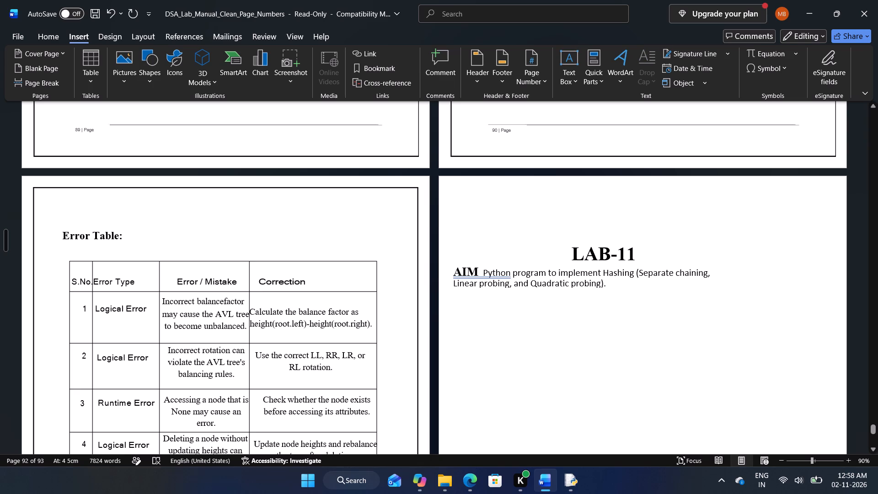
{"action": "left_click", "coordinate": [479, 269]}
{"action": "key", "text": "space"}
{"action": "key", "text": "space"}
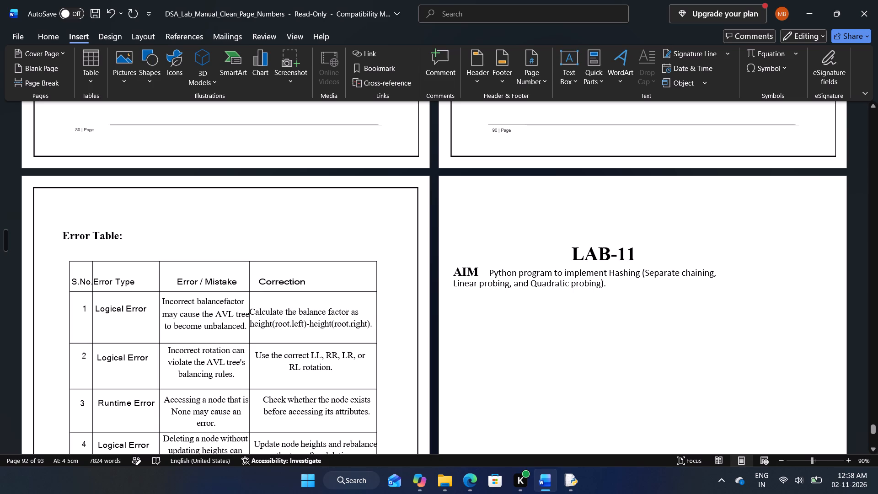
Examine how the aim and program text are laid out in the LAB-10 section for comparison with LAB-11.
{"action": "scroll", "coordinate": [588, 311], "scroll_direction": "down", "scroll_amount": 1}
{"action": "scroll", "coordinate": [588, 311], "scroll_direction": "up", "scroll_amount": 4}
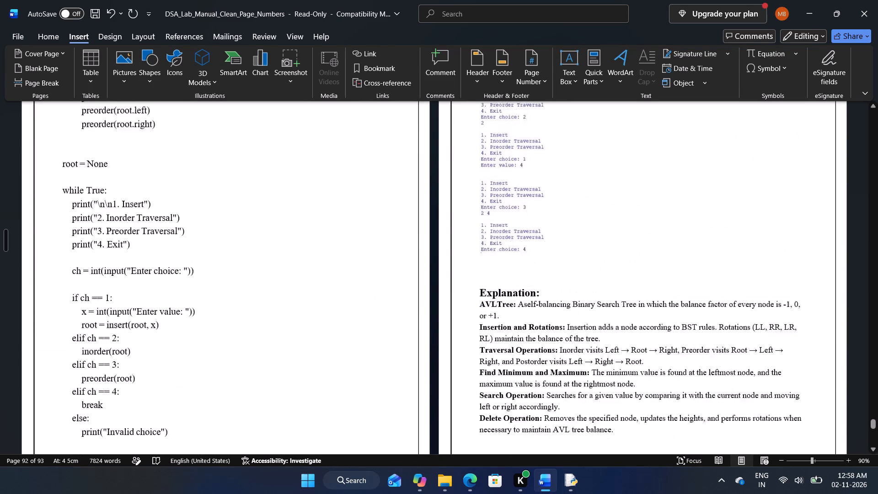
{"action": "scroll", "coordinate": [588, 311], "scroll_direction": "up", "scroll_amount": 4}
{"action": "scroll", "coordinate": [588, 311], "scroll_direction": "down", "scroll_amount": 2}
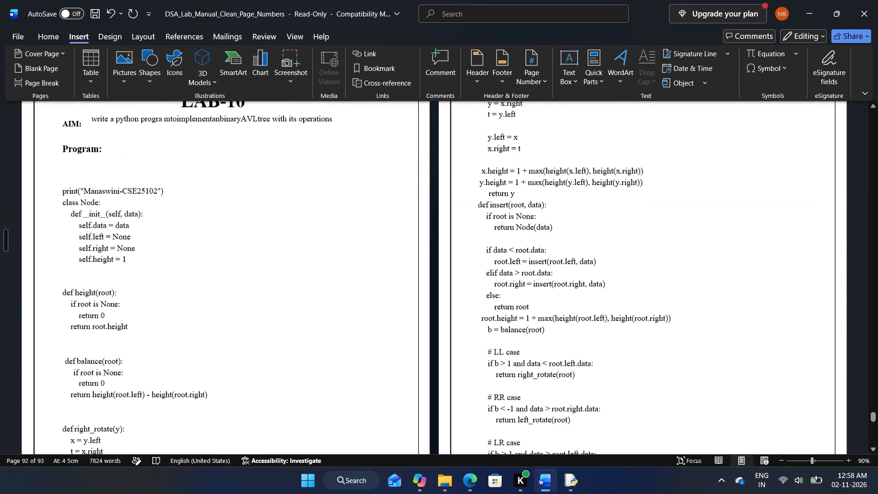
{"action": "scroll", "coordinate": [588, 311], "scroll_direction": "down", "scroll_amount": 4}
{"action": "scroll", "coordinate": [546, 400], "scroll_direction": "down", "scroll_amount": 3}
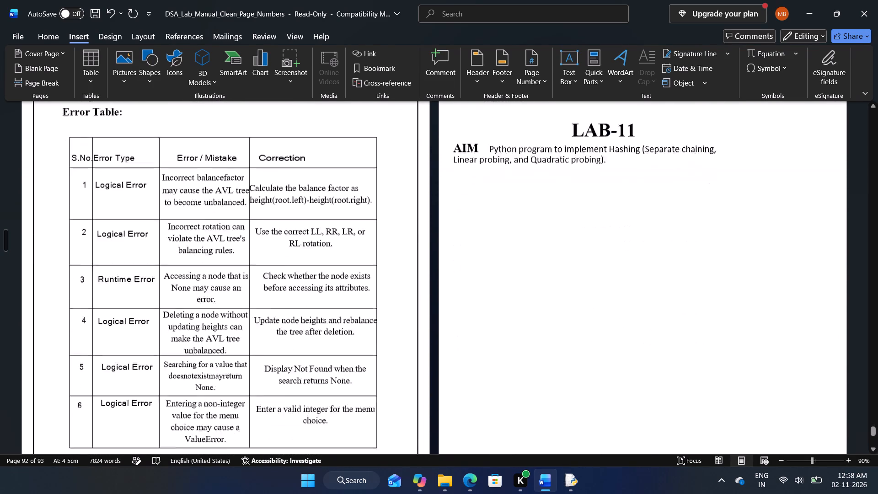
{"action": "scroll", "coordinate": [546, 400], "scroll_direction": "down", "scroll_amount": 1}
{"action": "scroll", "coordinate": [519, 355], "scroll_direction": "up", "scroll_amount": 2}
{"action": "scroll", "coordinate": [519, 355], "scroll_direction": "left", "scroll_amount": 1}
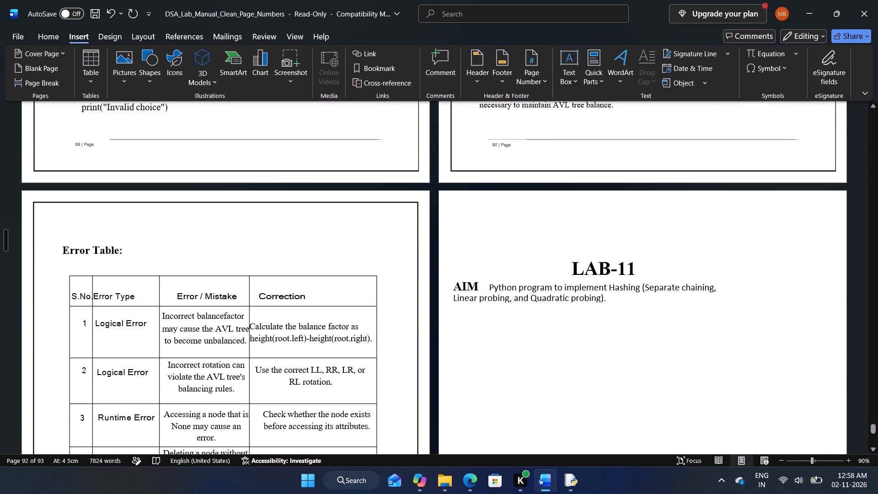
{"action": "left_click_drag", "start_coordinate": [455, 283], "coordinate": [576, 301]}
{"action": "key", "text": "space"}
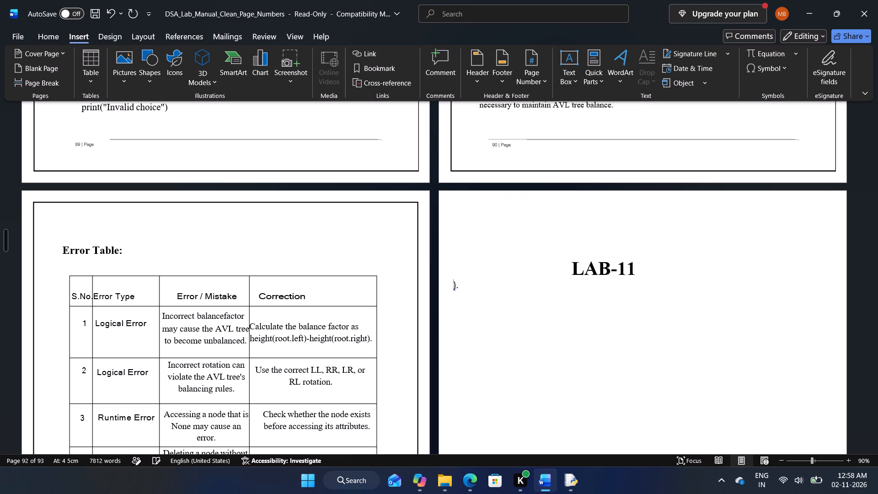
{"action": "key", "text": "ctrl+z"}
Indent the second line of the LAB-11 aim with spaces so Linear probing starts beneath Python program.
{"action": "left_click", "coordinate": [450, 298]}
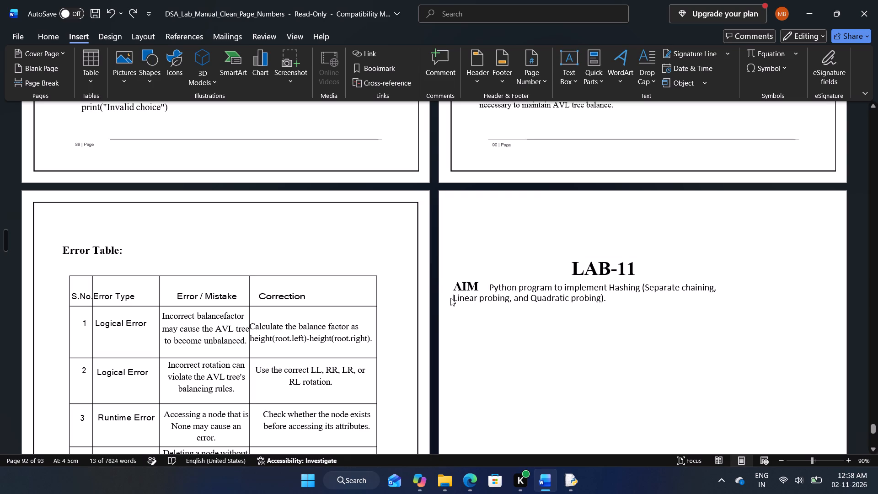
{"action": "left_click", "coordinate": [457, 291]}
{"action": "key", "text": "space"}
{"action": "key", "text": "space"}
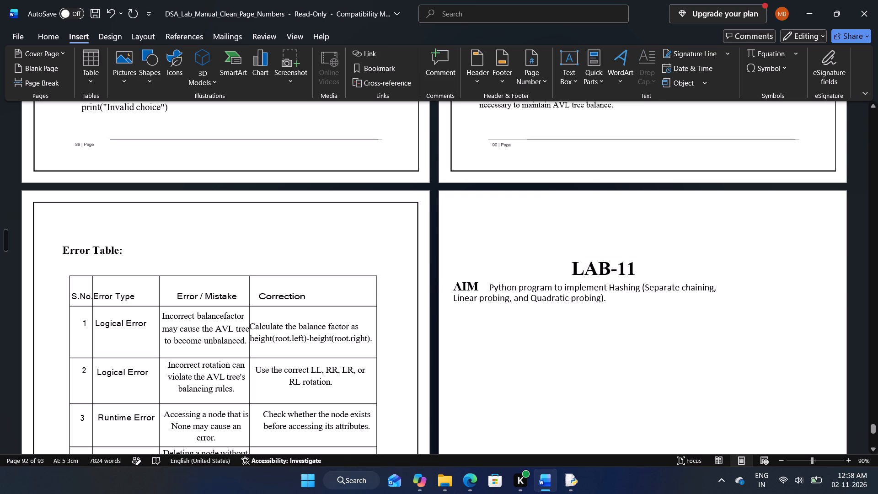
{"action": "left_click", "coordinate": [455, 295]}
{"action": "key", "text": "space"}
{"action": "key", "text": "space"}
{"action": "key", "text": "space"}
{"action": "key", "text": "space"}
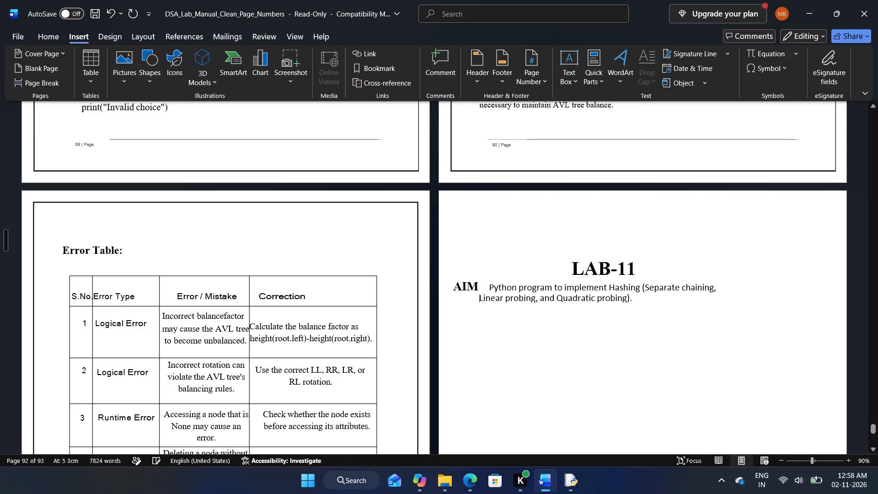
{"action": "key", "text": "space"}
{"action": "key", "text": "space"}
{"action": "key", "text": "space"}
{"action": "key", "text": "space"}
{"action": "key", "text": "space"}
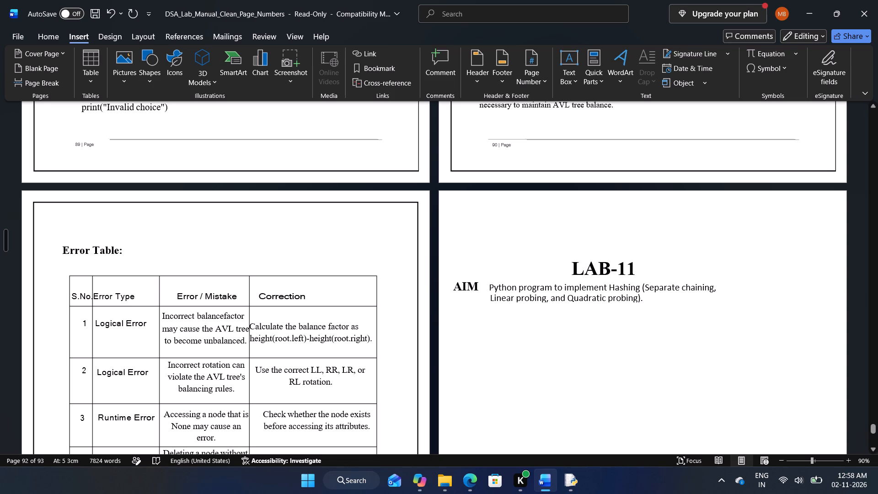
Space the M of the LAB-11 label away from the margin and retype AI before it to form an indented AIM.
{"action": "left_click", "coordinate": [467, 289]}
{"action": "key", "text": "space"}
{"action": "key", "text": "space"}
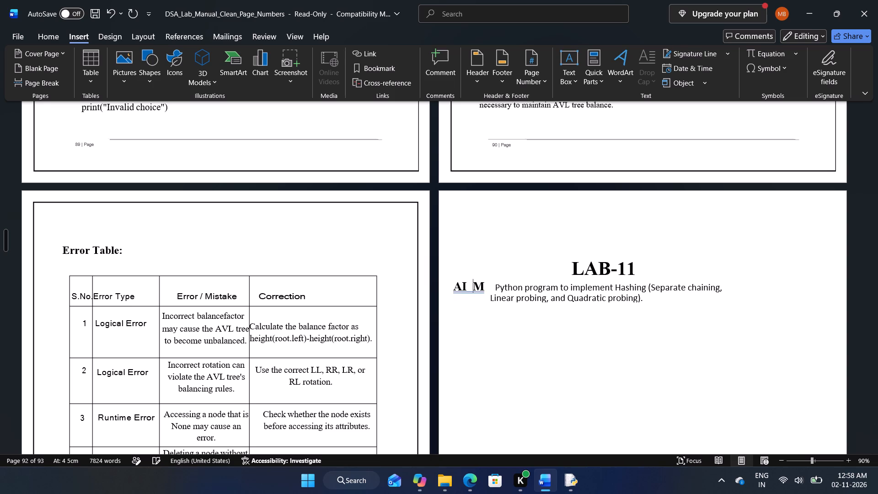
{"action": "key", "text": "space"}
{"action": "key", "text": "space"}
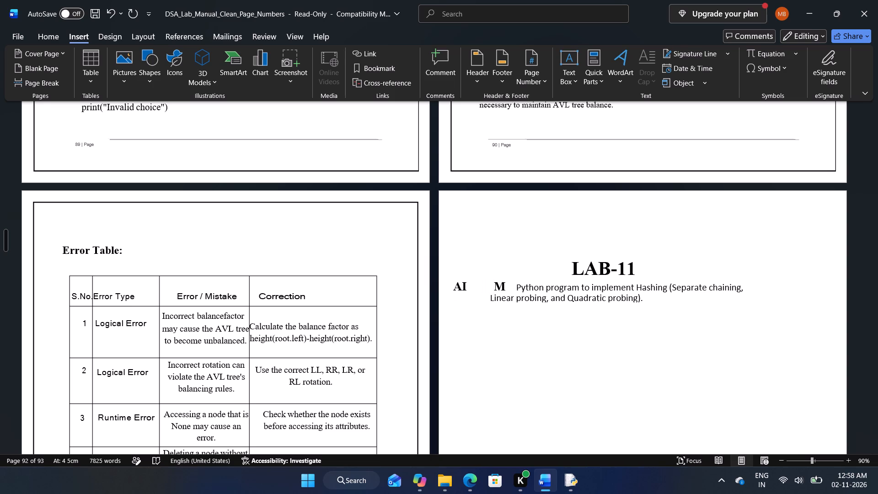
{"action": "key", "text": "BackSpace"}
{"action": "key", "text": "BackSpace"}
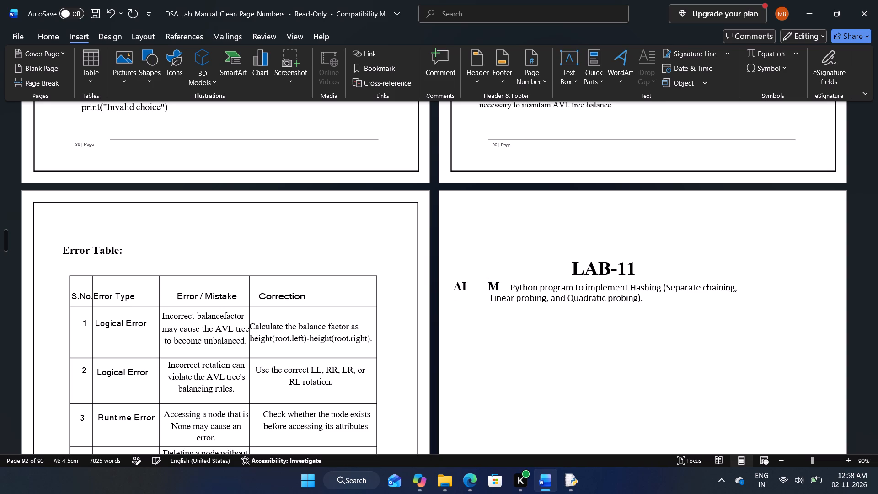
{"action": "key", "text": "a"}
{"action": "key", "text": "i"}
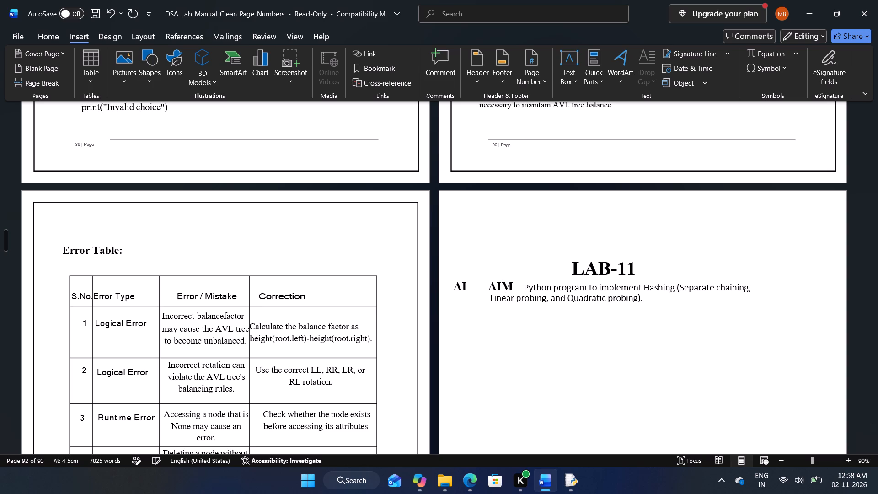
Delete the leftover AI at the margin before the indented AIM label, and undo the deletion of its A.
{"action": "left_click", "coordinate": [469, 289]}
{"action": "key", "text": "BackSpace"}
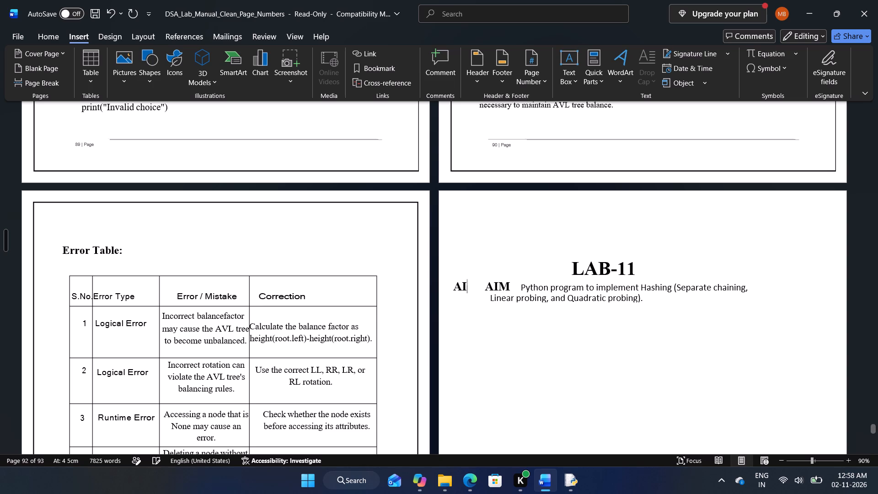
{"action": "key", "text": "BackSpace"}
{"action": "key", "text": "BackSpace"}
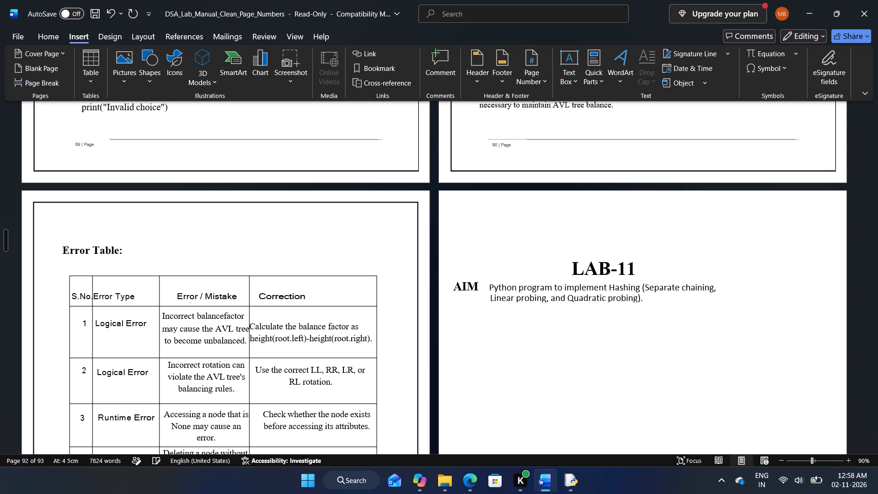
{"action": "key", "text": "ctrl+z"}
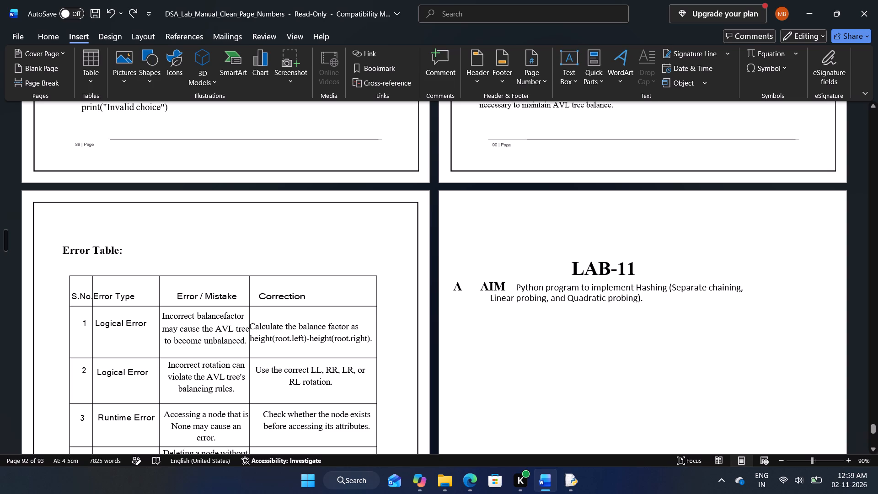
Set the font size of the stray letter A before the AIM label to 1.
{"action": "left_click", "coordinate": [460, 288]}
{"action": "left_click_drag", "start_coordinate": [460, 288], "coordinate": [447, 283]}
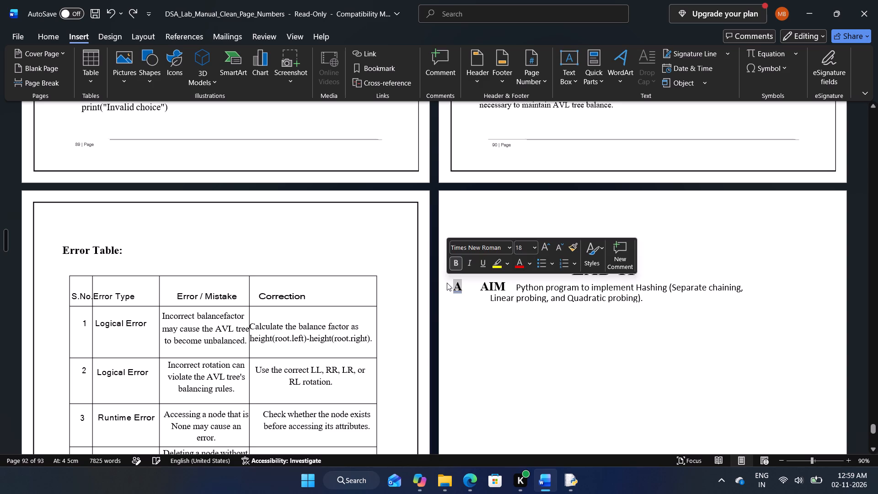
{"action": "left_click", "coordinate": [530, 247]}
{"action": "left_click", "coordinate": [535, 247]}
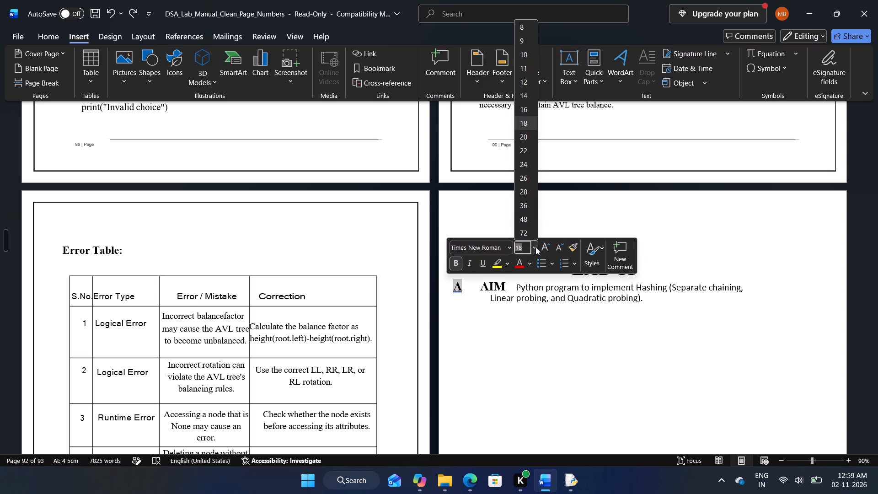
{"action": "scroll", "coordinate": [526, 24], "scroll_direction": "up", "scroll_amount": 1}
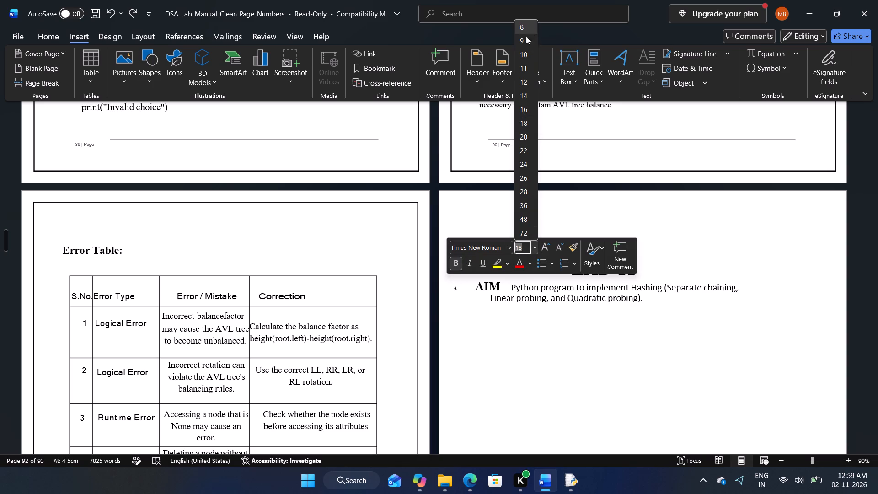
{"action": "left_click", "coordinate": [519, 250]}
{"action": "left_click", "coordinate": [523, 249]}
{"action": "key", "text": "BackSpace"}
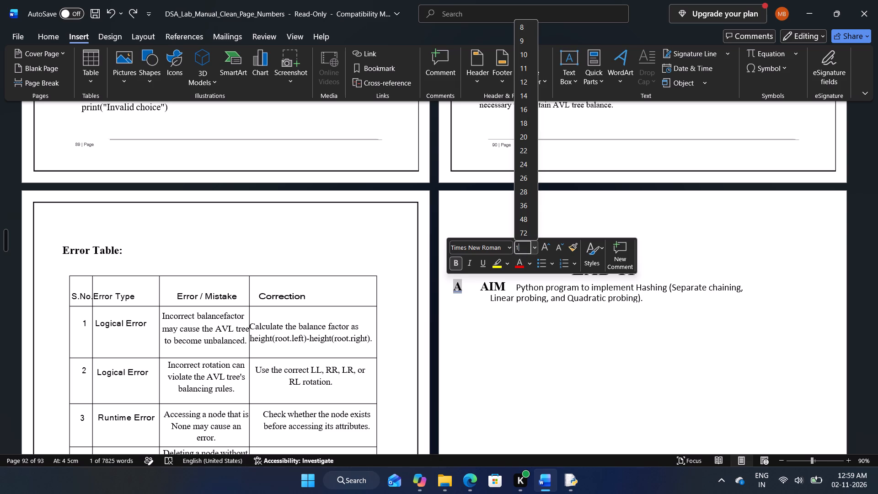
{"action": "key", "text": "Return"}
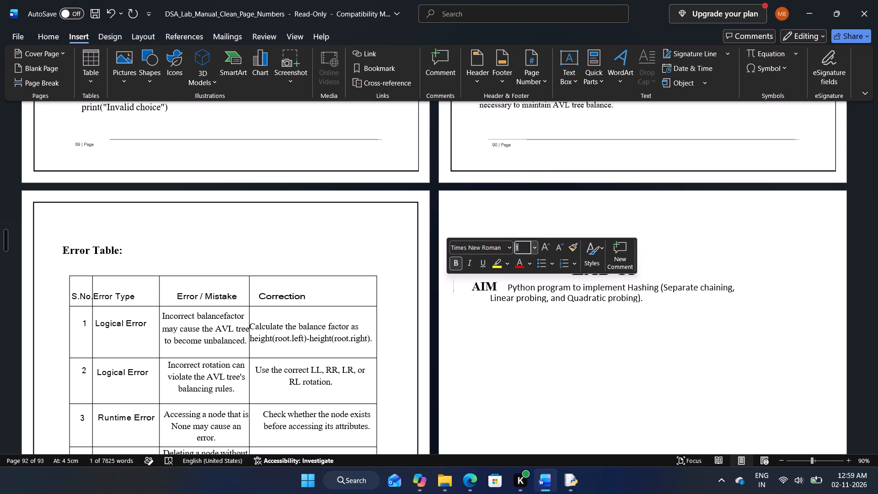
{"action": "left_click", "coordinate": [576, 333]}
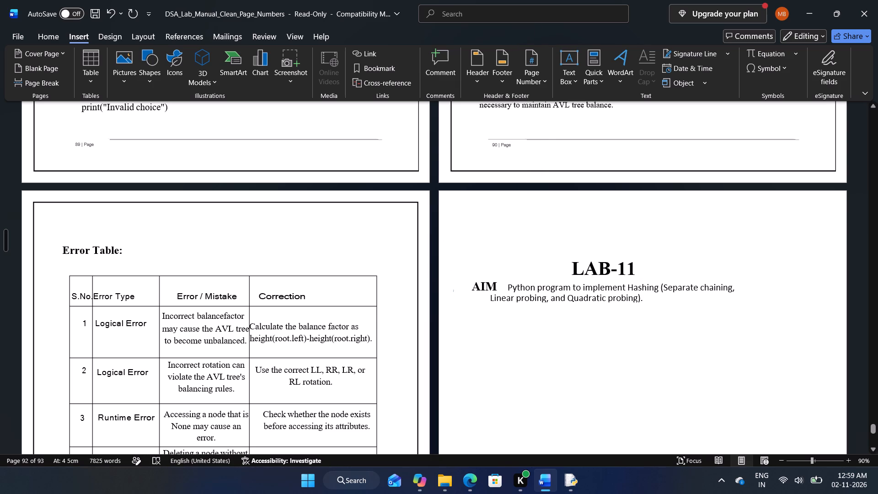
Insert a blank line between the LAB-11 heading and the AIM line.
{"action": "left_click", "coordinate": [653, 273]}
{"action": "key", "text": "Return"}
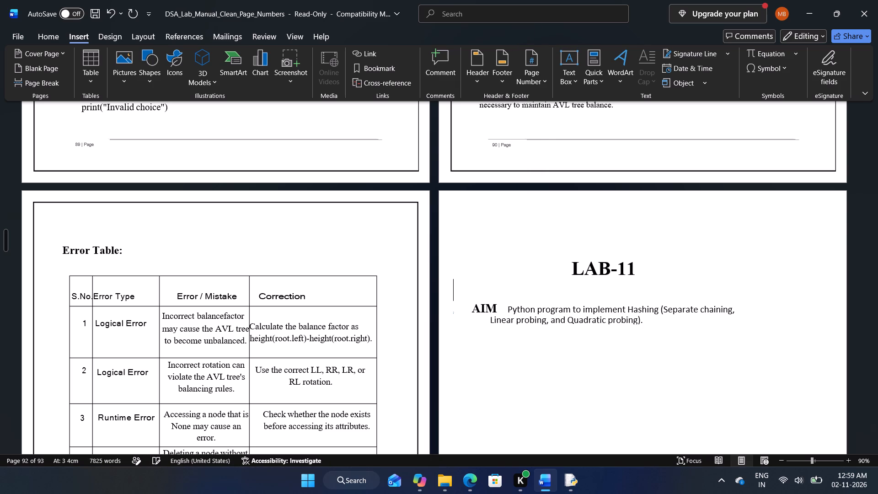
{"action": "scroll", "coordinate": [726, 220], "scroll_direction": "up", "scroll_amount": 3}
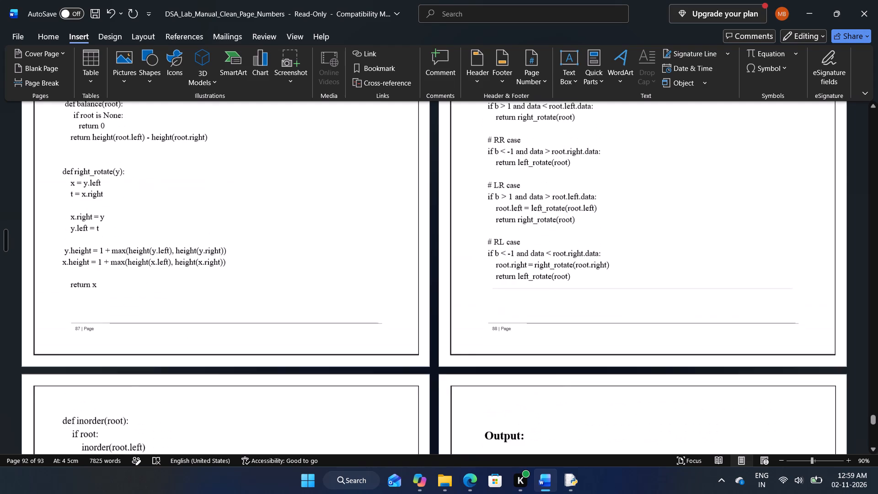
Copy the bold Program: label from the LAB-10 section.
{"action": "scroll", "coordinate": [726, 220], "scroll_direction": "up", "scroll_amount": 4}
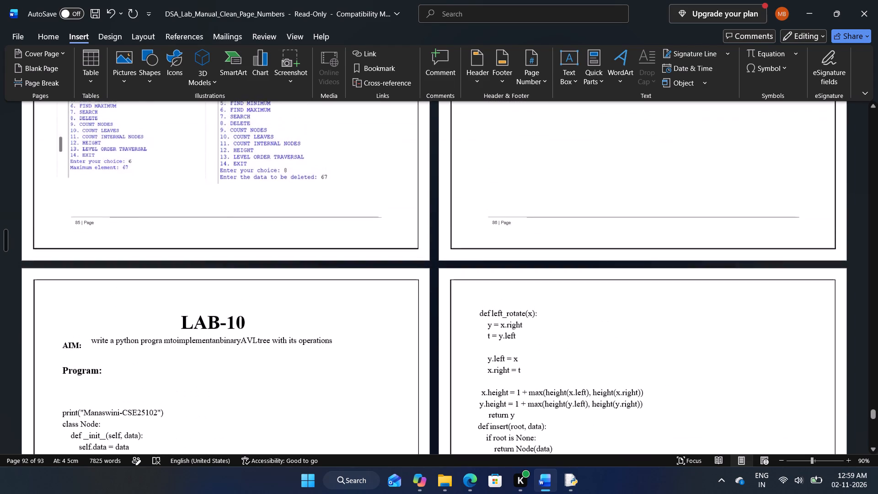
{"action": "scroll", "coordinate": [726, 220], "scroll_direction": "down", "scroll_amount": 1}
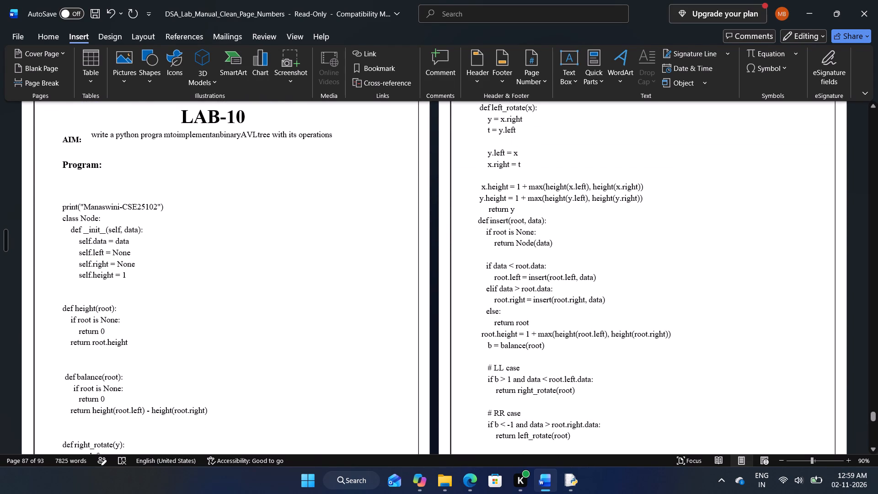
{"action": "left_click_drag", "start_coordinate": [102, 166], "coordinate": [62, 167]}
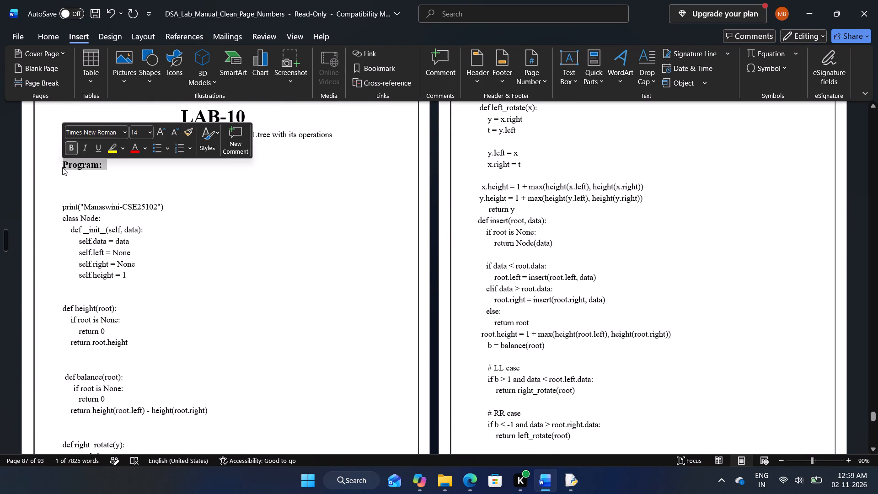
{"action": "key", "text": "ctrl+c"}
Add blank lines below the LAB-11 aim text and paste the Program: label there, indented from the margin with spaces.
{"action": "scroll", "coordinate": [533, 249], "scroll_direction": "down", "scroll_amount": 1}
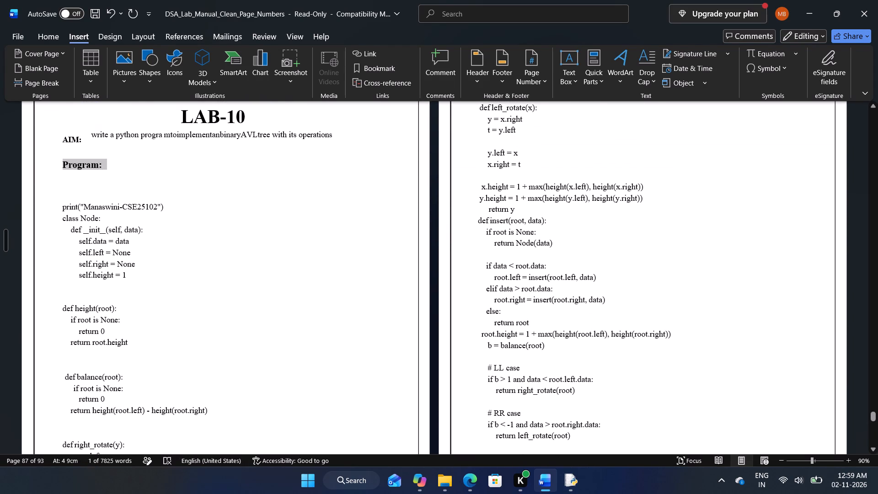
{"action": "scroll", "coordinate": [533, 249], "scroll_direction": "down", "scroll_amount": 9}
{"action": "scroll", "coordinate": [533, 249], "scroll_direction": "up", "scroll_amount": 1}
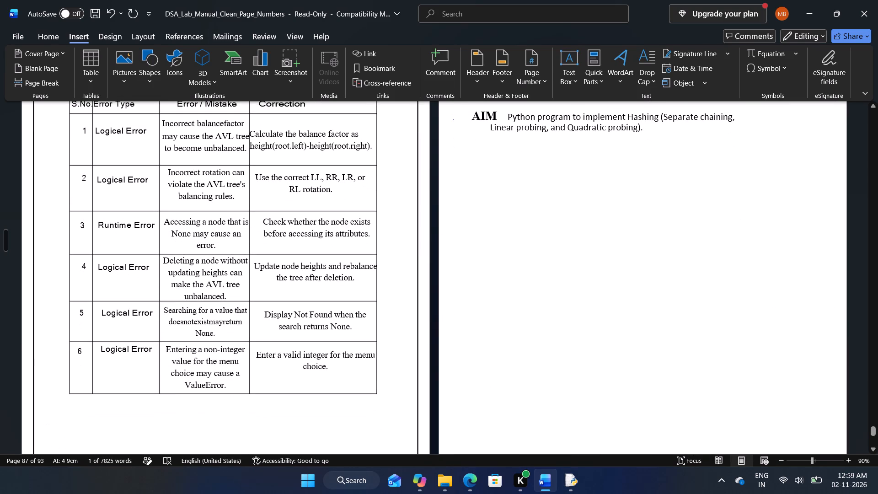
{"action": "left_click", "coordinate": [503, 185]}
{"action": "left_click", "coordinate": [485, 161]}
{"action": "left_click", "coordinate": [480, 159]}
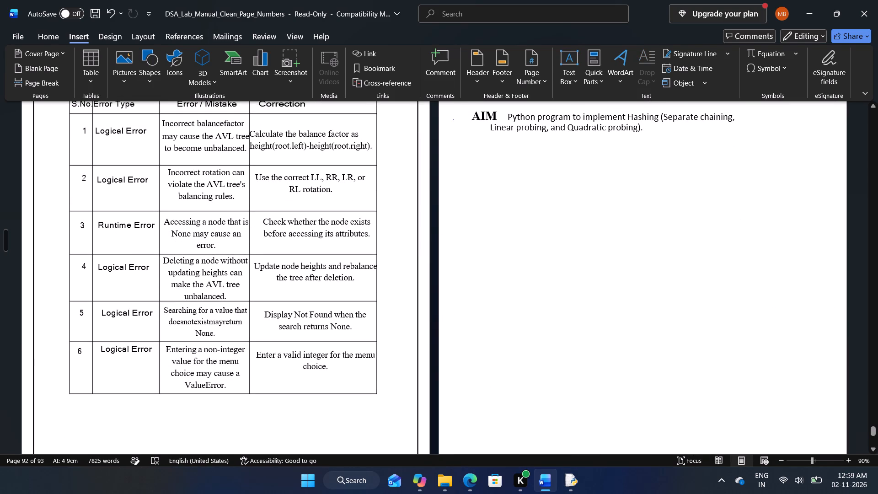
{"action": "left_click", "coordinate": [664, 131]}
{"action": "key", "text": "Return"}
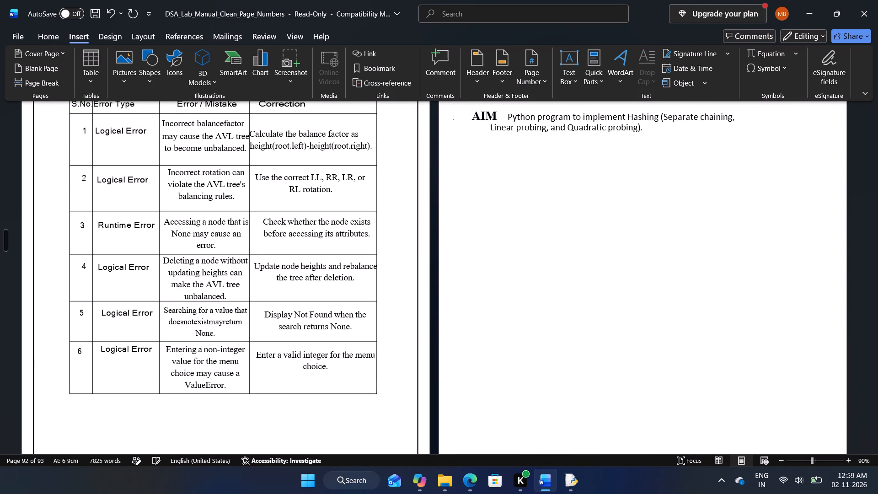
{"action": "key", "text": "Return"}
{"action": "key", "text": "Return"}
{"action": "key", "text": "space"}
{"action": "key", "text": "space"}
{"action": "key", "text": "space"}
{"action": "key", "text": "space"}
{"action": "key", "text": "space"}
{"action": "key", "text": "space"}
{"action": "key", "text": "space"}
{"action": "key", "text": "space"}
{"action": "key", "text": "space"}
{"action": "key", "text": "space"}
{"action": "key", "text": "space"}
{"action": "key", "text": "space"}
{"action": "key", "text": "space"}
{"action": "key", "text": "space"}
{"action": "key", "text": "space"}
{"action": "key", "text": "space"}
{"action": "key", "text": "space"}
{"action": "key", "text": "BackSpace"}
{"action": "key", "text": "BackSpace"}
{"action": "key", "text": "BackSpace"}
{"action": "key", "text": "BackSpace"}
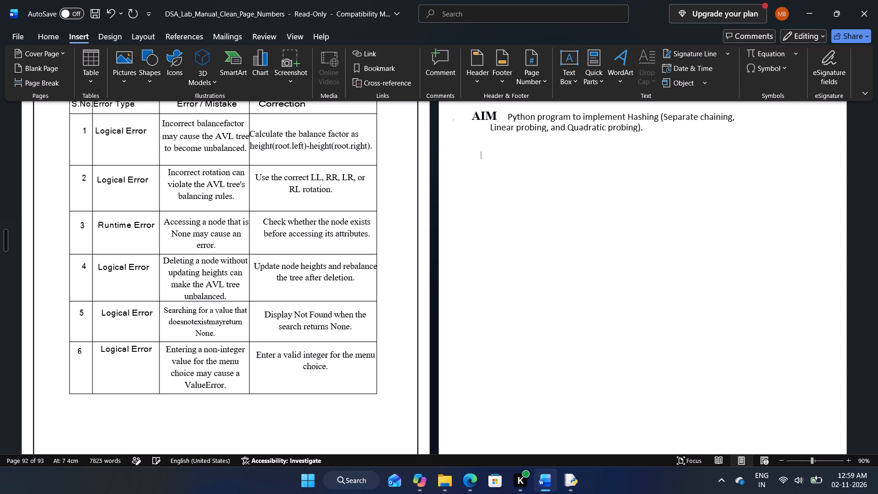
{"action": "key", "text": "BackSpace"}
{"action": "key", "text": "BackSpace"}
{"action": "key", "text": "BackSpace"}
{"action": "key", "text": "BackSpace"}
{"action": "key", "text": "BackSpace"}
{"action": "key", "text": "ctrl+v"}
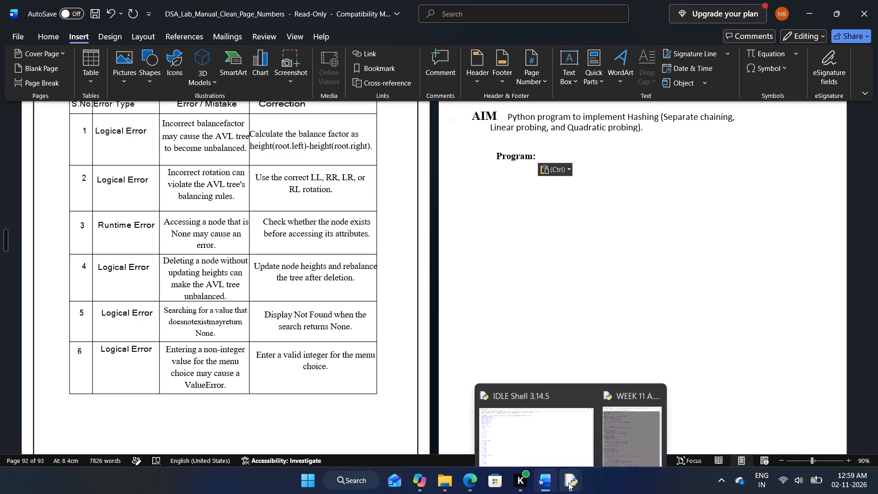
Switch to the WEEK 11 A.py window in IDLE and copy the entire hashing program.
{"action": "left_click", "coordinate": [613, 424]}
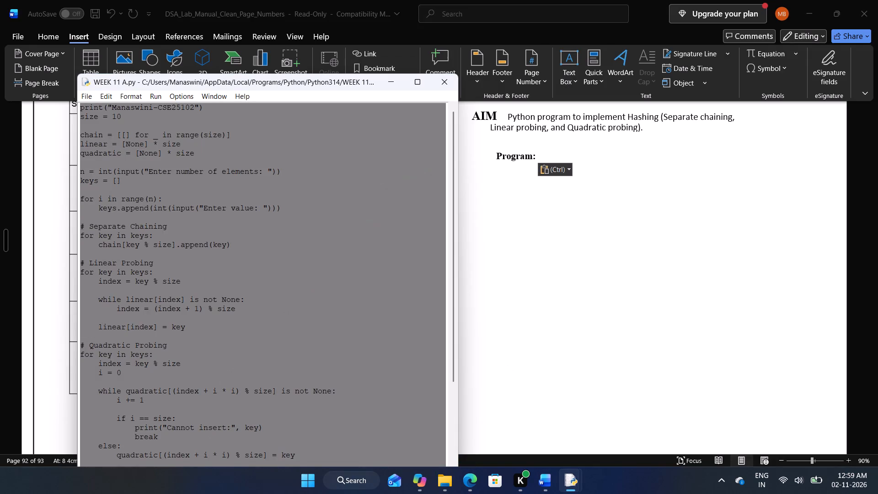
{"action": "left_click", "coordinate": [272, 311]}
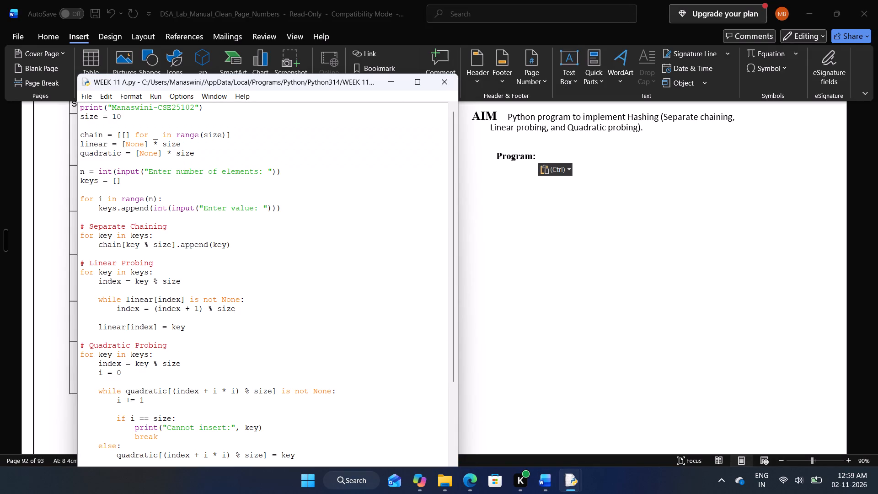
{"action": "left_click", "coordinate": [300, 301]}
{"action": "key", "text": "ctrl+a"}
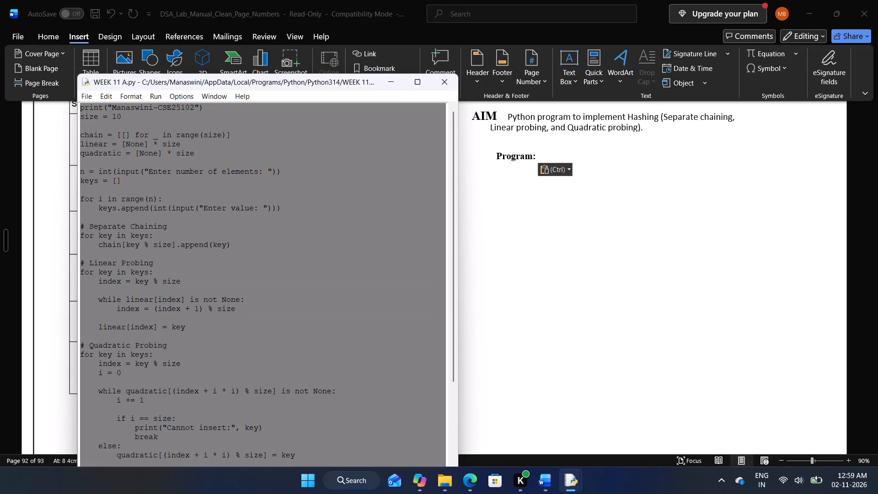
{"action": "key", "text": "ctrl+c"}
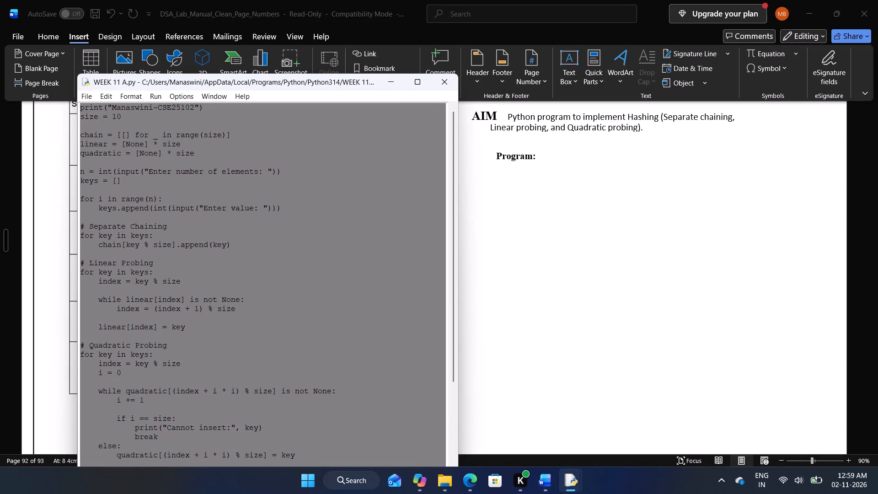
Back in the Word manual, paste the hashing code below the LAB-11 Program: label, leaving a gap and indenting its first line with spaces.
{"action": "left_click", "coordinate": [513, 189]}
{"action": "key", "text": "space"}
{"action": "key", "text": "space"}
{"action": "key", "text": "space"}
{"action": "key", "text": "space"}
{"action": "key", "text": "space"}
{"action": "key", "text": "space"}
{"action": "key", "text": "space"}
{"action": "key", "text": "space"}
{"action": "key", "text": "space"}
{"action": "key", "text": "space"}
{"action": "key", "text": "space"}
{"action": "key", "text": "space"}
{"action": "key", "text": "space"}
{"action": "key", "text": "space"}
{"action": "key", "text": "space"}
{"action": "key", "text": "space"}
{"action": "key", "text": "space"}
{"action": "key", "text": "space"}
{"action": "key", "text": "space"}
{"action": "key", "text": "space"}
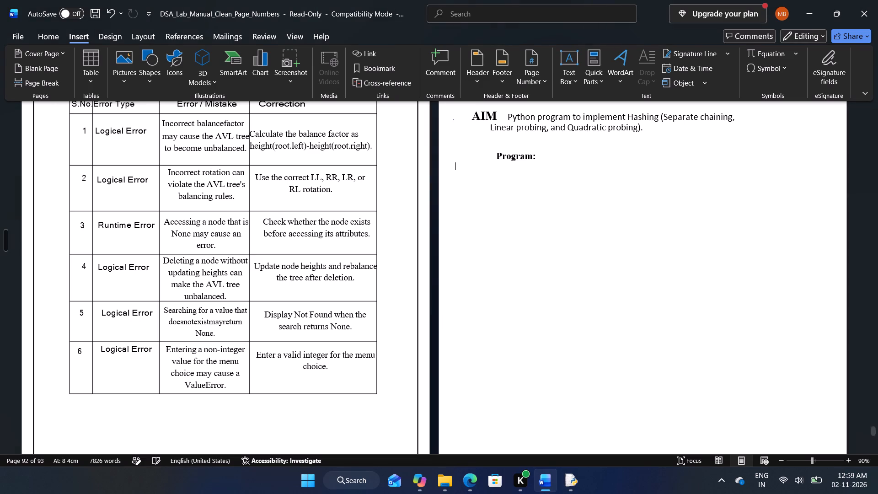
{"action": "key", "text": "Return"}
{"action": "key", "text": "Return"}
{"action": "key", "text": "space"}
{"action": "key", "text": "space"}
{"action": "key", "text": "space"}
{"action": "key", "text": "space"}
{"action": "key", "text": "space"}
{"action": "key", "text": "space"}
{"action": "key", "text": "space"}
{"action": "key", "text": "space"}
{"action": "key", "text": "space"}
{"action": "key", "text": "space"}
{"action": "key", "text": "space"}
{"action": "key", "text": "space"}
{"action": "key", "text": "space"}
{"action": "key", "text": "space"}
{"action": "key", "text": "space"}
{"action": "key", "text": "space"}
{"action": "key", "text": "space"}
{"action": "key", "text": "space"}
{"action": "key", "text": "space"}
{"action": "key", "text": "space"}
{"action": "key", "text": "BackSpace"}
{"action": "key", "text": "ctrl+v"}
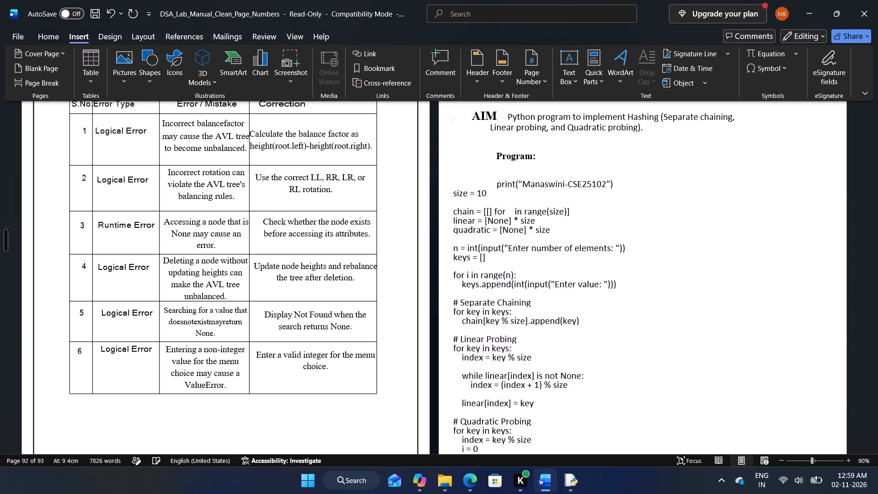
Indent the size = 10 line with spaces to align it with the print line above.
{"action": "scroll", "coordinate": [503, 186], "scroll_direction": "up", "scroll_amount": 5}
{"action": "scroll", "coordinate": [503, 186], "scroll_direction": "down", "scroll_amount": 2}
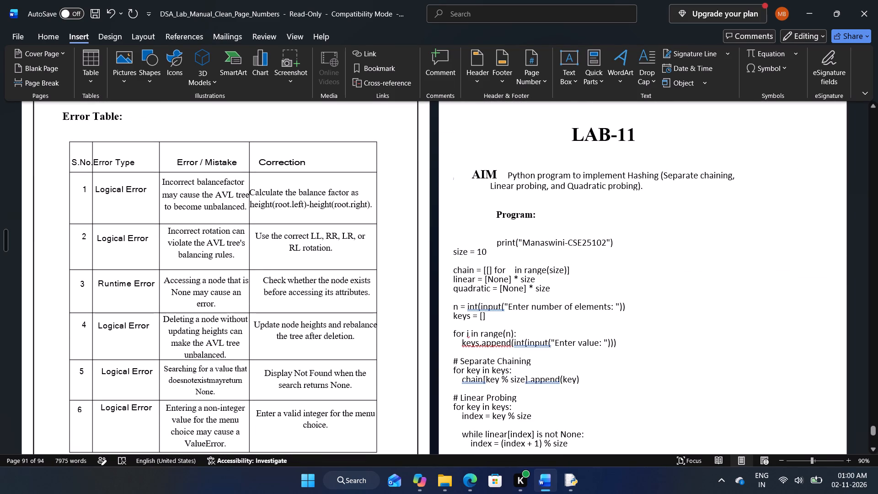
{"action": "left_click", "coordinate": [451, 251]}
{"action": "key", "text": "space"}
{"action": "key", "text": "space"}
{"action": "key", "text": "space"}
{"action": "key", "text": "space"}
{"action": "key", "text": "space"}
{"action": "key", "text": "space"}
{"action": "key", "text": "space"}
{"action": "key", "text": "space"}
{"action": "key", "text": "space"}
{"action": "key", "text": "space"}
{"action": "key", "text": "space"}
{"action": "key", "text": "space"}
{"action": "key", "text": "space"}
{"action": "key", "text": "space"}
{"action": "key", "text": "space"}
{"action": "key", "text": "space"}
{"action": "key", "text": "space"}
{"action": "key", "text": "space"}
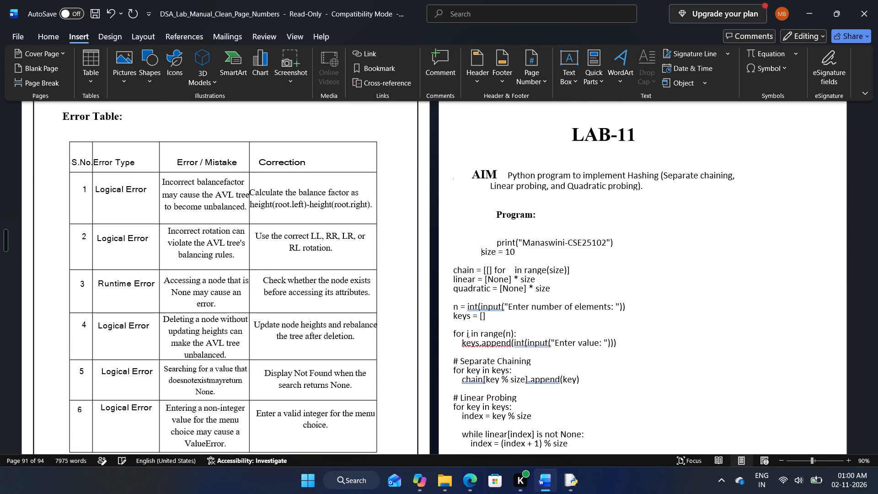
{"action": "key", "text": "space"}
{"action": "key", "text": "space"}
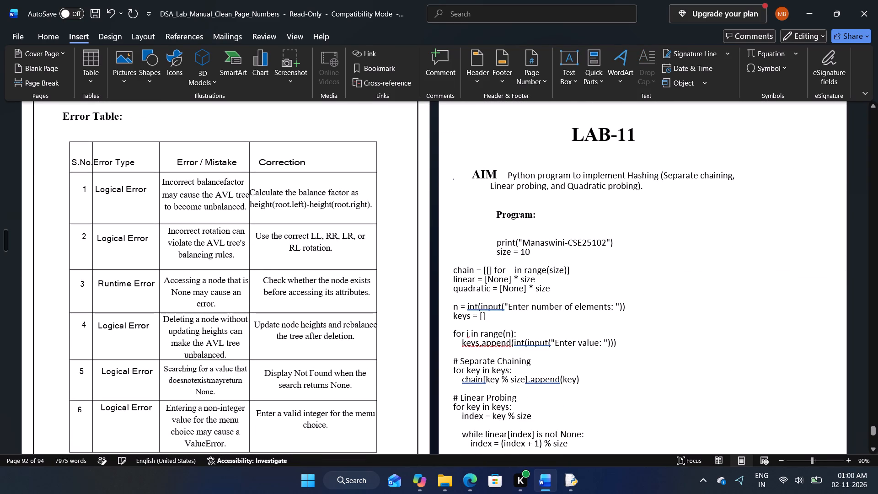
Indent the chain = [[] for _ in range(size)] line with spaces to roughly match the lines above.
{"action": "left_click", "coordinate": [452, 265]}
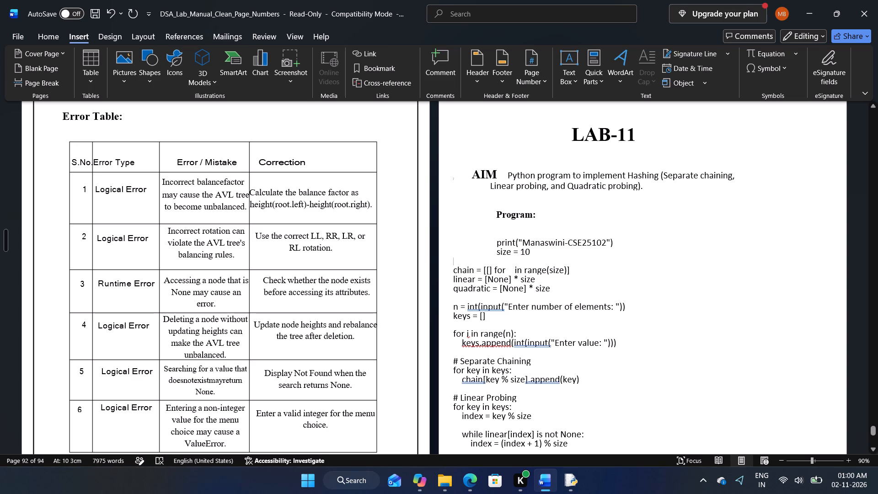
{"action": "left_click", "coordinate": [455, 274]}
{"action": "key", "text": "space"}
{"action": "key", "text": "space"}
{"action": "key", "text": "space"}
{"action": "key", "text": "space"}
{"action": "key", "text": "space"}
{"action": "key", "text": "space"}
{"action": "key", "text": "space"}
{"action": "key", "text": "space"}
{"action": "key", "text": "space"}
{"action": "key", "text": "space"}
{"action": "key", "text": "space"}
{"action": "key", "text": "space"}
{"action": "key", "text": "space"}
{"action": "key", "text": "space"}
{"action": "key", "text": "space"}
{"action": "key", "text": "space"}
{"action": "key", "text": "space"}
{"action": "key", "text": "space"}
{"action": "key", "text": "space"}
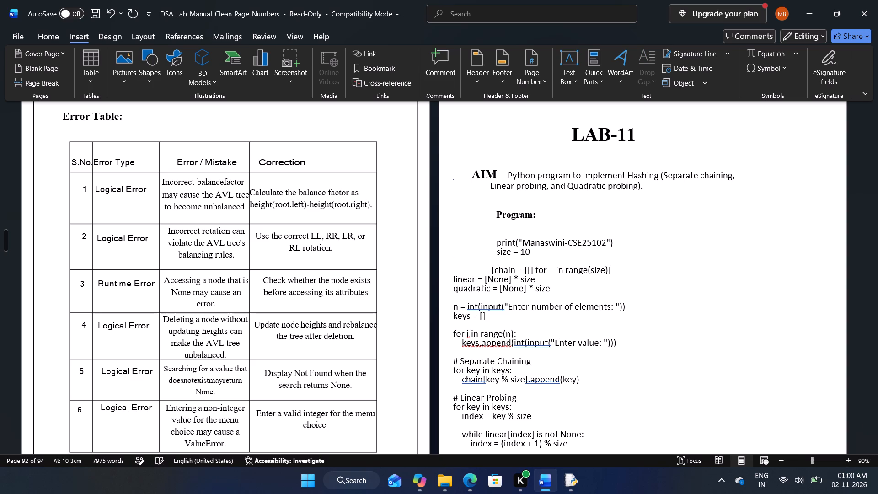
Indent the linear = [None] * size line with spaces to align it with the chain line.
{"action": "left_click", "coordinate": [449, 278]}
{"action": "key", "text": "space"}
{"action": "key", "text": "space"}
{"action": "key", "text": "space"}
{"action": "key", "text": "space"}
{"action": "key", "text": "space"}
{"action": "key", "text": "space"}
{"action": "key", "text": "space"}
{"action": "key", "text": "space"}
{"action": "key", "text": "space"}
{"action": "key", "text": "space"}
{"action": "key", "text": "space"}
{"action": "key", "text": "space"}
{"action": "key", "text": "space"}
{"action": "key", "text": "space"}
{"action": "key", "text": "space"}
{"action": "key", "text": "space"}
{"action": "key", "text": "space"}
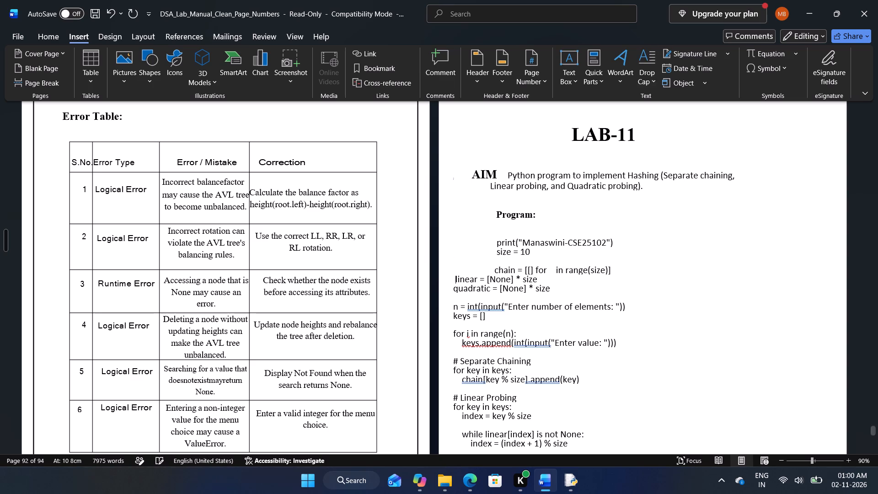
{"action": "key", "text": "space"}
{"action": "key", "text": "space"}
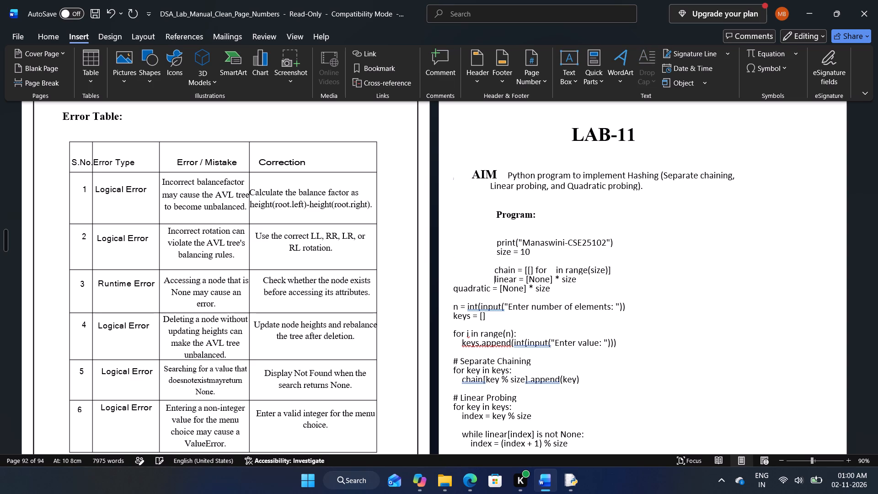
Indent the quadratic = [None] * size line with spaces to align it with the linear line, trimming the excess spaces.
{"action": "left_click", "coordinate": [450, 289]}
{"action": "key", "text": "space"}
{"action": "key", "text": "space"}
{"action": "key", "text": "space"}
{"action": "key", "text": "space"}
{"action": "key", "text": "space"}
{"action": "key", "text": "space"}
{"action": "key", "text": "space"}
{"action": "key", "text": "space"}
{"action": "key", "text": "space"}
{"action": "key", "text": "space"}
{"action": "key", "text": "space"}
{"action": "key", "text": "space"}
{"action": "key", "text": "space"}
{"action": "key", "text": "space"}
{"action": "key", "text": "space"}
{"action": "key", "text": "space"}
{"action": "key", "text": "space"}
{"action": "key", "text": "space"}
{"action": "key", "text": "space"}
{"action": "key", "text": "space"}
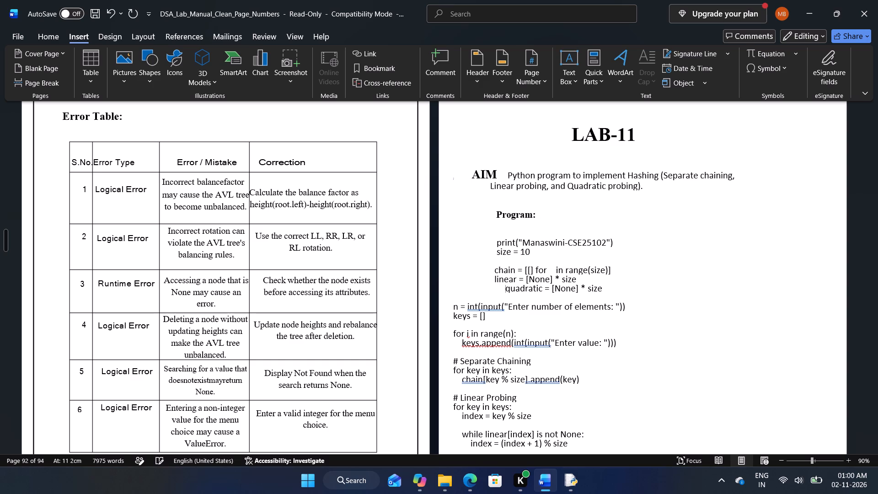
{"action": "key", "text": "BackSpace"}
{"action": "key", "text": "BackSpace"}
{"action": "key", "text": "BackSpace"}
{"action": "key", "text": "BackSpace"}
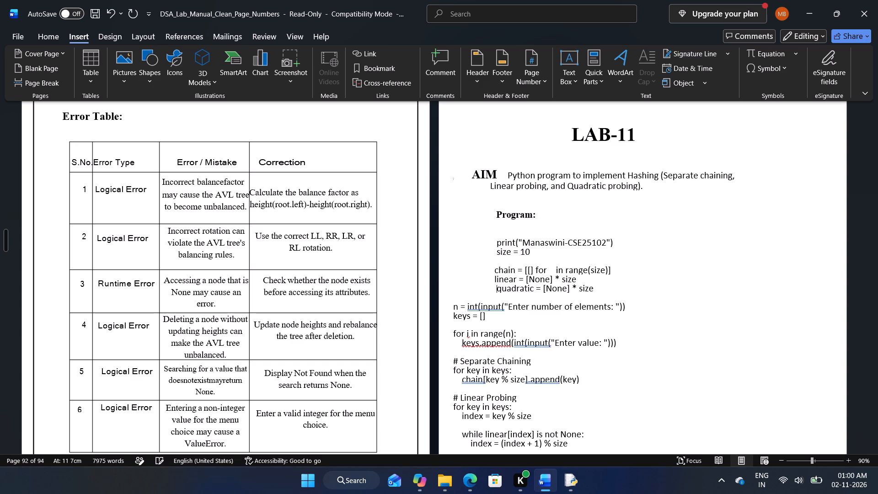
{"action": "key", "text": "BackSpace"}
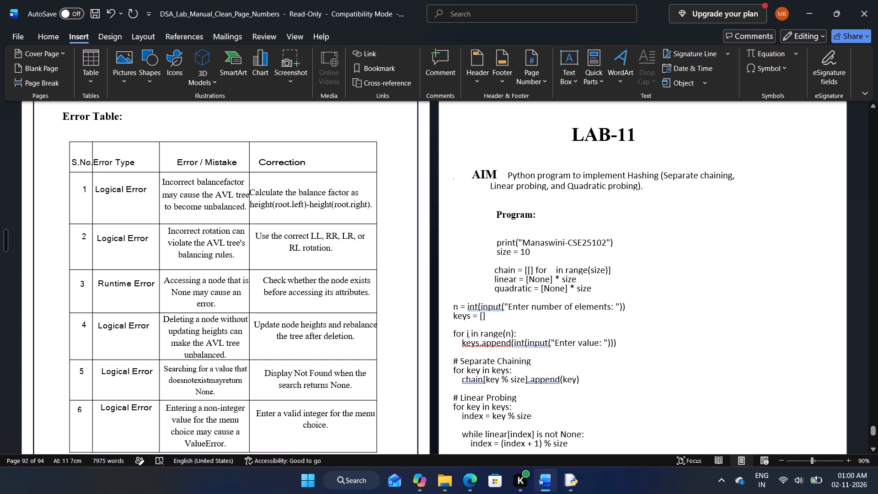
Indent the n = int(input("Enter number of elements: ")) line with spaces to align it with the lines above.
{"action": "left_click", "coordinate": [447, 310]}
{"action": "key", "text": "space"}
{"action": "key", "text": "space"}
{"action": "key", "text": "space"}
{"action": "key", "text": "space"}
{"action": "key", "text": "space"}
{"action": "key", "text": "space"}
{"action": "key", "text": "space"}
{"action": "key", "text": "space"}
{"action": "key", "text": "space"}
{"action": "key", "text": "space"}
{"action": "key", "text": "space"}
{"action": "key", "text": "space"}
{"action": "key", "text": "space"}
{"action": "key", "text": "space"}
{"action": "key", "text": "space"}
{"action": "key", "text": "space"}
{"action": "key", "text": "space"}
{"action": "key", "text": "space"}
{"action": "key", "text": "space"}
{"action": "key", "text": "space"}
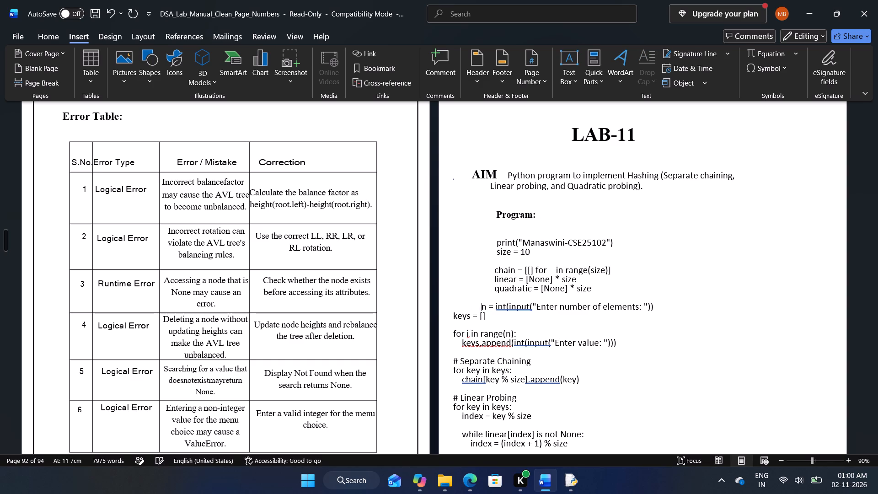
Toggle bullets on and off for the LAB-11 code from the print line through the Separate Chaining range(size) loop, leaving it indented without bullets.
{"action": "scroll", "coordinate": [474, 284], "scroll_direction": "down", "scroll_amount": 2}
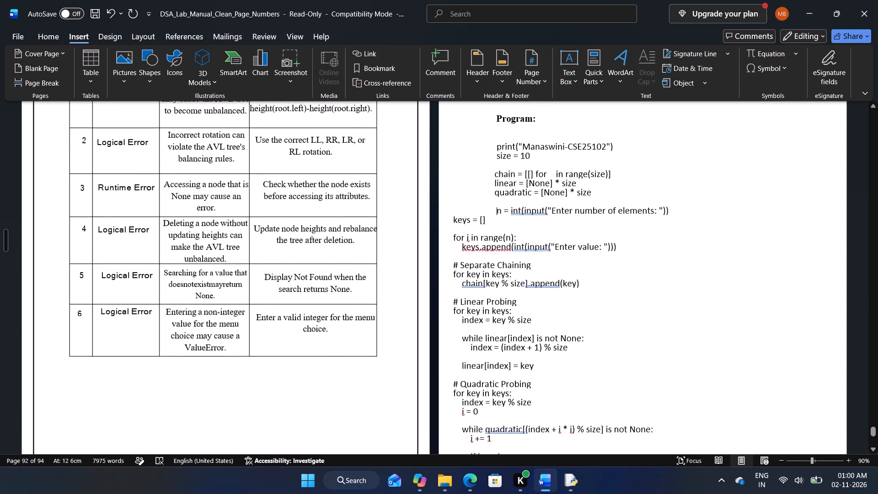
{"action": "scroll", "coordinate": [474, 284], "scroll_direction": "down", "scroll_amount": 1}
{"action": "scroll", "coordinate": [474, 284], "scroll_direction": "down", "scroll_amount": 2, "text": "ctrl"}
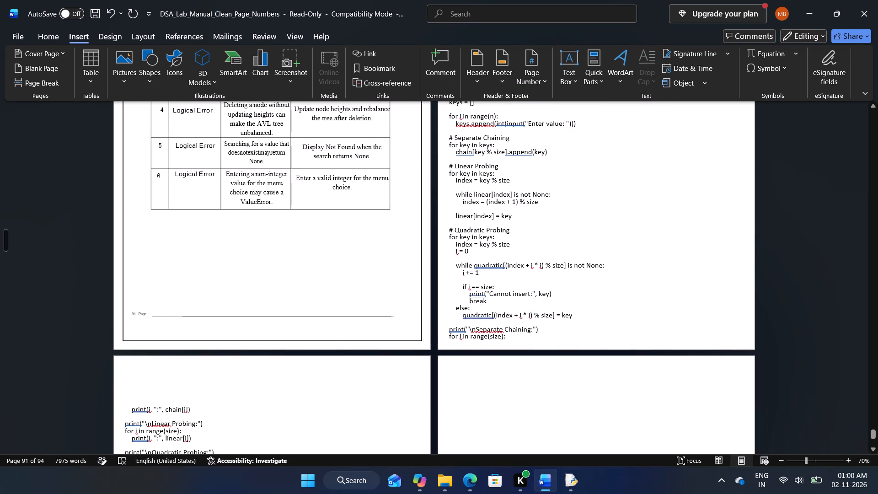
{"action": "scroll", "coordinate": [474, 284], "scroll_direction": "down", "scroll_amount": 1, "text": "ctrl"}
{"action": "scroll", "coordinate": [483, 202], "scroll_direction": "up", "scroll_amount": 2}
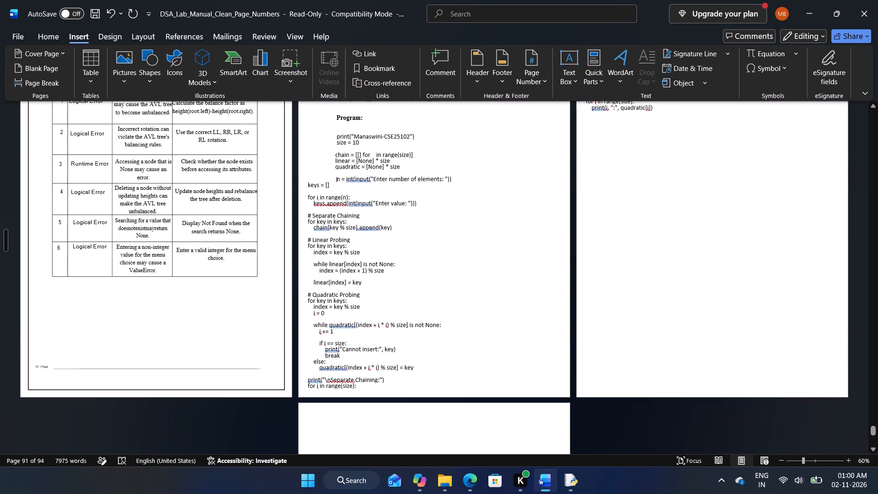
{"action": "left_click_drag", "start_coordinate": [335, 140], "coordinate": [389, 275]}
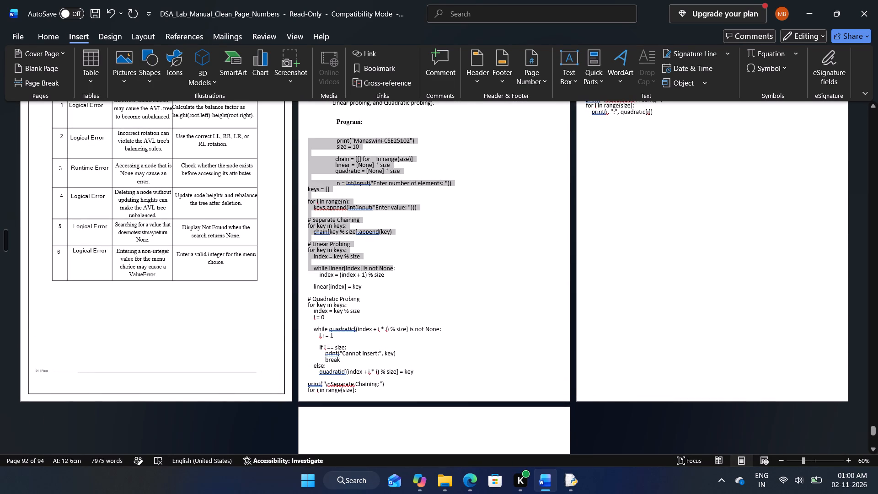
{"action": "left_click_drag", "start_coordinate": [389, 275], "coordinate": [403, 393]}
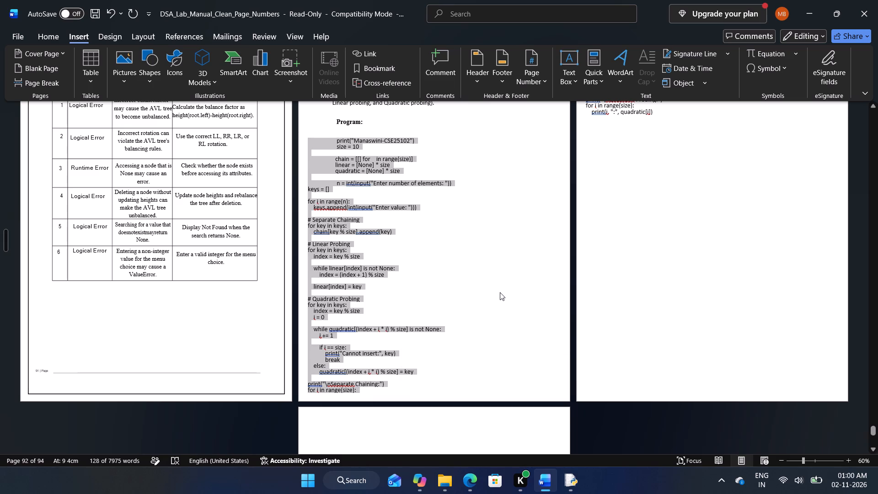
{"action": "right_click", "coordinate": [438, 259]}
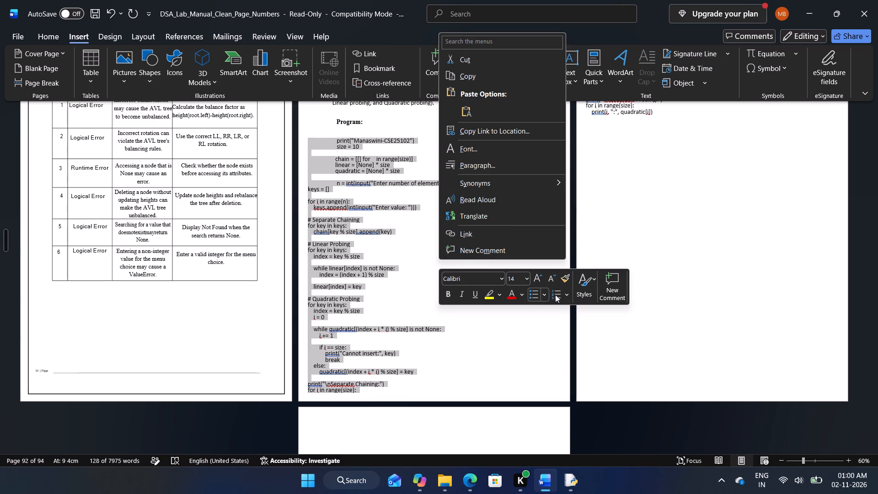
{"action": "left_click", "coordinate": [540, 296]}
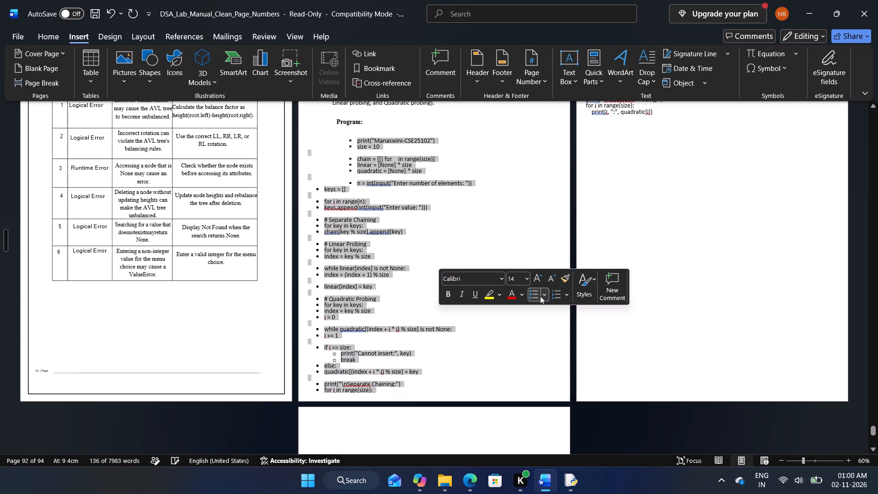
{"action": "left_click", "coordinate": [540, 296]}
{"action": "left_click", "coordinate": [537, 295]}
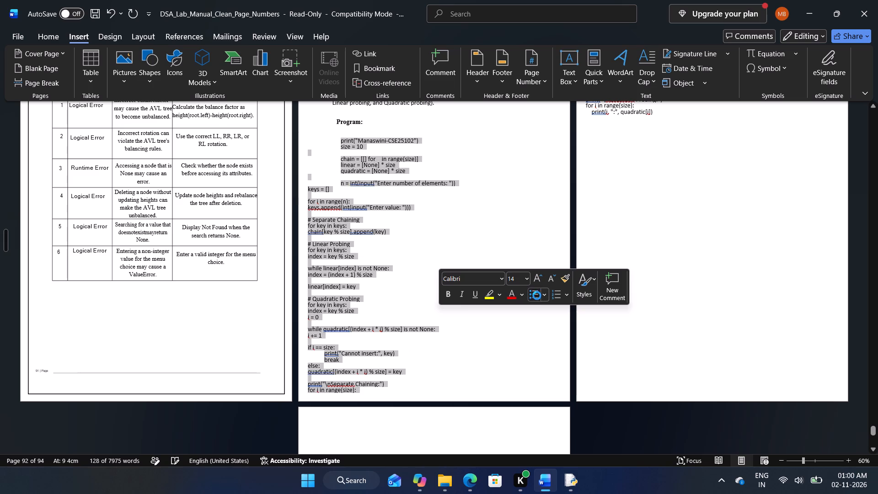
{"action": "left_click", "coordinate": [537, 295]}
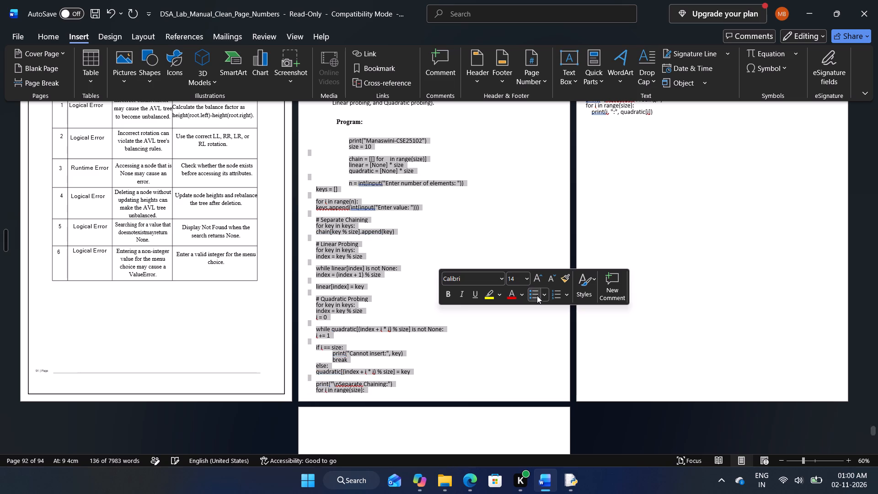
{"action": "left_click", "coordinate": [537, 295]}
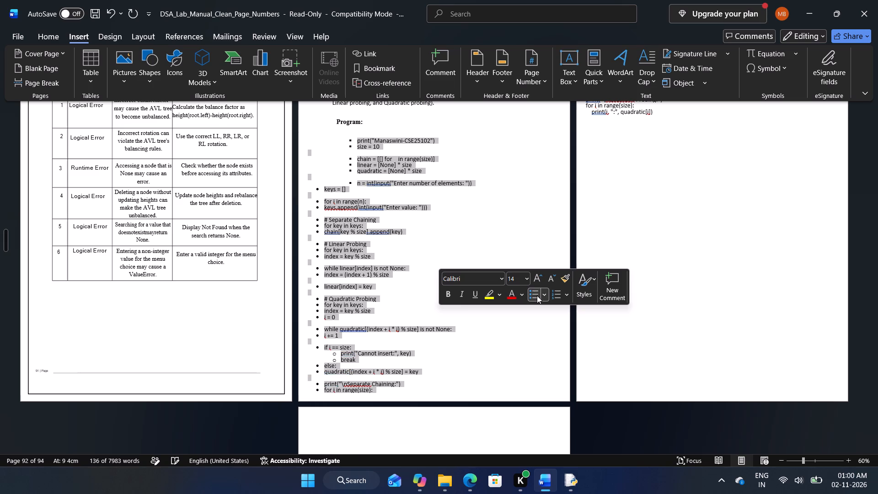
{"action": "left_click", "coordinate": [537, 295]}
{"action": "left_click", "coordinate": [466, 222]}
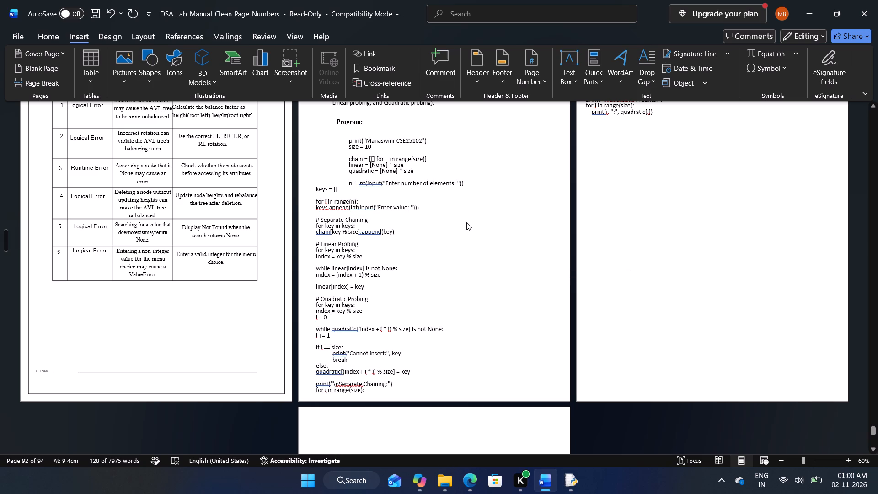
Indent the keys = [] line with spaces to align it with the n = int(input line.
{"action": "left_click", "coordinate": [311, 190]}
{"action": "key", "text": "space"}
{"action": "key", "text": "space"}
{"action": "key", "text": "space"}
{"action": "key", "text": "space"}
{"action": "key", "text": "space"}
{"action": "key", "text": "space"}
{"action": "key", "text": "space"}
{"action": "key", "text": "space"}
{"action": "key", "text": "space"}
{"action": "key", "text": "space"}
{"action": "key", "text": "space"}
{"action": "key", "text": "space"}
{"action": "key", "text": "space"}
{"action": "key", "text": "space"}
{"action": "key", "text": "space"}
{"action": "key", "text": "space"}
{"action": "key", "text": "space"}
{"action": "key", "text": "space"}
{"action": "key", "text": "space"}
{"action": "key", "text": "space"}
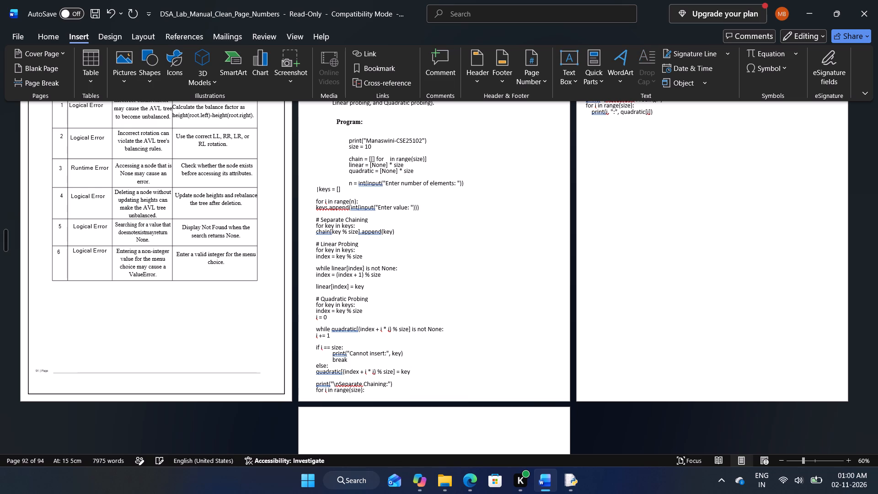
{"action": "key", "text": "space"}
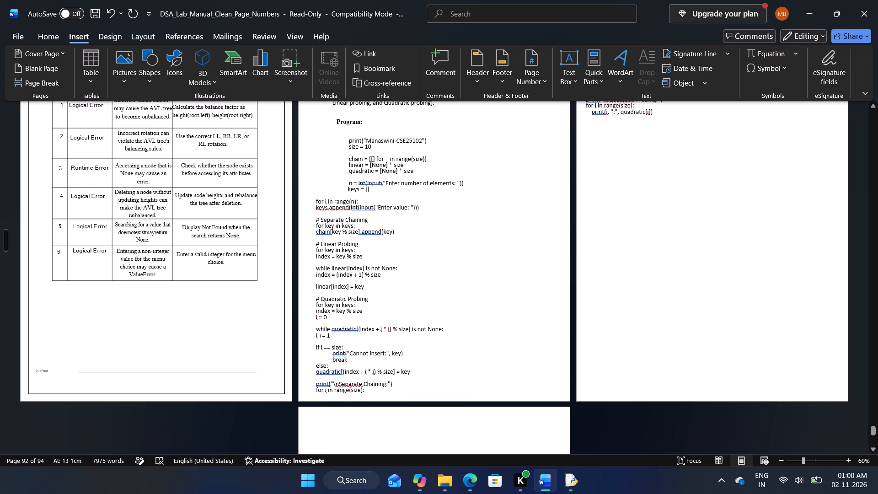
Indent the keys.append(int(input("Enter value: "))) line with spaces to bring it near the lines above.
{"action": "left_click", "coordinate": [310, 206]}
{"action": "key", "text": "space"}
{"action": "key", "text": "space"}
{"action": "key", "text": "space"}
{"action": "key", "text": "space"}
{"action": "key", "text": "space"}
{"action": "key", "text": "space"}
{"action": "key", "text": "space"}
{"action": "key", "text": "space"}
{"action": "key", "text": "space"}
{"action": "key", "text": "space"}
{"action": "key", "text": "space"}
{"action": "key", "text": "space"}
{"action": "key", "text": "space"}
{"action": "key", "text": "space"}
{"action": "key", "text": "space"}
{"action": "key", "text": "space"}
{"action": "key", "text": "space"}
{"action": "key", "text": "space"}
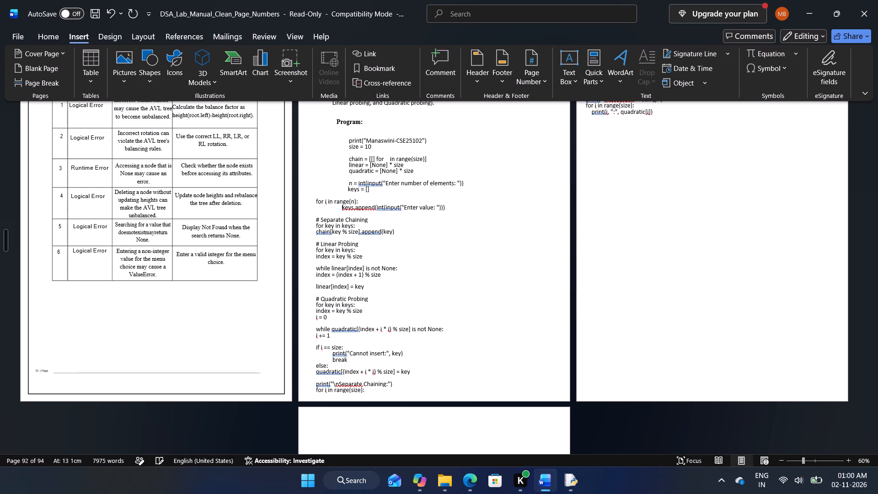
Indent the for i in range(n): line with spaces to bring it near the keys = [] line.
{"action": "left_click", "coordinate": [313, 200]}
{"action": "key", "text": "space"}
{"action": "key", "text": "space"}
{"action": "key", "text": "space"}
{"action": "key", "text": "space"}
{"action": "key", "text": "space"}
{"action": "key", "text": "space"}
{"action": "key", "text": "space"}
{"action": "key", "text": "space"}
{"action": "key", "text": "space"}
{"action": "key", "text": "space"}
{"action": "key", "text": "space"}
{"action": "key", "text": "space"}
{"action": "key", "text": "space"}
{"action": "key", "text": "space"}
{"action": "key", "text": "space"}
{"action": "key", "text": "space"}
{"action": "key", "text": "space"}
{"action": "key", "text": "space"}
{"action": "key", "text": "space"}
{"action": "key", "text": "space"}
Add a few more spaces before the keys.append line to align it with the n and keys lines.
{"action": "left_click", "coordinate": [338, 212]}
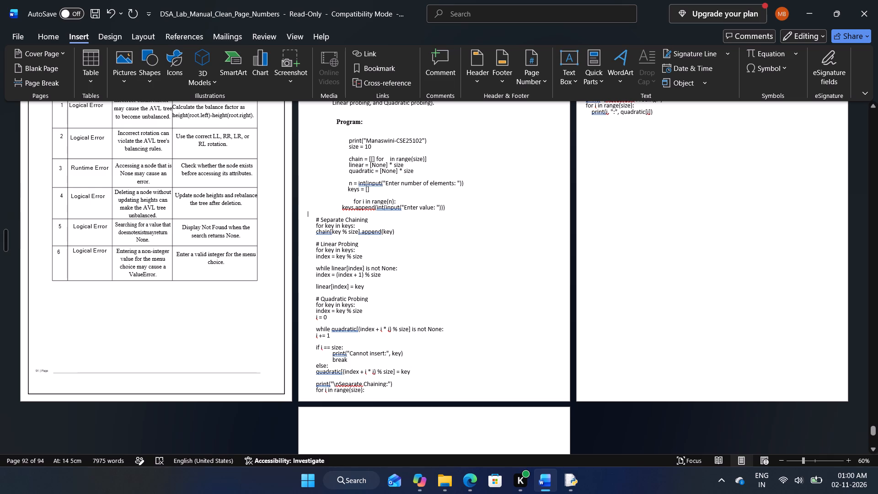
{"action": "key", "text": "space"}
{"action": "key", "text": "space"}
{"action": "key", "text": "space"}
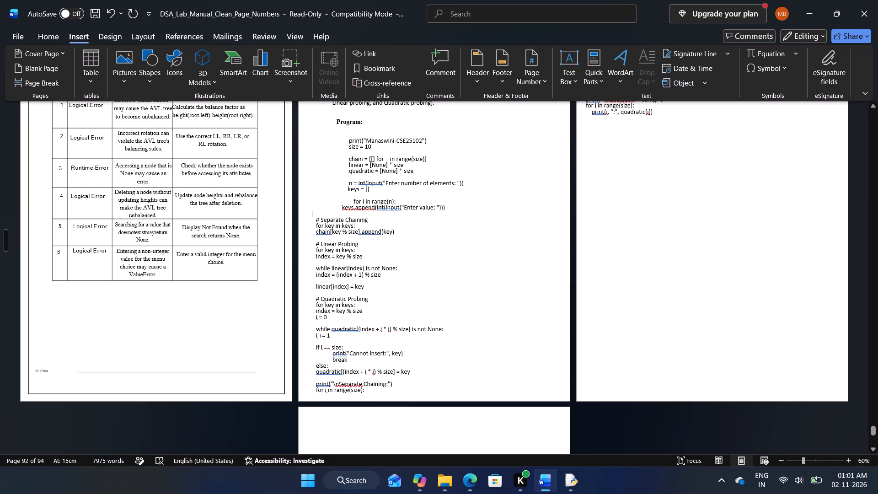
{"action": "left_click", "coordinate": [340, 204]}
{"action": "key", "text": "space"}
{"action": "key", "text": "space"}
{"action": "key", "text": "space"}
{"action": "key", "text": "space"}
{"action": "key", "text": "space"}
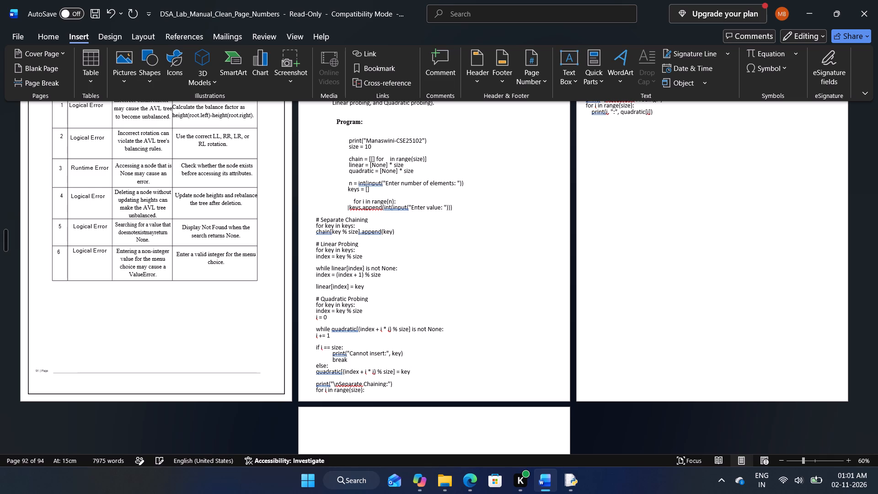
Remove the excess spaces before for i in range(n): to align it with the keys.append line.
{"action": "left_click", "coordinate": [351, 199]}
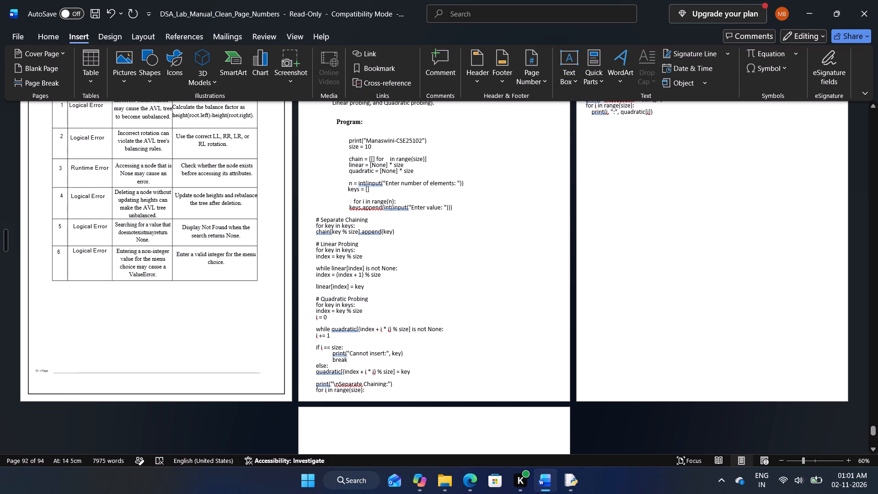
{"action": "key", "text": "BackSpace"}
{"action": "left_click", "coordinate": [351, 199]}
{"action": "key", "text": "BackSpace"}
{"action": "key", "text": "BackSpace"}
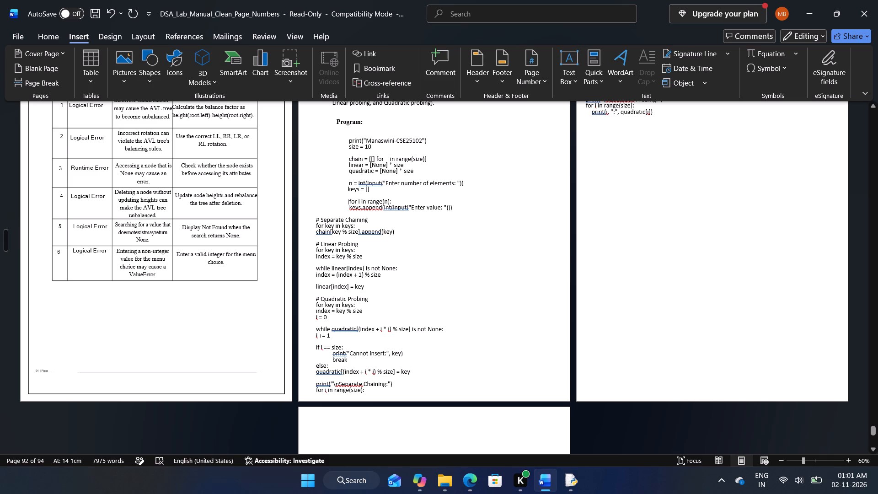
Indent the # Separate Chaining line with spaces to align it with the for i in range(n): line above.
{"action": "left_click", "coordinate": [311, 220]}
{"action": "key", "text": "space"}
{"action": "key", "text": "space"}
{"action": "key", "text": "space"}
{"action": "key", "text": "space"}
{"action": "key", "text": "space"}
{"action": "key", "text": "space"}
{"action": "key", "text": "space"}
{"action": "key", "text": "space"}
{"action": "key", "text": "space"}
{"action": "key", "text": "space"}
{"action": "key", "text": "space"}
{"action": "key", "text": "space"}
{"action": "key", "text": "space"}
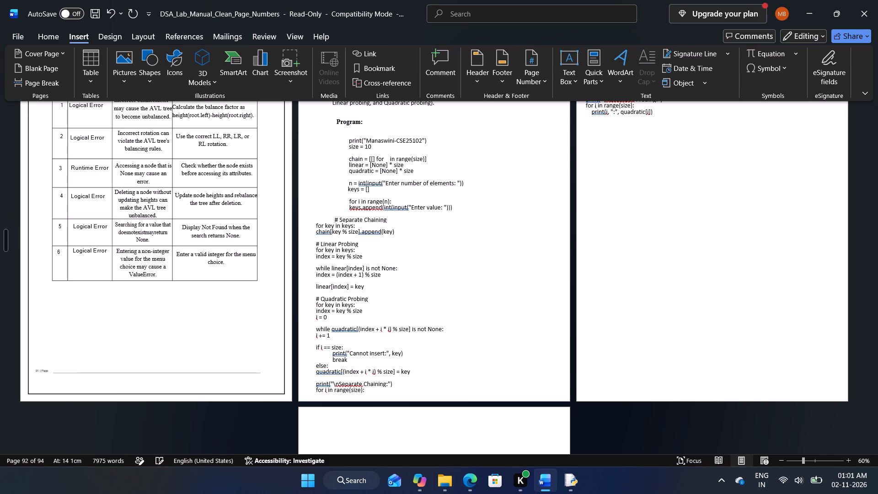
{"action": "key", "text": "space"}
{"action": "key", "text": "space"}
{"action": "key", "text": "space"}
{"action": "key", "text": "space"}
{"action": "key", "text": "space"}
{"action": "key", "text": "space"}
{"action": "key", "text": "space"}
{"action": "key", "text": "space"}
{"action": "key", "text": "space"}
{"action": "key", "text": "space"}
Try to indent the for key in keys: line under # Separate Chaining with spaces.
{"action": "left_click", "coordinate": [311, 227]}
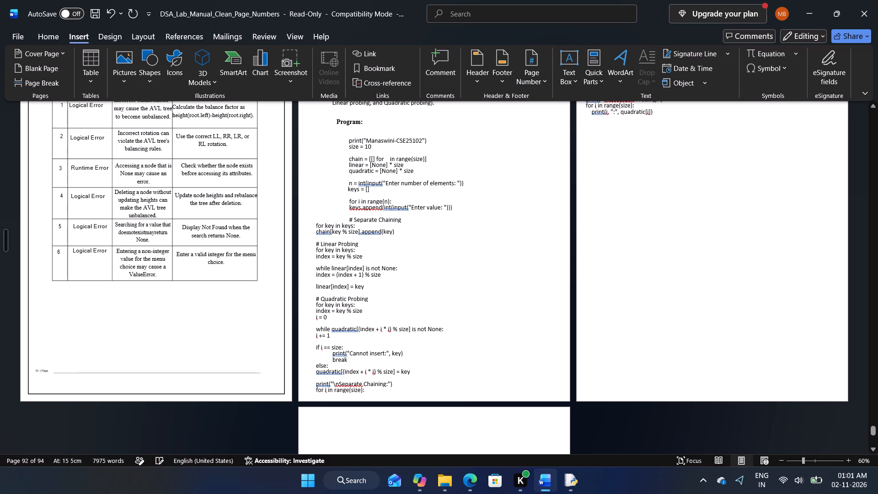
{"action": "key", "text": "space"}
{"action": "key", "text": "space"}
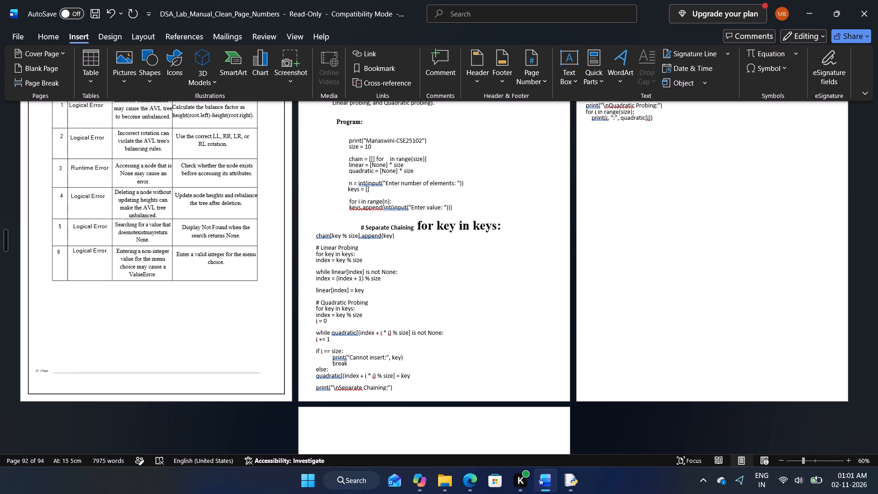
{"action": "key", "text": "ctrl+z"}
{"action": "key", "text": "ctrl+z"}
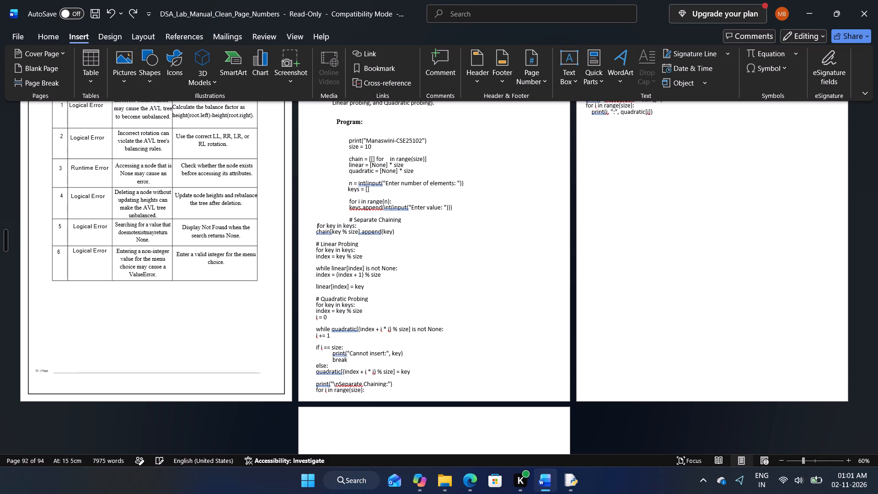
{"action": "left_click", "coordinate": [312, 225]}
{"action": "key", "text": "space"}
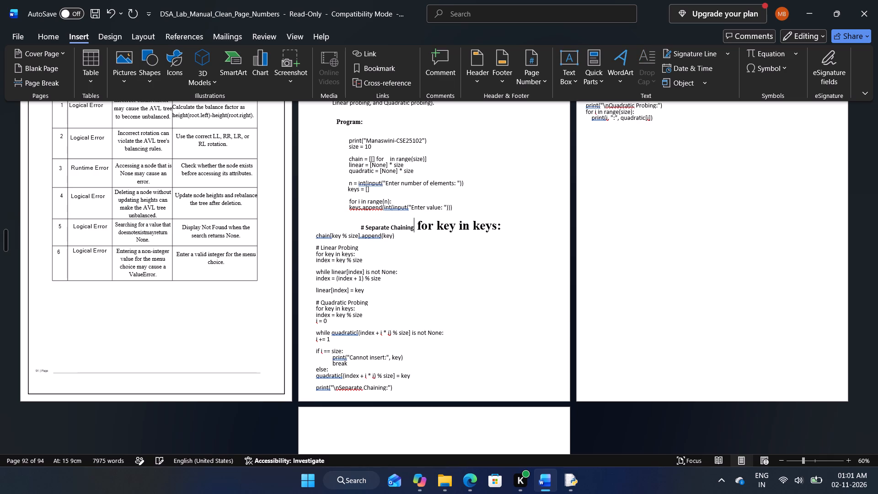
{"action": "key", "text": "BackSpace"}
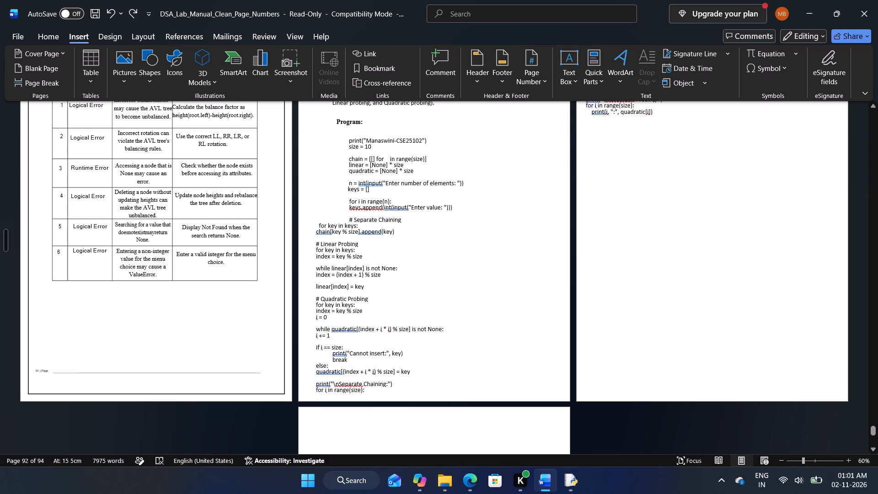
Insert a line break before for key in keys: under # Separate Chaining and indent it to align with the comment.
{"action": "left_click", "coordinate": [317, 224]}
{"action": "key", "text": "Return"}
{"action": "key", "text": "space"}
{"action": "key", "text": "space"}
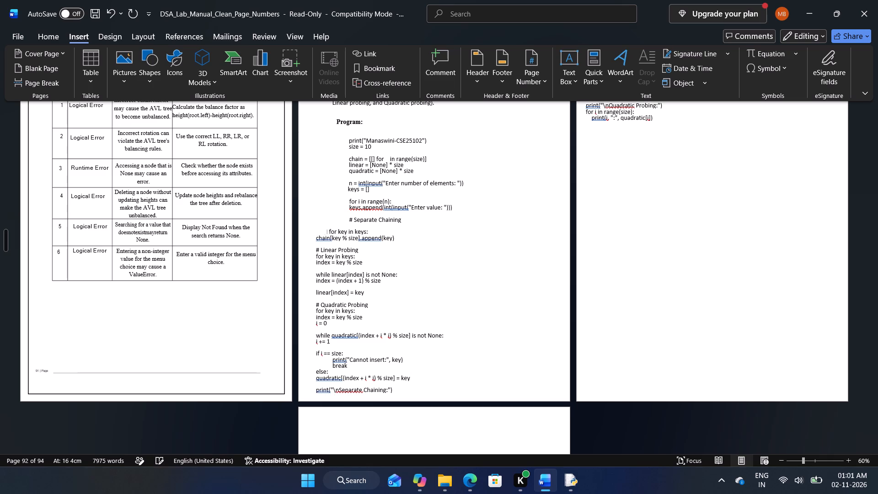
Indent the chain[key % size].append(key) line with spaces to bring it near the for key in keys: line above.
{"action": "left_click", "coordinate": [309, 237]}
{"action": "key", "text": "space"}
{"action": "key", "text": "space"}
{"action": "key", "text": "space"}
{"action": "key", "text": "space"}
{"action": "key", "text": "space"}
{"action": "key", "text": "space"}
{"action": "key", "text": "space"}
{"action": "key", "text": "space"}
{"action": "key", "text": "space"}
{"action": "key", "text": "space"}
{"action": "key", "text": "space"}
{"action": "key", "text": "space"}
{"action": "key", "text": "space"}
{"action": "key", "text": "space"}
{"action": "key", "text": "space"}
{"action": "key", "text": "space"}
{"action": "key", "text": "space"}
{"action": "key", "text": "space"}
{"action": "key", "text": "space"}
{"action": "key", "text": "space"}
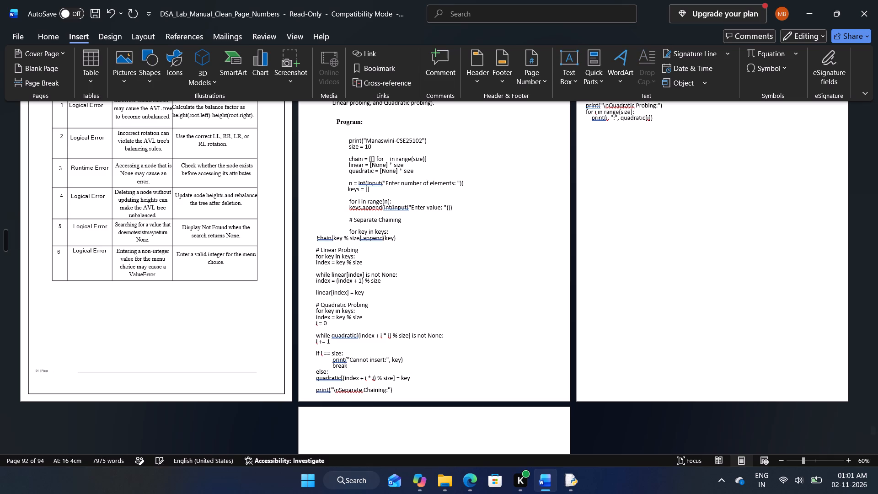
Indent the # Linear Probing line with spaces to bring it near the code lines above.
{"action": "left_click", "coordinate": [308, 251]}
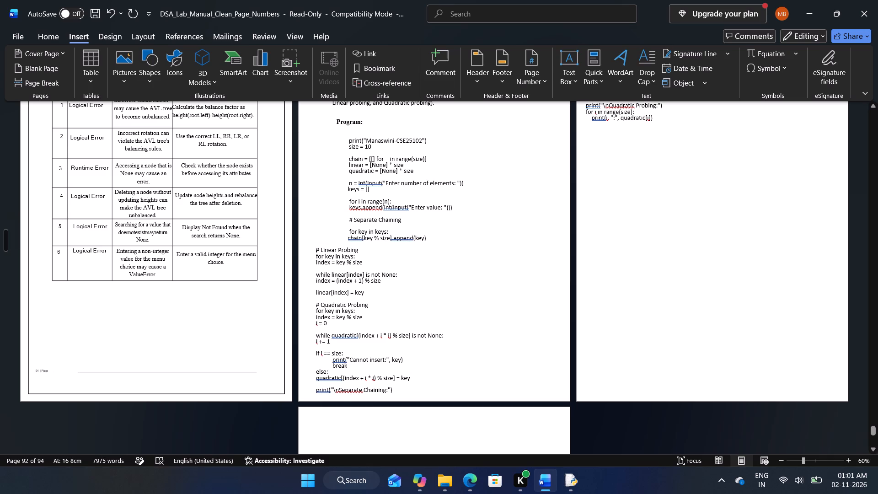
{"action": "key", "text": "space"}
{"action": "key", "text": "space"}
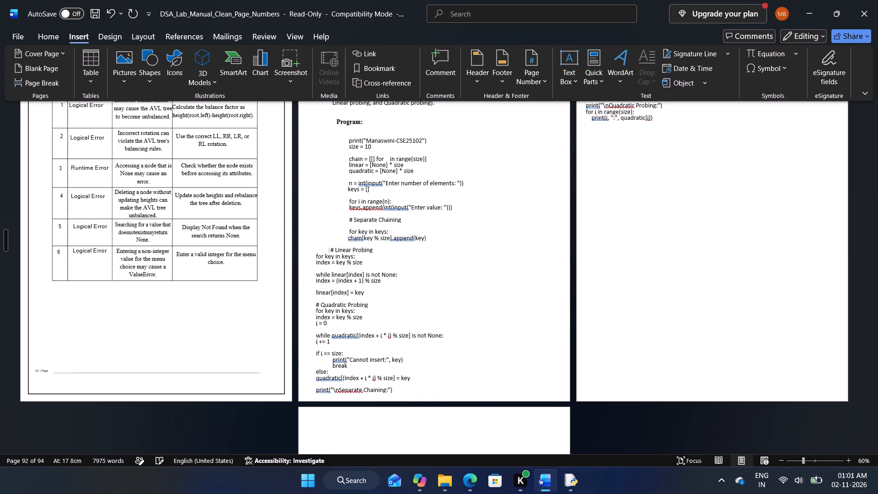
{"action": "key", "text": "space"}
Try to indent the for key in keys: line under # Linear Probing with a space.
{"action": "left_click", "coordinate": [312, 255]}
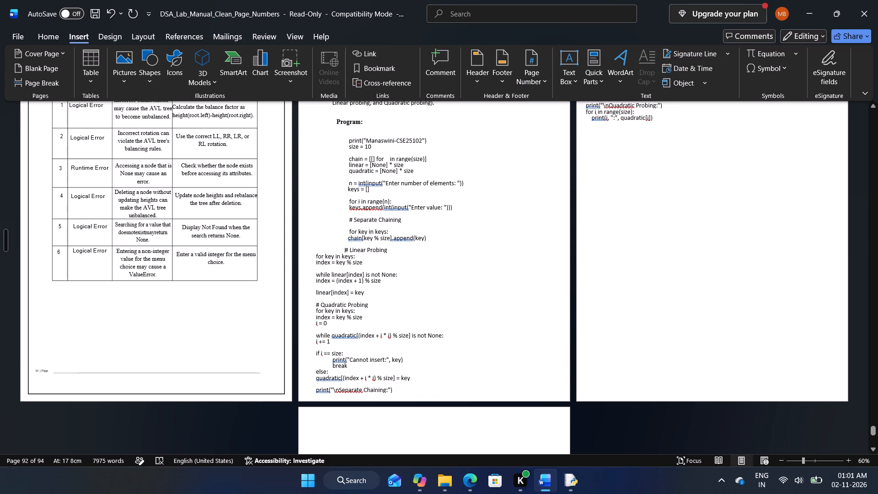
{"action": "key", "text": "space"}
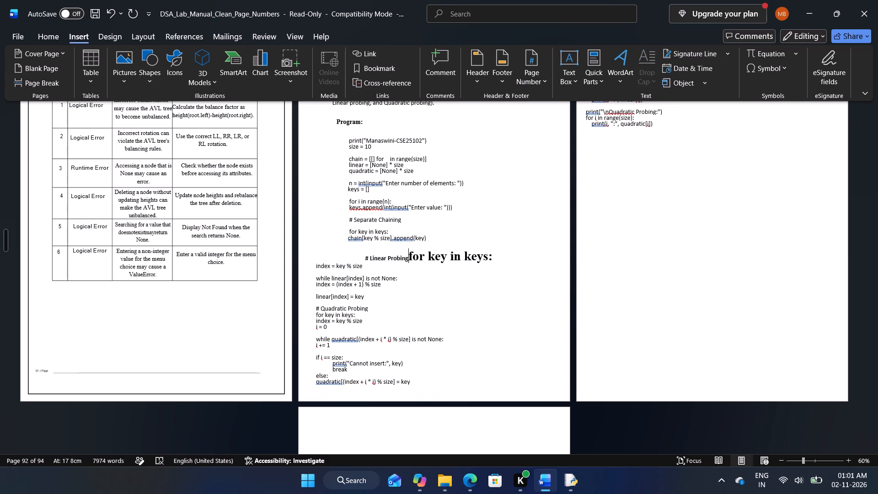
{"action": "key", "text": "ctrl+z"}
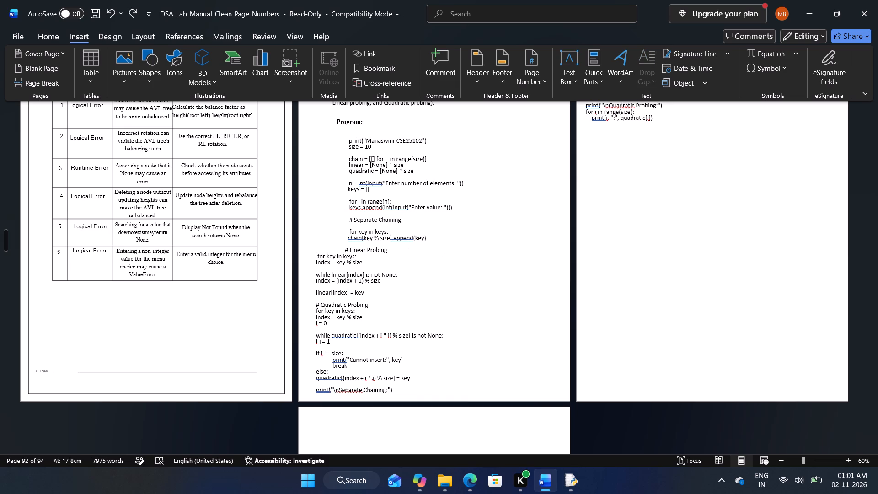
Insert a line break before the for key in keys: line under # Linear Probing.
{"action": "key", "text": "Return"}
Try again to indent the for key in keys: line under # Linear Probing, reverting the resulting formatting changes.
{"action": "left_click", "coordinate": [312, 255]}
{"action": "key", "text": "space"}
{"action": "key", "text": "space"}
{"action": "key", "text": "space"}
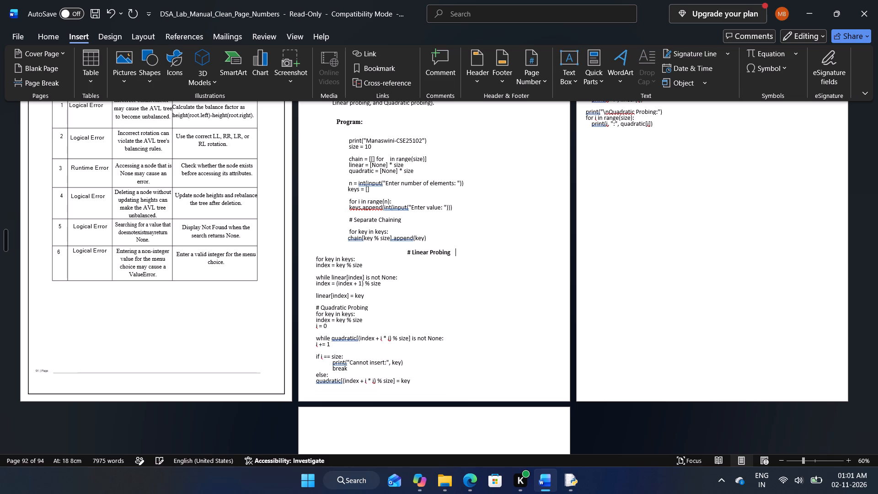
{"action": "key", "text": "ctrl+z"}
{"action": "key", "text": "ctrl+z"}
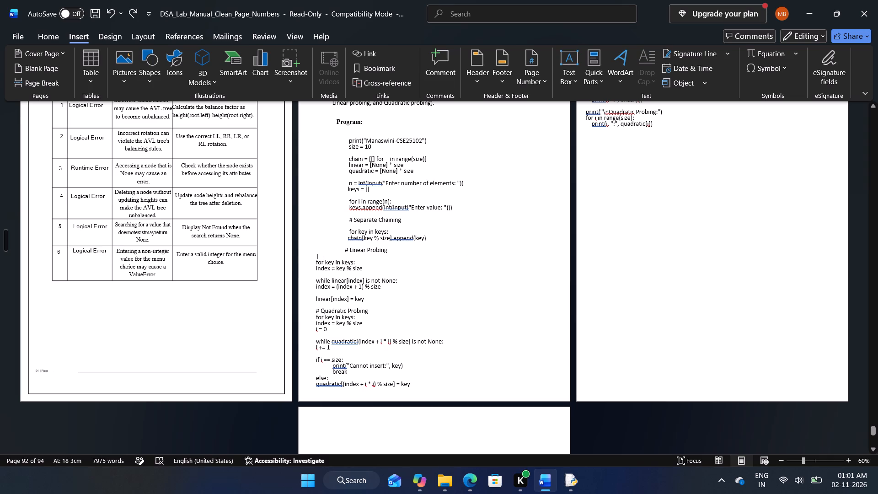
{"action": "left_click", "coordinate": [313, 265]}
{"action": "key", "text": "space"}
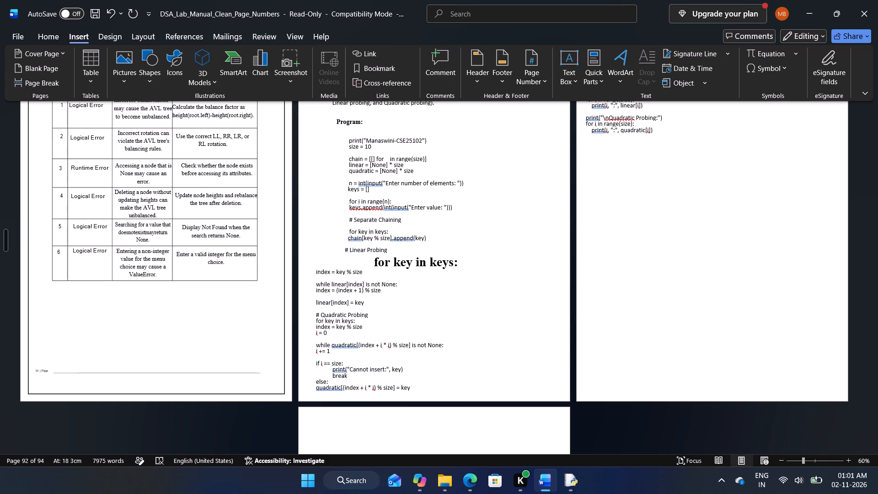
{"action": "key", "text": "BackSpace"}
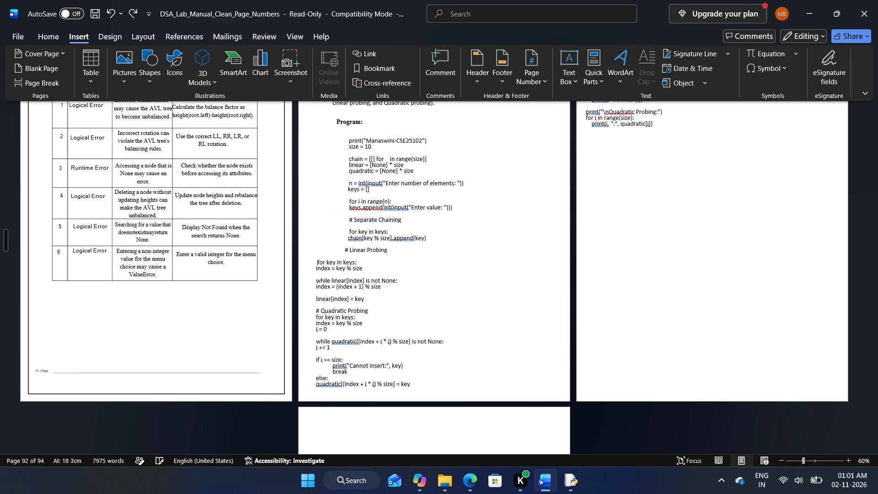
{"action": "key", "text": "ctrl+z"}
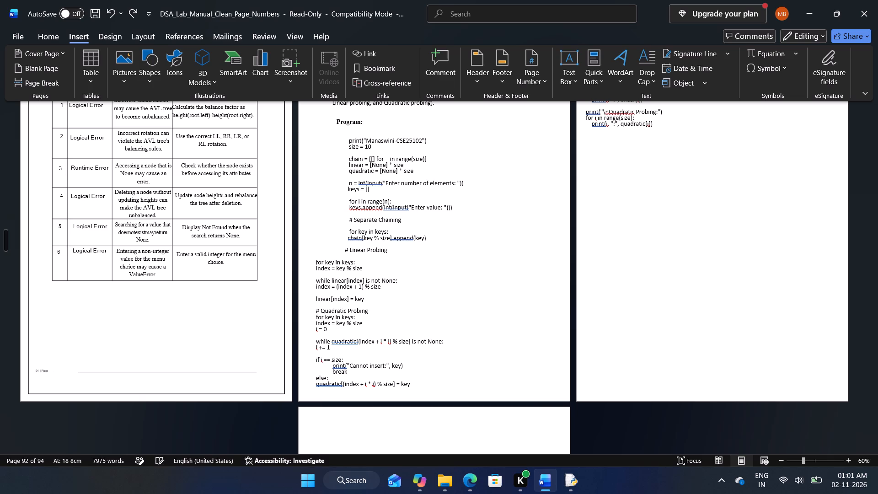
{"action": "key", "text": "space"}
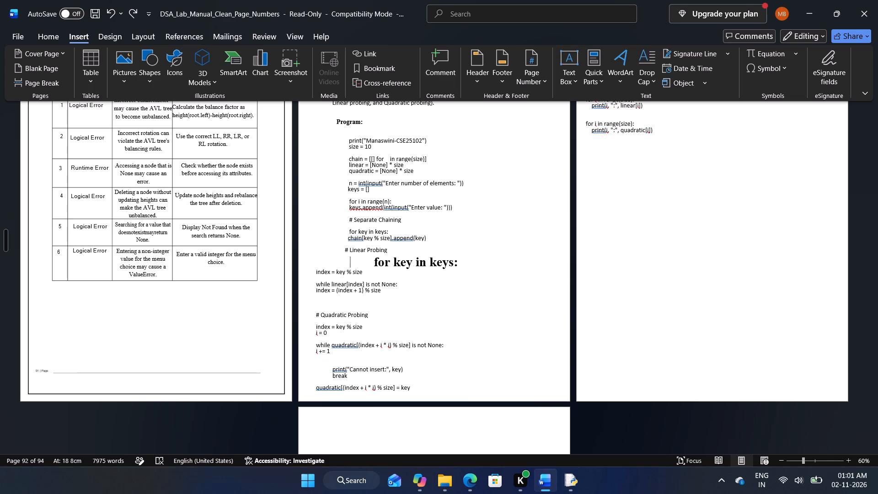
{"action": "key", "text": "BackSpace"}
Add another line break before for key in keys: under # Linear Probing and indent it with spaces to near the comment.
{"action": "key", "text": "Return"}
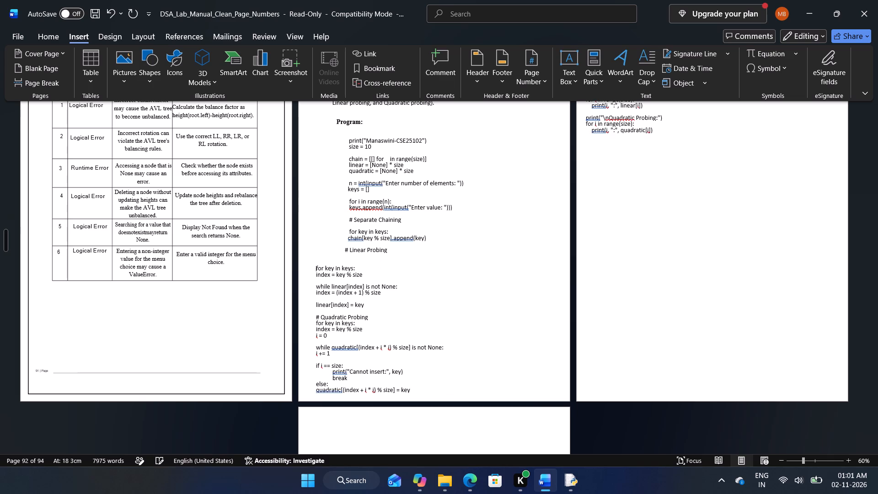
{"action": "key", "text": "space"}
{"action": "key", "text": "space"}
{"action": "key", "text": "space"}
{"action": "key", "text": "space"}
{"action": "key", "text": "space"}
{"action": "key", "text": "space"}
{"action": "key", "text": "space"}
{"action": "key", "text": "space"}
{"action": "key", "text": "space"}
{"action": "key", "text": "space"}
{"action": "key", "text": "space"}
{"action": "key", "text": "space"}
{"action": "key", "text": "space"}
{"action": "key", "text": "space"}
{"action": "key", "text": "space"}
{"action": "key", "text": "space"}
{"action": "key", "text": "space"}
{"action": "key", "text": "space"}
{"action": "key", "text": "space"}
{"action": "key", "text": "space"}
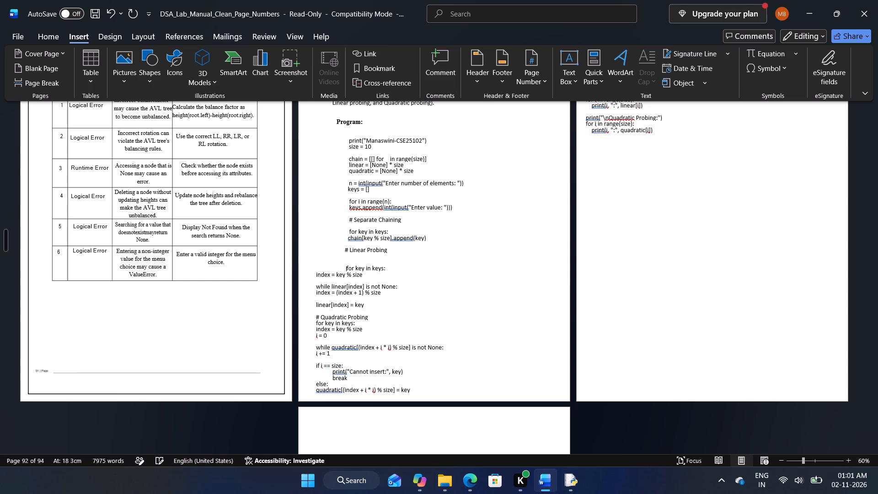
Indent the index = key % size line under # Linear Probing with spaces to align it with for key in keys:.
{"action": "key", "text": "Down"}
{"action": "key", "text": "Down"}
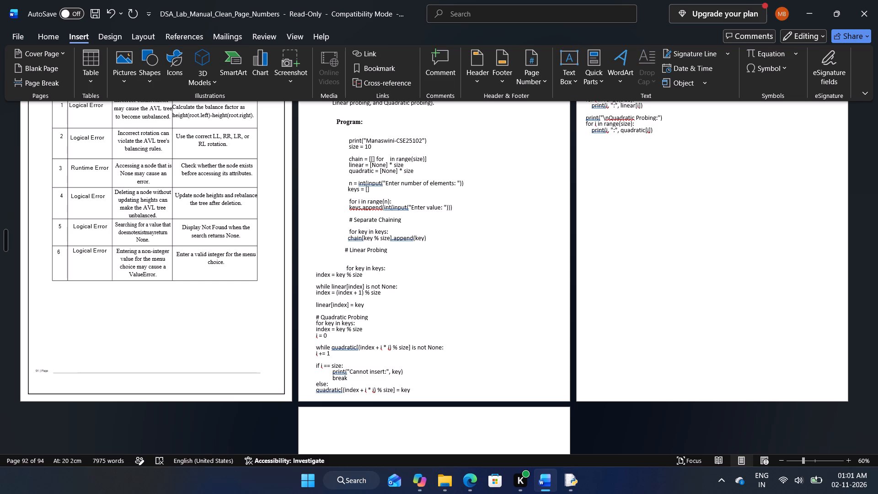
{"action": "key", "text": "Up"}
{"action": "key", "text": "Left"}
{"action": "key", "text": "Left"}
{"action": "key", "text": "Left"}
{"action": "key", "text": "Left"}
{"action": "key", "text": "Left"}
{"action": "key", "text": "Left"}
{"action": "key", "text": "Left"}
{"action": "key", "text": "Left"}
{"action": "key", "text": "Left"}
{"action": "key", "text": "Left"}
{"action": "key", "text": "Left"}
{"action": "key", "text": "Left"}
{"action": "key", "text": "Left"}
{"action": "key", "text": "Left"}
{"action": "key", "text": "Left"}
{"action": "key", "text": "Left"}
{"action": "key", "text": "Left"}
{"action": "key", "text": "Down"}
{"action": "key", "text": "Left"}
{"action": "key", "text": "Left"}
{"action": "key", "text": "Left"}
{"action": "key", "text": "Left"}
{"action": "key", "text": "Left"}
{"action": "key", "text": "Left"}
{"action": "key", "text": "Left"}
{"action": "key", "text": "Left"}
{"action": "key", "text": "Left"}
{"action": "key", "text": "Left"}
{"action": "key", "text": "Left"}
{"action": "key", "text": "Left"}
{"action": "key", "text": "Left"}
{"action": "key", "text": "Left"}
{"action": "key", "text": "Left"}
{"action": "key", "text": "Left"}
{"action": "key", "text": "Left"}
{"action": "key", "text": "Left"}
{"action": "key", "text": "space"}
{"action": "key", "text": "space"}
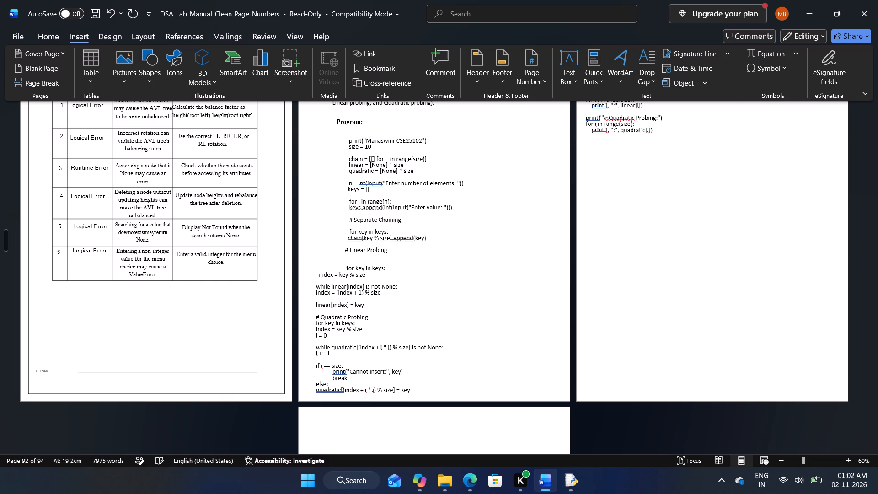
{"action": "key", "text": "space"}
{"action": "key", "text": "space"}
{"action": "key", "text": "space"}
{"action": "key", "text": "space"}
{"action": "key", "text": "space"}
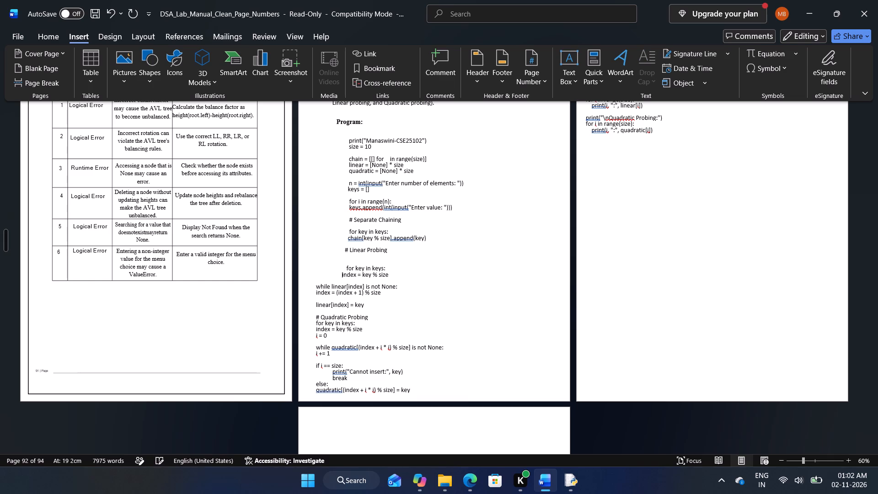
{"action": "key", "text": "space"}
{"action": "key", "text": "space"}
{"action": "key", "text": "space"}
Indent the while linear[index] is not None: line under # Linear Probing with spaces to align it with index = key % size.
{"action": "key", "text": "Down"}
{"action": "key", "text": "Down"}
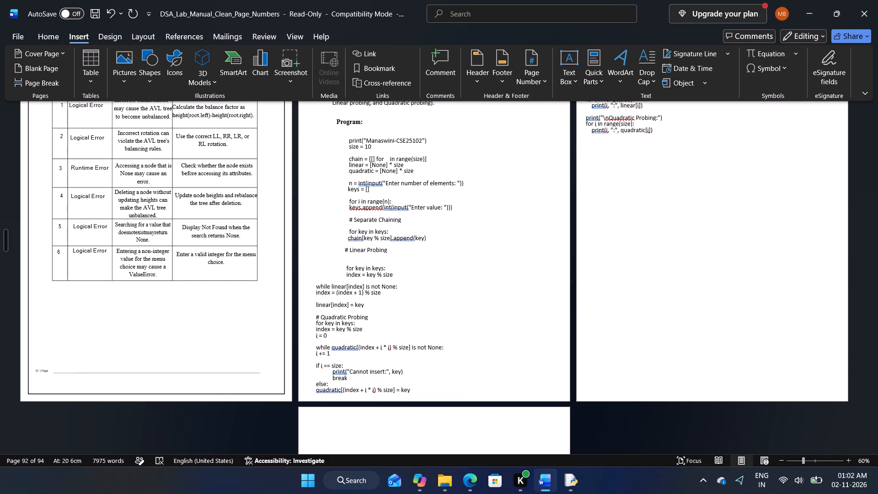
{"action": "key", "text": "Down"}
{"action": "key", "text": "Up"}
{"action": "key", "text": "Left"}
{"action": "key", "text": "Left"}
{"action": "key", "text": "Left"}
{"action": "key", "text": "Left"}
{"action": "key", "text": "Left"}
{"action": "key", "text": "Left"}
{"action": "key", "text": "Left"}
{"action": "key", "text": "Left"}
{"action": "key", "text": "Left"}
{"action": "key", "text": "Left"}
{"action": "key", "text": "Left"}
{"action": "key", "text": "Left"}
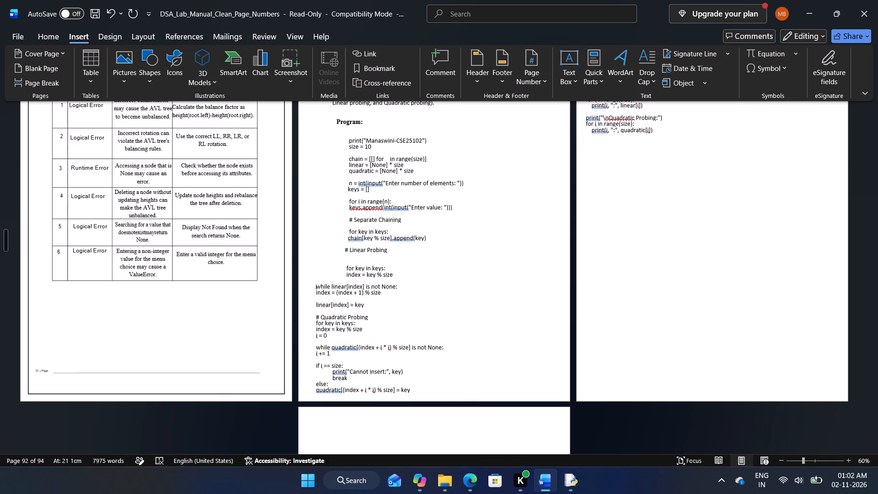
{"action": "key", "text": "Left"}
{"action": "key", "text": "Down"}
{"action": "key", "text": "space"}
{"action": "key", "text": "space"}
{"action": "key", "text": "space"}
{"action": "key", "text": "space"}
{"action": "key", "text": "space"}
{"action": "key", "text": "space"}
{"action": "key", "text": "space"}
{"action": "key", "text": "space"}
{"action": "key", "text": "space"}
{"action": "key", "text": "space"}
{"action": "key", "text": "space"}
{"action": "key", "text": "space"}
{"action": "key", "text": "space"}
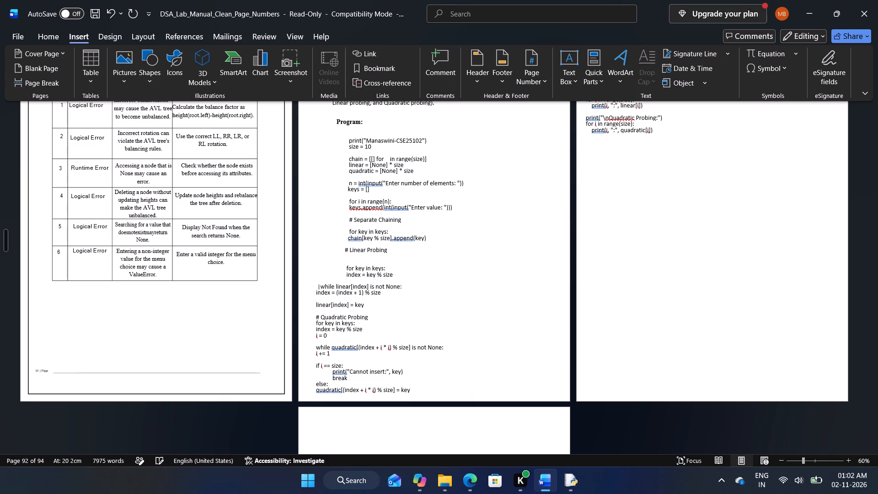
{"action": "key", "text": "space"}
{"action": "key", "text": "space"}
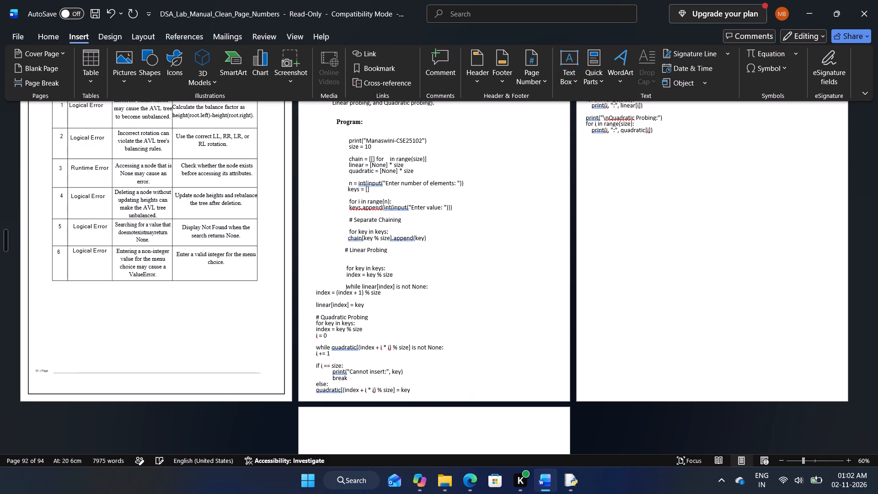
Indent the index = (index + 1) % size line with spaces to align it with the while linear[index] line above.
{"action": "key", "text": "Down"}
{"action": "key", "text": "Left"}
{"action": "key", "text": "Left"}
{"action": "key", "text": "Left"}
{"action": "key", "text": "Left"}
{"action": "key", "text": "Left"}
{"action": "key", "text": "Left"}
{"action": "key", "text": "Left"}
{"action": "key", "text": "Left"}
{"action": "key", "text": "Left"}
{"action": "key", "text": "Left"}
{"action": "key", "text": "Left"}
{"action": "key", "text": "Left"}
{"action": "key", "text": "space"}
{"action": "key", "text": "space"}
{"action": "key", "text": "space"}
{"action": "key", "text": "space"}
{"action": "key", "text": "space"}
{"action": "key", "text": "space"}
{"action": "key", "text": "space"}
{"action": "key", "text": "space"}
{"action": "key", "text": "space"}
{"action": "key", "text": "space"}
{"action": "key", "text": "space"}
{"action": "key", "text": "space"}
{"action": "key", "text": "space"}
{"action": "key", "text": "space"}
{"action": "key", "text": "space"}
{"action": "key", "text": "space"}
{"action": "key", "text": "space"}
{"action": "key", "text": "space"}
{"action": "key", "text": "space"}
{"action": "key", "text": "space"}
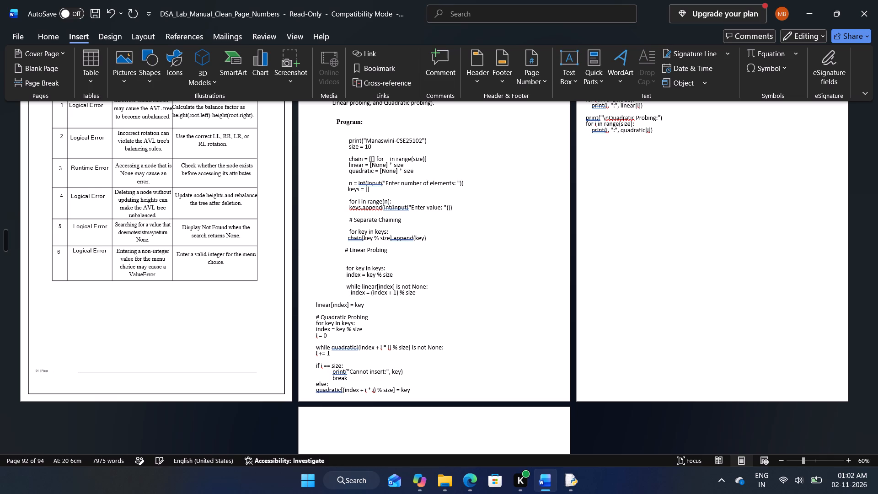
{"action": "key", "text": "BackSpace"}
{"action": "key", "text": "BackSpace"}
{"action": "key", "text": "BackSpace"}
Indent the linear[index] = key line with spaces to bring it roughly level with the Linear Probing code above.
{"action": "key", "text": "Down"}
{"action": "key", "text": "Down"}
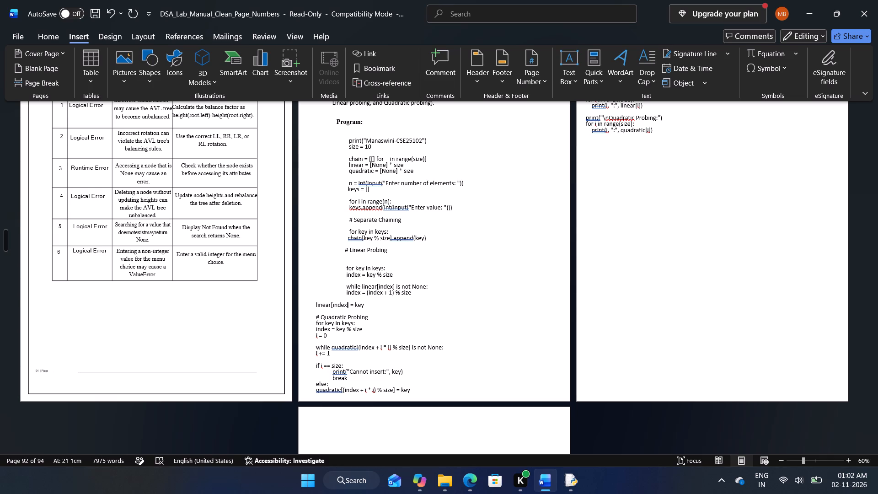
{"action": "key", "text": "Left"}
{"action": "key", "text": "Left"}
{"action": "key", "text": "Left"}
{"action": "key", "text": "Left"}
{"action": "key", "text": "Left"}
{"action": "key", "text": "Left"}
{"action": "key", "text": "Left"}
{"action": "key", "text": "Left"}
{"action": "key", "text": "Left"}
{"action": "key", "text": "Left"}
{"action": "key", "text": "Left"}
{"action": "key", "text": "Left"}
{"action": "key", "text": "Left"}
{"action": "key", "text": "Down"}
{"action": "key", "text": "space"}
{"action": "key", "text": "space"}
{"action": "key", "text": "space"}
{"action": "key", "text": "space"}
{"action": "key", "text": "space"}
{"action": "key", "text": "space"}
{"action": "key", "text": "space"}
{"action": "key", "text": "space"}
{"action": "key", "text": "space"}
{"action": "key", "text": "space"}
{"action": "key", "text": "space"}
{"action": "key", "text": "space"}
{"action": "key", "text": "space"}
{"action": "key", "text": "space"}
{"action": "key", "text": "space"}
{"action": "key", "text": "space"}
{"action": "key", "text": "space"}
{"action": "key", "text": "space"}
{"action": "key", "text": "space"}
{"action": "key", "text": "space"}
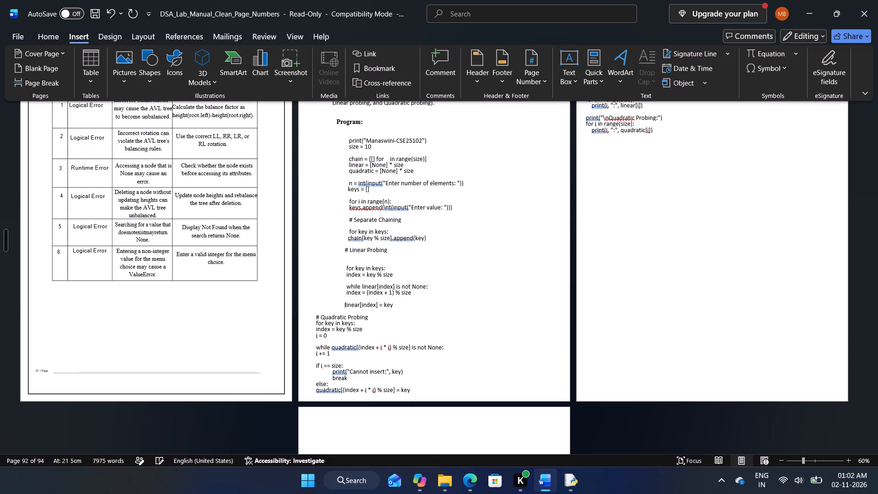
Indent the # Quadratic Probing comment with spaces to align it with the linear[index] = key line.
{"action": "key", "text": "Down"}
{"action": "key", "text": "Down"}
{"action": "key", "text": "Left"}
{"action": "key", "text": "Left"}
{"action": "key", "text": "Left"}
{"action": "key", "text": "Left"}
{"action": "key", "text": "Left"}
{"action": "key", "text": "Left"}
{"action": "key", "text": "Left"}
{"action": "key", "text": "Left"}
{"action": "key", "text": "Left"}
{"action": "key", "text": "Left"}
{"action": "key", "text": "Left"}
{"action": "key", "text": "Left"}
{"action": "key", "text": "Down"}
{"action": "key", "text": "space"}
{"action": "key", "text": "space"}
{"action": "key", "text": "space"}
{"action": "key", "text": "space"}
{"action": "key", "text": "space"}
{"action": "key", "text": "space"}
{"action": "key", "text": "space"}
{"action": "key", "text": "space"}
{"action": "key", "text": "space"}
{"action": "key", "text": "space"}
{"action": "key", "text": "space"}
{"action": "key", "text": "space"}
{"action": "key", "text": "space"}
{"action": "key", "text": "space"}
{"action": "key", "text": "space"}
{"action": "key", "text": "space"}
{"action": "key", "text": "space"}
{"action": "key", "text": "space"}
{"action": "key", "text": "space"}
{"action": "key", "text": "space"}
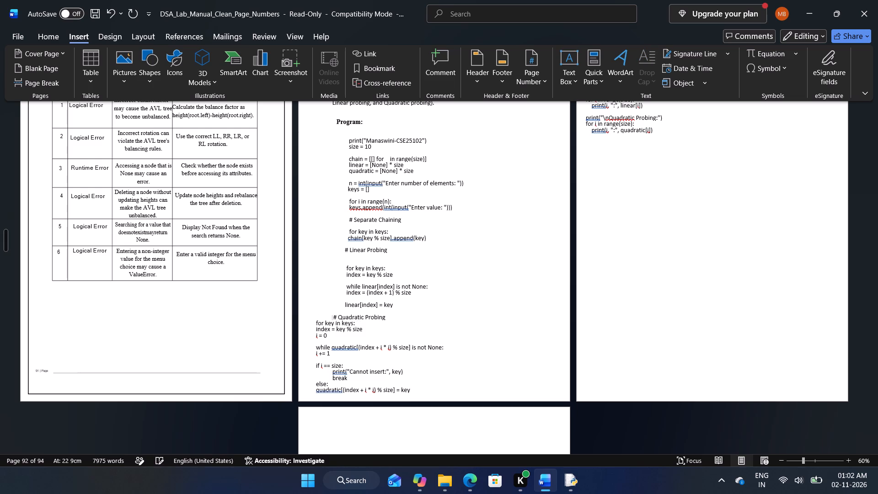
{"action": "key", "text": "BackSpace"}
{"action": "key", "text": "BackSpace"}
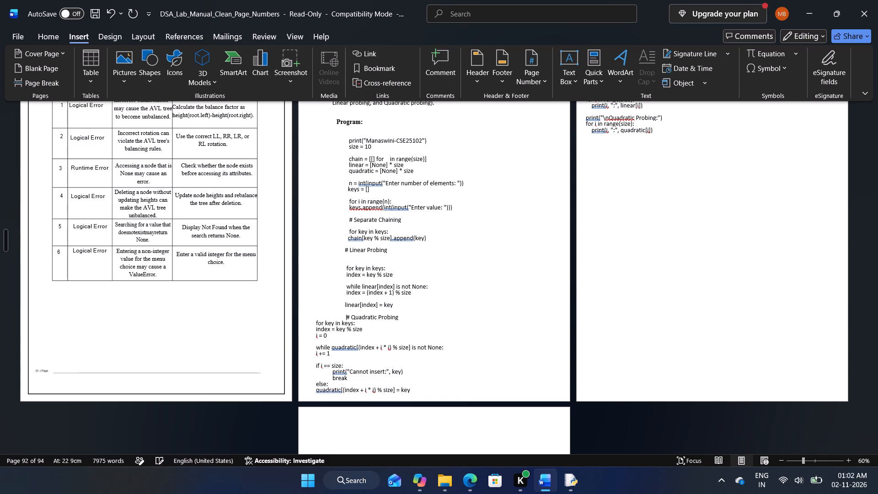
{"action": "key", "text": "BackSpace"}
Insert a line break before the for key in keys: line under # Quadratic Probing, keeping its plain code formatting.
{"action": "key", "text": "Down"}
{"action": "key", "text": "Left"}
{"action": "key", "text": "Left"}
{"action": "key", "text": "Left"}
{"action": "key", "text": "Left"}
{"action": "key", "text": "Left"}
{"action": "key", "text": "Left"}
{"action": "key", "text": "Left"}
{"action": "key", "text": "Left"}
{"action": "key", "text": "Left"}
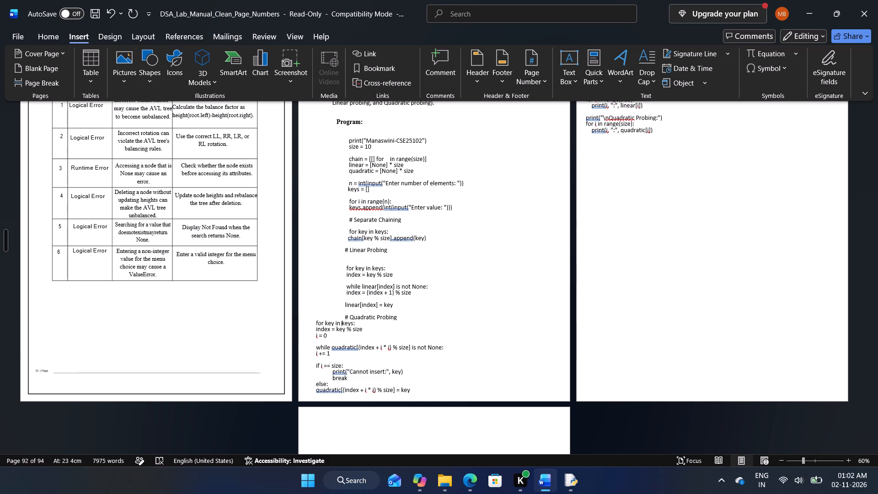
{"action": "key", "text": "Left"}
{"action": "key", "text": "Left"}
{"action": "key", "text": "Left"}
{"action": "key", "text": "space"}
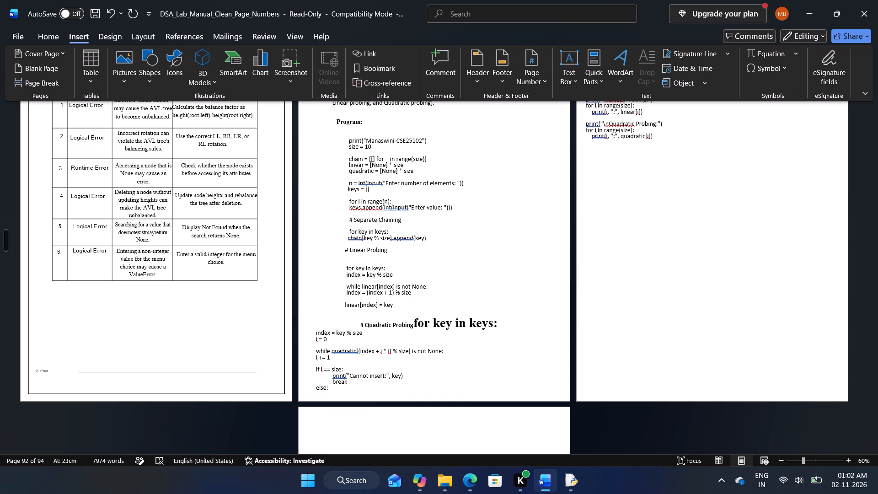
{"action": "key", "text": "ctrl+z"}
{"action": "key", "text": "Return"}
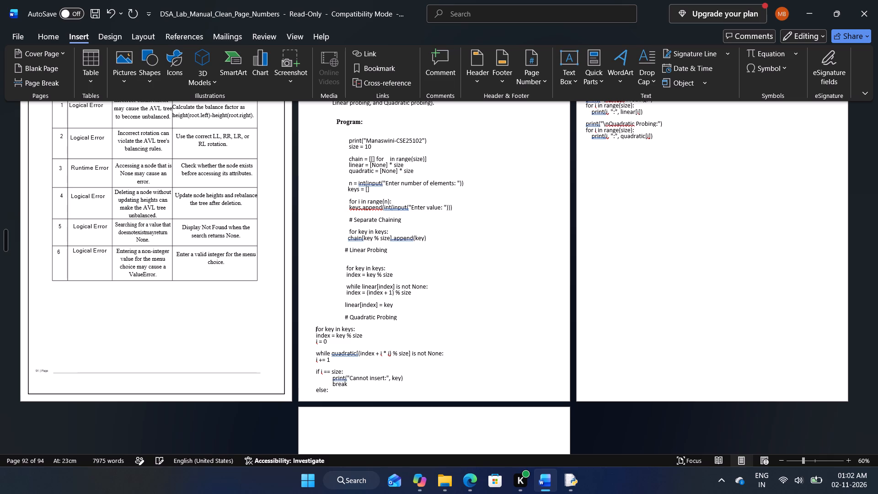
Indent the for key in keys: line under # Quadratic Probing with spaces to align it with that comment.
{"action": "key", "text": "space"}
{"action": "key", "text": "space"}
{"action": "key", "text": "space"}
{"action": "key", "text": "space"}
{"action": "key", "text": "space"}
{"action": "key", "text": "space"}
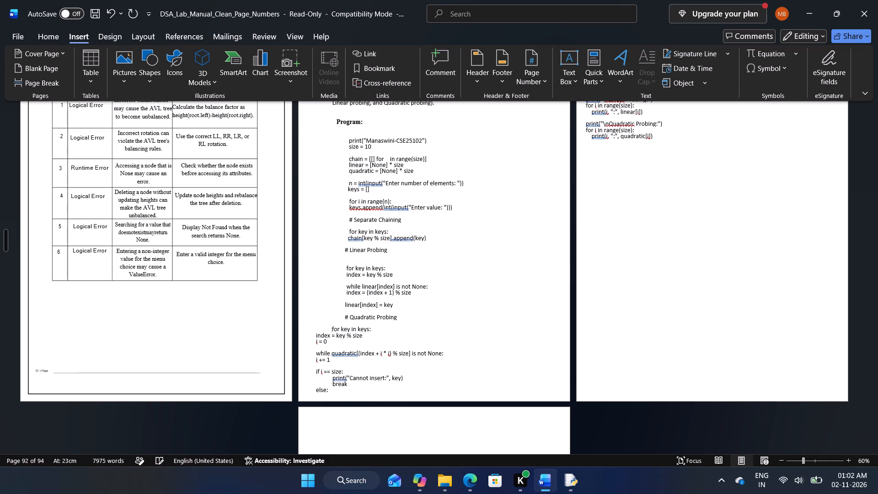
{"action": "key", "text": "space"}
{"action": "key", "text": "space"}
{"action": "key", "text": "space"}
{"action": "key", "text": "space"}
{"action": "key", "text": "space"}
{"action": "key", "text": "space"}
{"action": "key", "text": "space"}
{"action": "key", "text": "space"}
{"action": "key", "text": "space"}
Insert a line break after the Quadratic Probing for key in keys: line, separating it from index = key % size.
{"action": "key", "text": "Down"}
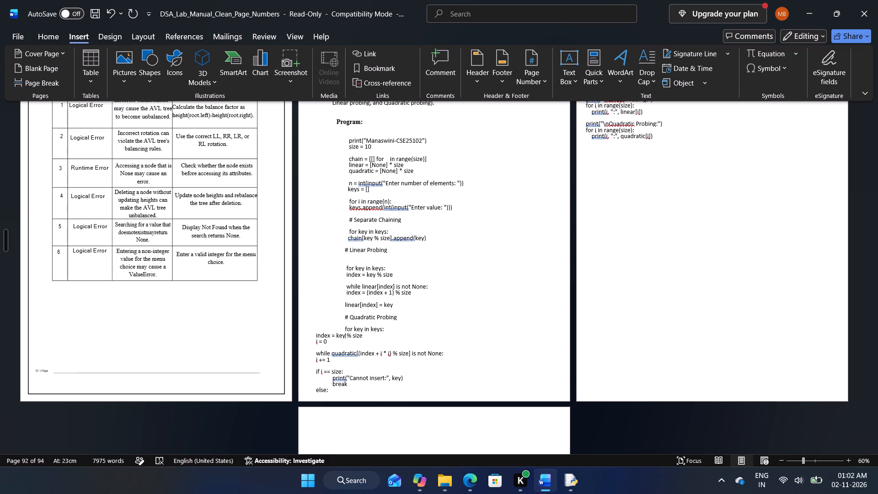
{"action": "key", "text": "Left"}
{"action": "key", "text": "Left"}
{"action": "key", "text": "Left"}
{"action": "key", "text": "Left"}
{"action": "key", "text": "Left"}
{"action": "key", "text": "Left"}
{"action": "key", "text": "Left"}
{"action": "key", "text": "Left"}
{"action": "key", "text": "Left"}
{"action": "key", "text": "Left"}
{"action": "key", "text": "Left"}
{"action": "key", "text": "Left"}
{"action": "key", "text": "Down"}
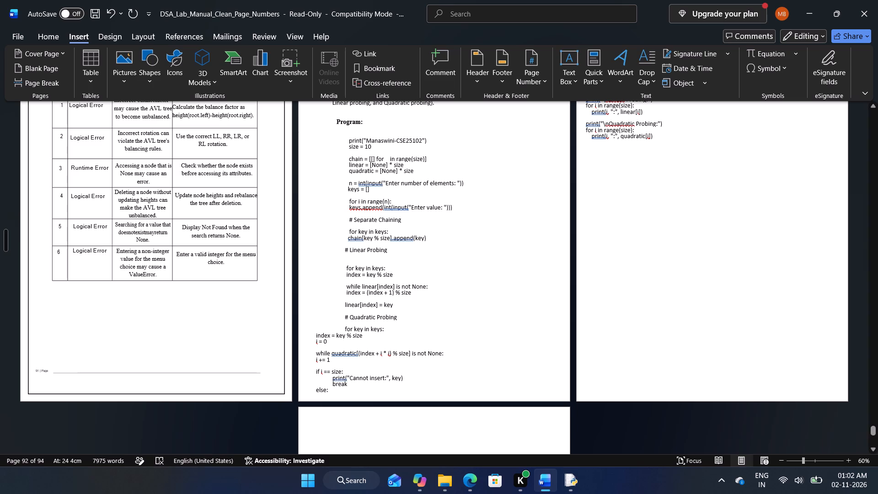
{"action": "key", "text": "Up"}
{"action": "key", "text": "Return"}
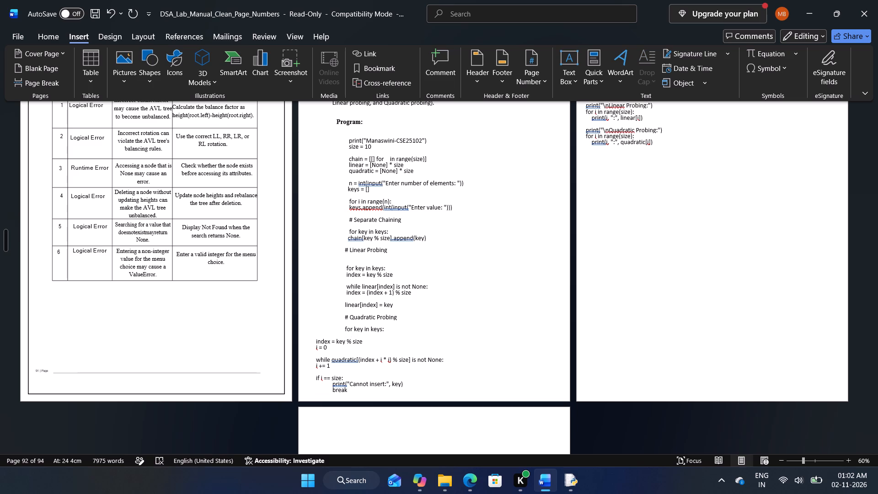
Indent the Quadratic Probing index = key % size line with spaces to bring it roughly level with the for line above.
{"action": "key", "text": "Down"}
{"action": "key", "text": "space"}
{"action": "key", "text": "space"}
{"action": "key", "text": "space"}
{"action": "key", "text": "space"}
{"action": "key", "text": "space"}
{"action": "key", "text": "space"}
{"action": "key", "text": "space"}
{"action": "key", "text": "space"}
{"action": "key", "text": "space"}
{"action": "key", "text": "space"}
{"action": "key", "text": "space"}
{"action": "key", "text": "space"}
{"action": "key", "text": "space"}
{"action": "key", "text": "space"}
{"action": "key", "text": "space"}
{"action": "key", "text": "space"}
{"action": "key", "text": "space"}
{"action": "key", "text": "space"}
{"action": "key", "text": "space"}
Indent the i = 0 line with spaces to align it with the index = key % size line above.
{"action": "key", "text": "Down"}
{"action": "key", "text": "Left"}
{"action": "key", "text": "Left"}
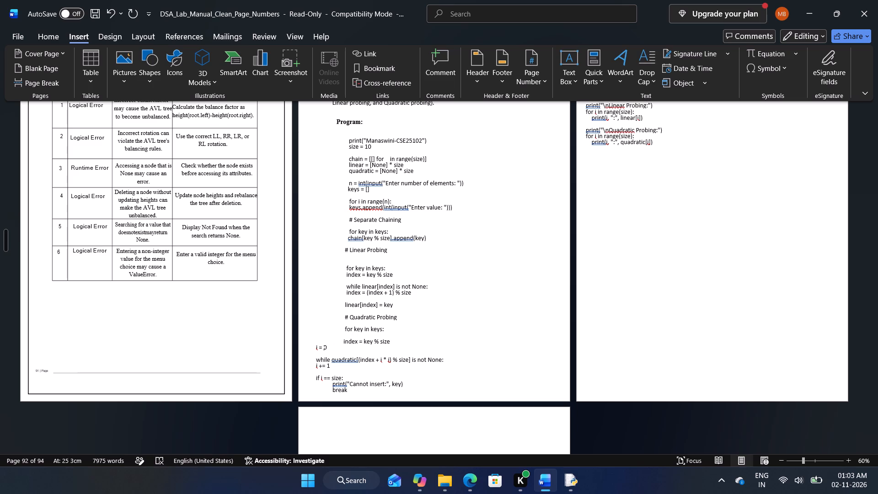
{"action": "key", "text": "Left"}
{"action": "key", "text": "Left"}
{"action": "key", "text": "Left"}
{"action": "key", "text": "space"}
{"action": "key", "text": "space"}
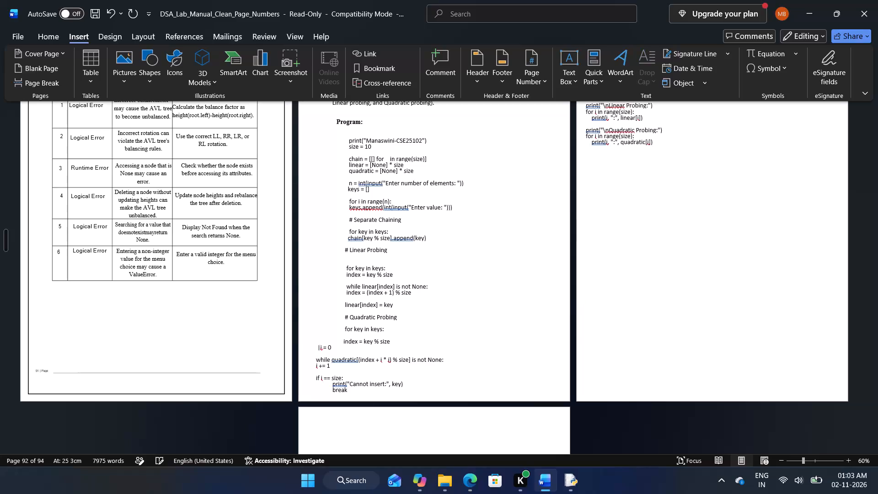
{"action": "key", "text": "space"}
{"action": "key", "text": "space"}
{"action": "key", "text": "space"}
{"action": "key", "text": "space"}
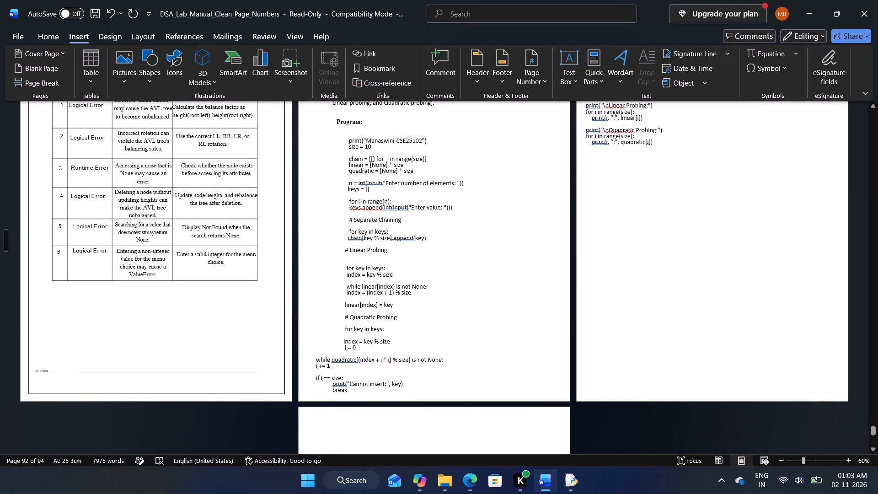
Insert blank lines after i = 0 to push the code from while quadratic onward onto the following page.
{"action": "left_click", "coordinate": [314, 357]}
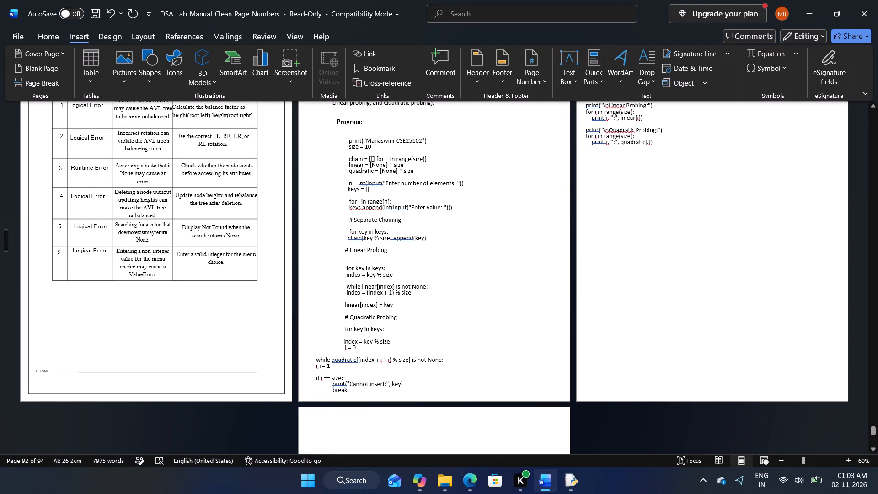
{"action": "left_click", "coordinate": [393, 354]}
{"action": "key", "text": "Return"}
{"action": "key", "text": "Return"}
{"action": "key", "text": "Return"}
{"action": "key", "text": "Return"}
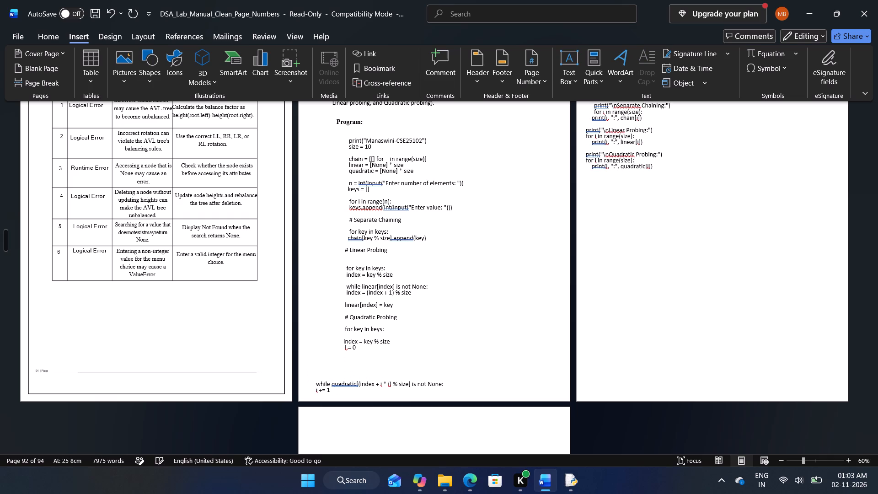
{"action": "key", "text": "Return"}
{"action": "key", "text": "Return"}
{"action": "key", "text": "Return"}
{"action": "key", "text": "Return"}
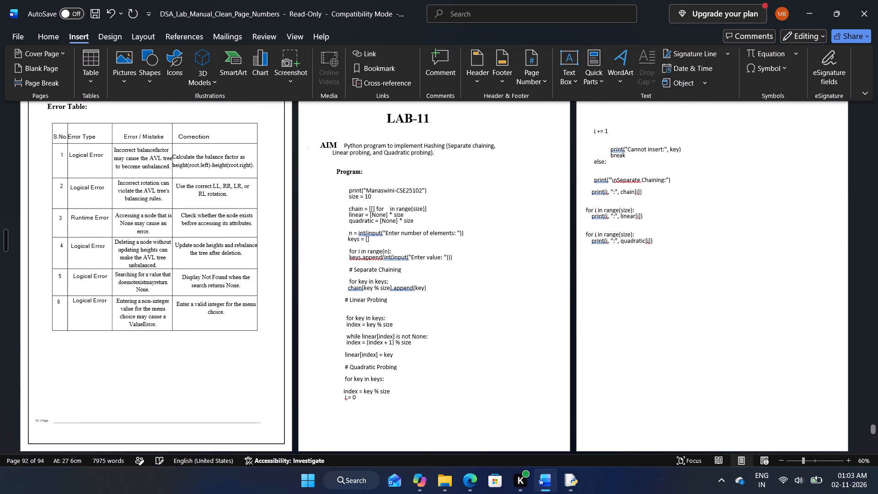
{"action": "key", "text": "Return"}
{"action": "key", "text": "Return"}
{"action": "key", "text": "Return"}
{"action": "key", "text": "Return"}
{"action": "key", "text": "Return"}
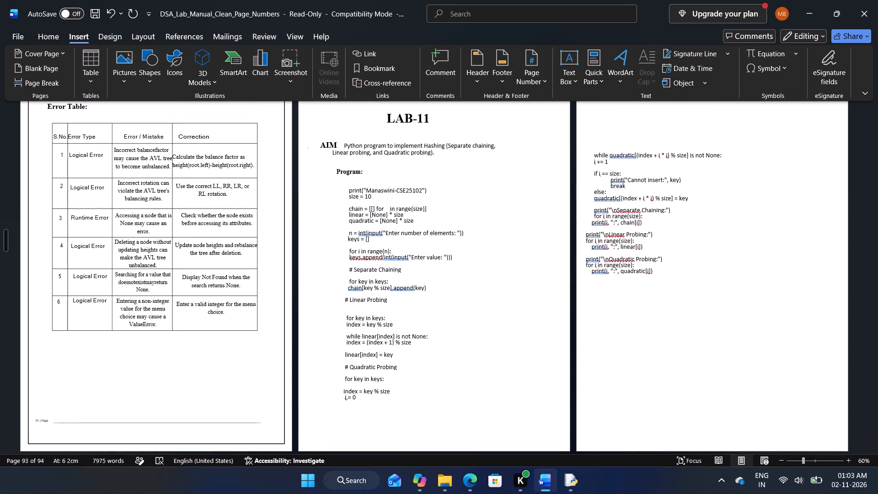
Indent the while quadratic[(index + i * i) % size] is not None: line with spaces on the new page.
{"action": "left_click", "coordinate": [590, 153]}
{"action": "key", "text": "space"}
{"action": "key", "text": "space"}
{"action": "key", "text": "space"}
{"action": "key", "text": "space"}
{"action": "key", "text": "space"}
{"action": "key", "text": "space"}
{"action": "key", "text": "space"}
{"action": "key", "text": "space"}
{"action": "key", "text": "space"}
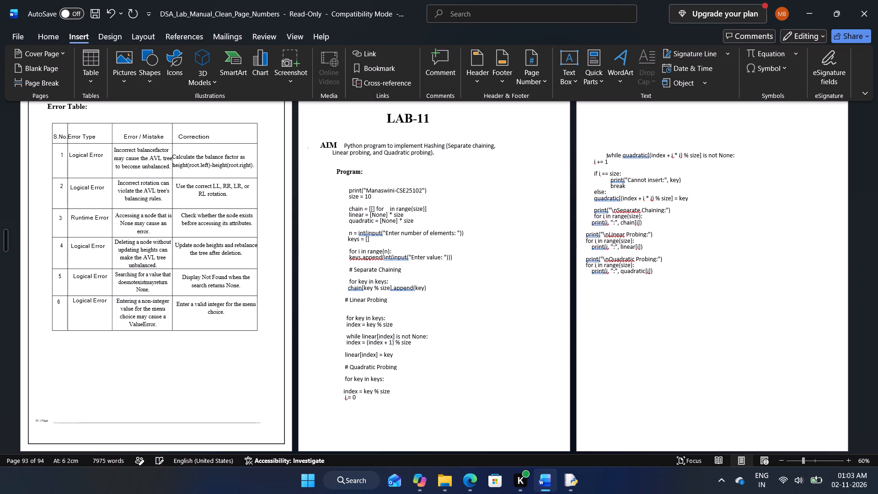
Indent the i += 1 line with spaces so it sits slightly deeper than the while quadratic line above.
{"action": "left_click", "coordinate": [589, 164]}
{"action": "key", "text": "m"}
{"action": "key", "text": "ctrl+z"}
{"action": "key", "text": "space"}
{"action": "key", "text": "space"}
{"action": "key", "text": "space"}
{"action": "key", "text": "space"}
{"action": "key", "text": "space"}
{"action": "key", "text": "space"}
{"action": "key", "text": "space"}
{"action": "key", "text": "space"}
{"action": "key", "text": "space"}
{"action": "key", "text": "space"}
{"action": "key", "text": "space"}
{"action": "key", "text": "space"}
{"action": "key", "text": "space"}
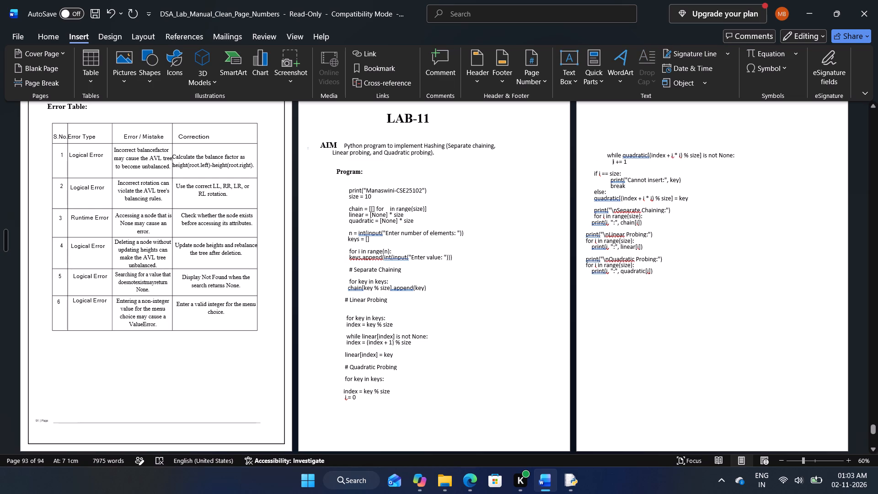
Indent the if i == size: line with spaces to align it with the while quadratic line.
{"action": "left_click", "coordinate": [589, 175]}
{"action": "key", "text": "space"}
{"action": "key", "text": "space"}
{"action": "key", "text": "space"}
{"action": "key", "text": "space"}
{"action": "key", "text": "space"}
{"action": "key", "text": "space"}
{"action": "key", "text": "space"}
{"action": "key", "text": "space"}
{"action": "key", "text": "space"}
Indent the else: line with spaces to bring it roughly level with the if i == size: line.
{"action": "left_click", "coordinate": [589, 194]}
{"action": "key", "text": "space"}
{"action": "key", "text": "space"}
{"action": "key", "text": "space"}
{"action": "key", "text": "space"}
{"action": "key", "text": "space"}
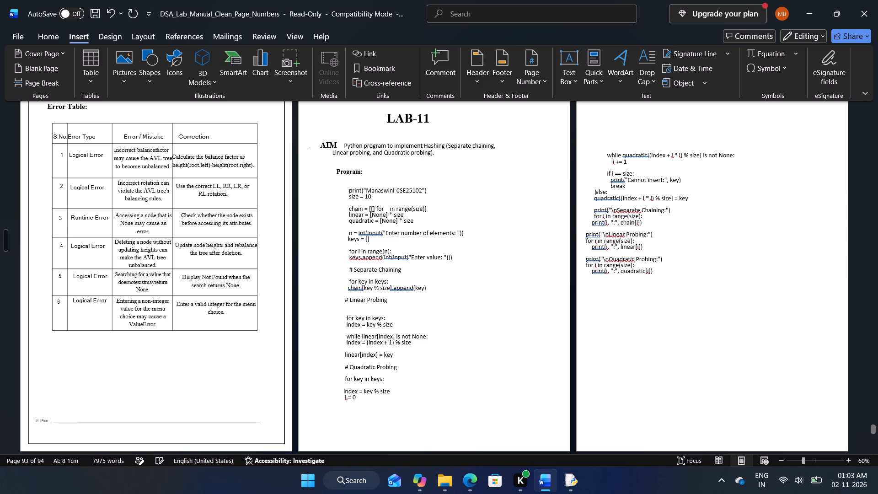
{"action": "key", "text": "space"}
{"action": "key", "text": "space"}
{"action": "key", "text": "space"}
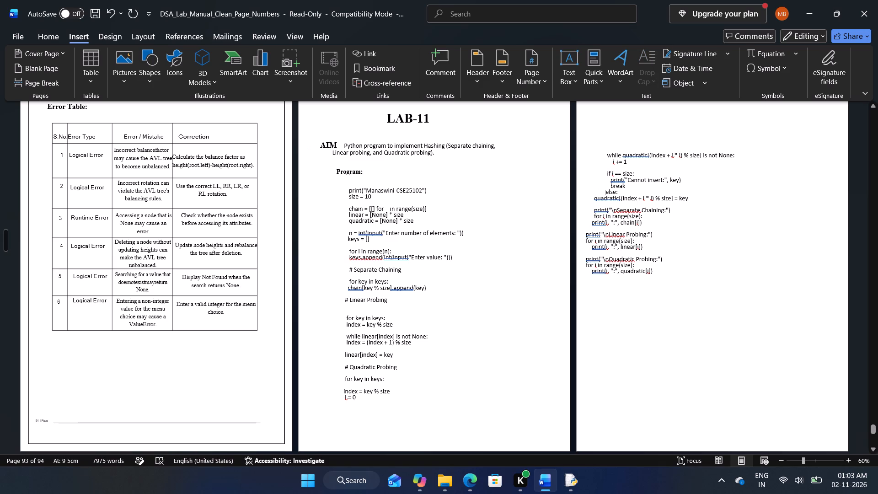
Indent the quadratic[(index + i * i) % size] = key line with spaces so it sits deeper than else:.
{"action": "left_click", "coordinate": [593, 199]}
{"action": "key", "text": "space"}
{"action": "key", "text": "space"}
{"action": "key", "text": "space"}
{"action": "key", "text": "space"}
{"action": "key", "text": "space"}
{"action": "key", "text": "space"}
{"action": "key", "text": "space"}
{"action": "key", "text": "space"}
{"action": "key", "text": "space"}
{"action": "key", "text": "space"}
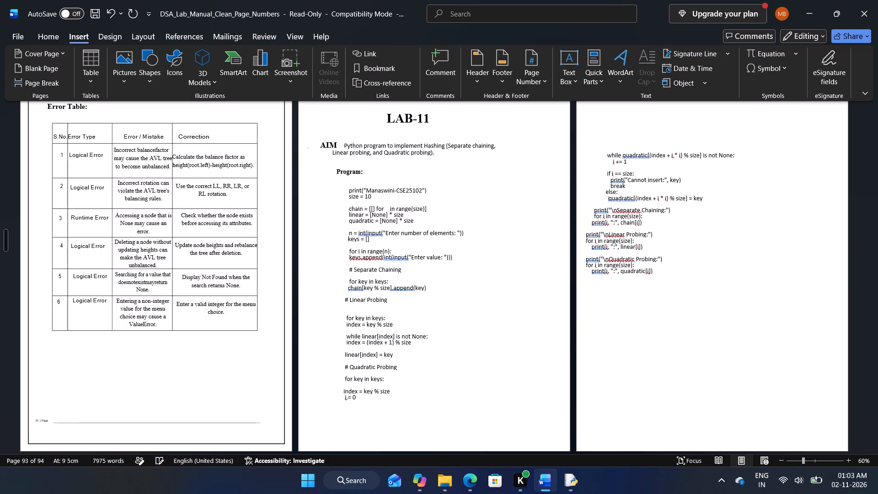
{"action": "key", "text": "space"}
{"action": "key", "text": "space"}
Indent the print("\nSeparate Chaining:") line with spaces to bring it roughly level with the quadratic assignment line above.
{"action": "left_click", "coordinate": [590, 210]}
{"action": "key", "text": "space"}
{"action": "key", "text": "space"}
{"action": "key", "text": "space"}
{"action": "key", "text": "space"}
{"action": "key", "text": "space"}
{"action": "key", "text": "space"}
{"action": "key", "text": "space"}
{"action": "key", "text": "space"}
{"action": "key", "text": "space"}
{"action": "key", "text": "space"}
{"action": "key", "text": "space"}
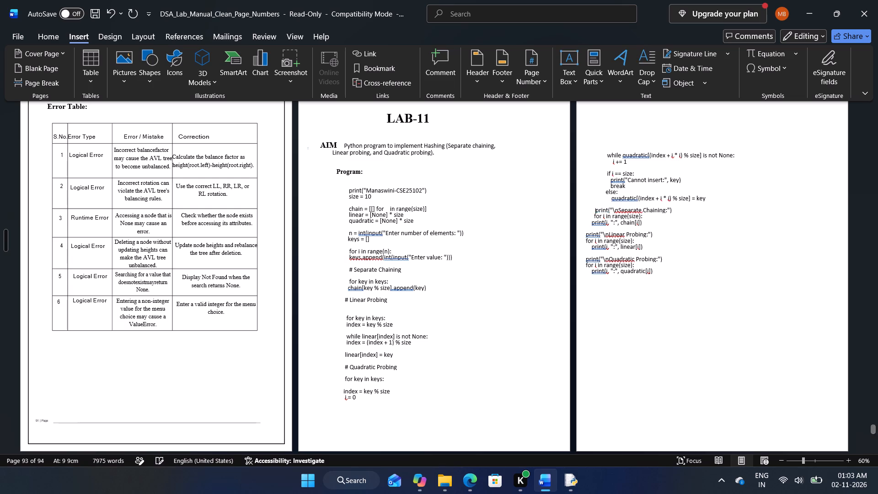
{"action": "key", "text": "space"}
{"action": "key", "text": "space"}
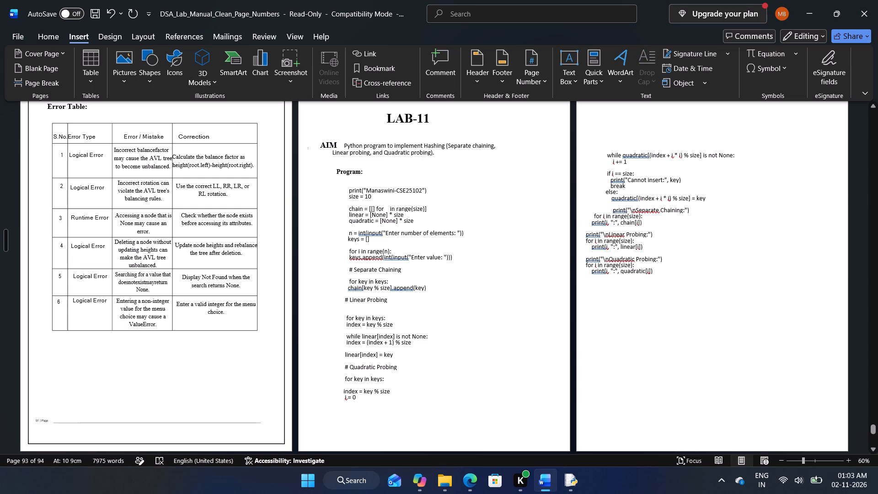
Indent the for i in range(size): line under Separate Chaining with spaces to align it with the print("\nSeparate Chaining:") line.
{"action": "left_click", "coordinate": [590, 217]}
{"action": "key", "text": "space"}
{"action": "key", "text": "space"}
{"action": "key", "text": "space"}
{"action": "key", "text": "space"}
{"action": "key", "text": "space"}
{"action": "key", "text": "space"}
{"action": "key", "text": "space"}
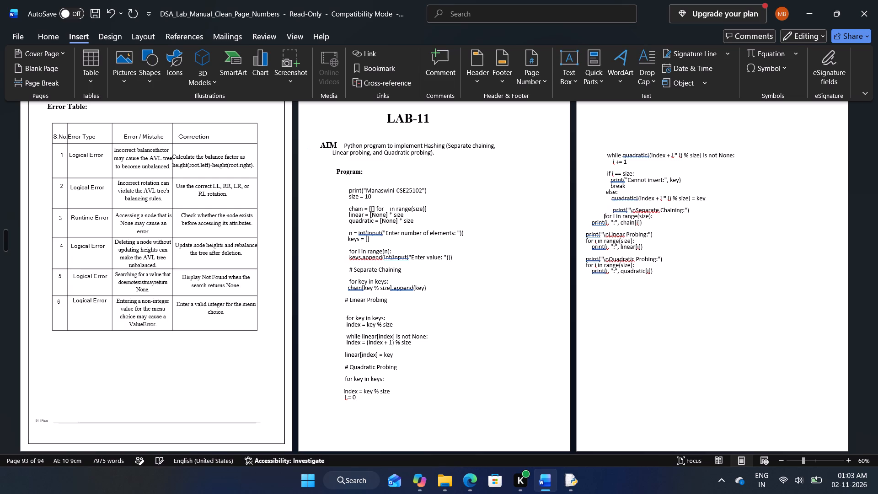
{"action": "key", "text": "space"}
{"action": "key", "text": "space"}
{"action": "key", "text": "space"}
{"action": "key", "text": "space"}
{"action": "key", "text": "space"}
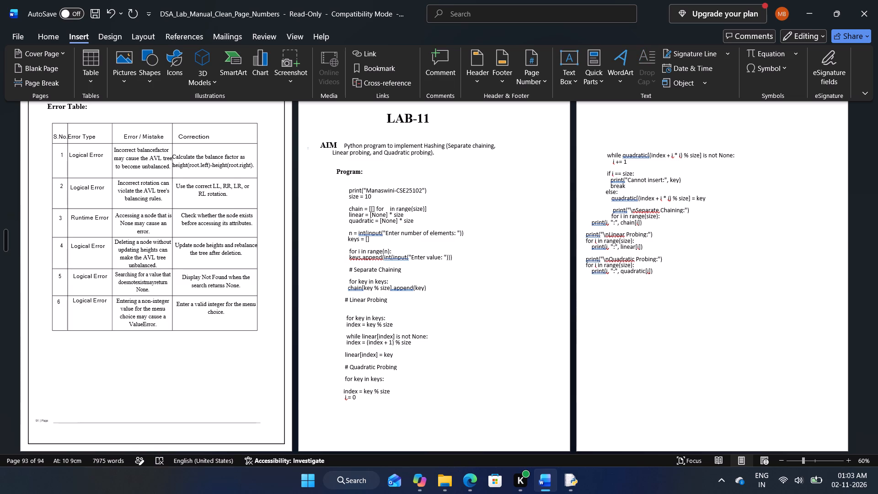
{"action": "key", "text": "space"}
Indent the print(i, ":", chain[i]) line with spaces to align it with the for i in range(size): line above.
{"action": "left_click", "coordinate": [584, 226]}
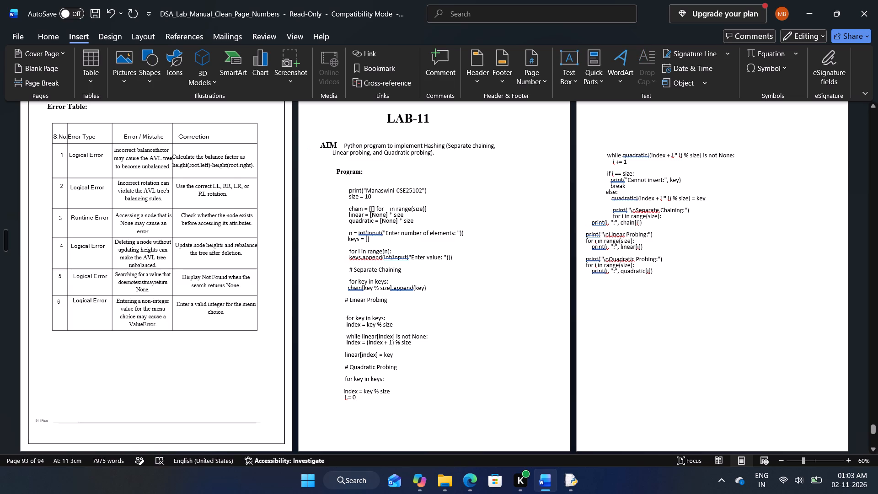
{"action": "key", "text": "space"}
{"action": "key", "text": "space"}
{"action": "key", "text": "space"}
{"action": "key", "text": "space"}
{"action": "key", "text": "space"}
{"action": "key", "text": "space"}
{"action": "key", "text": "space"}
{"action": "key", "text": "space"}
{"action": "key", "text": "space"}
{"action": "key", "text": "Up"}
{"action": "key", "text": "Left"}
{"action": "key", "text": "Left"}
{"action": "key", "text": "Left"}
{"action": "key", "text": "Left"}
{"action": "key", "text": "space"}
{"action": "key", "text": "space"}
{"action": "key", "text": "space"}
{"action": "key", "text": "space"}
{"action": "key", "text": "space"}
{"action": "key", "text": "space"}
{"action": "key", "text": "space"}
{"action": "key", "text": "space"}
{"action": "key", "text": "space"}
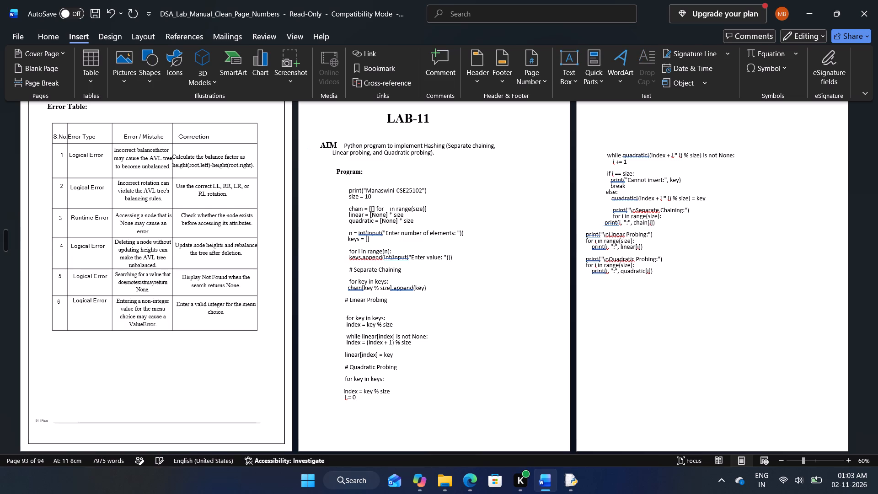
{"action": "key", "text": "space"}
{"action": "key", "text": "space"}
{"action": "key", "text": "space"}
{"action": "key", "text": "space"}
{"action": "key", "text": "space"}
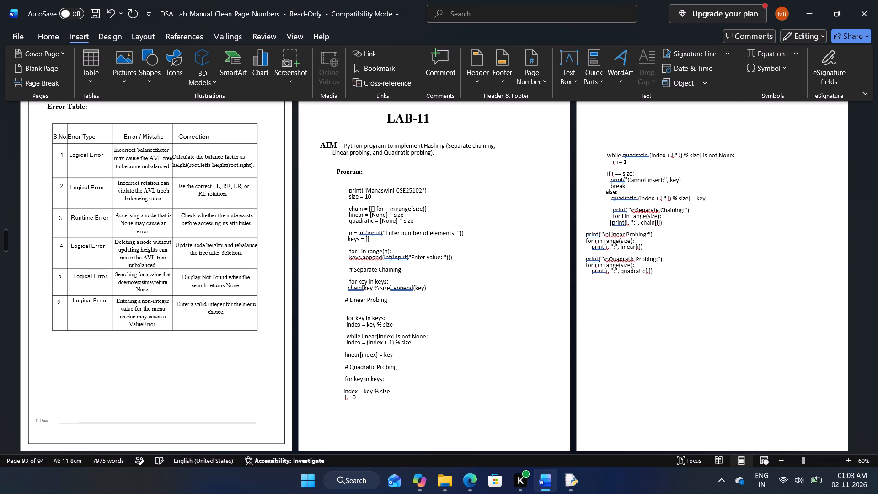
{"action": "key", "text": "space"}
Indent the print("\nLinear Probing:") line with spaces to align it with the Separate Chaining lines above.
{"action": "key", "text": "Down"}
{"action": "key", "text": "Down"}
{"action": "key", "text": "Left"}
{"action": "key", "text": "Left"}
{"action": "key", "text": "Left"}
{"action": "key", "text": "Left"}
{"action": "key", "text": "Left"}
{"action": "key", "text": "Left"}
{"action": "key", "text": "Left"}
{"action": "key", "text": "Left"}
{"action": "key", "text": "Left"}
{"action": "key", "text": "Left"}
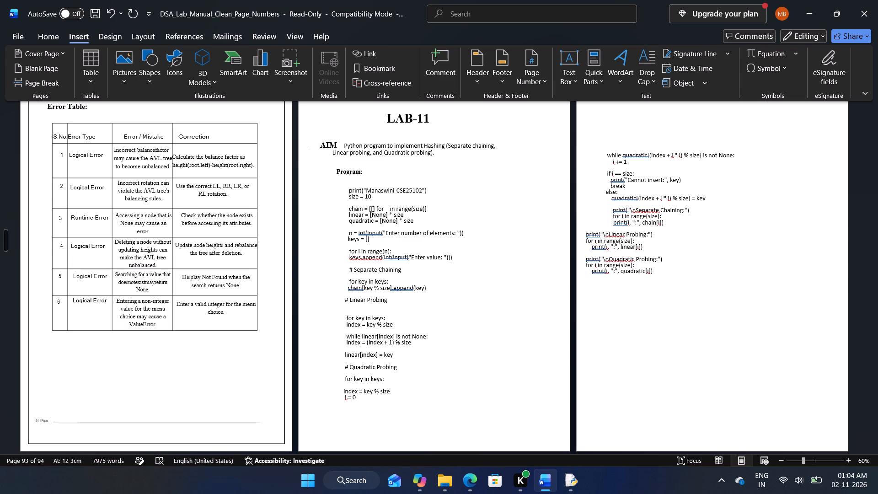
{"action": "key", "text": "Left"}
{"action": "key", "text": "Down"}
{"action": "key", "text": "Left"}
{"action": "key", "text": "Left"}
{"action": "key", "text": "Left"}
{"action": "key", "text": "Left"}
{"action": "key", "text": "Left"}
{"action": "key", "text": "Left"}
{"action": "key", "text": "Down"}
{"action": "key", "text": "Left"}
{"action": "key", "text": "Left"}
{"action": "key", "text": "Left"}
{"action": "key", "text": "Left"}
{"action": "key", "text": "Left"}
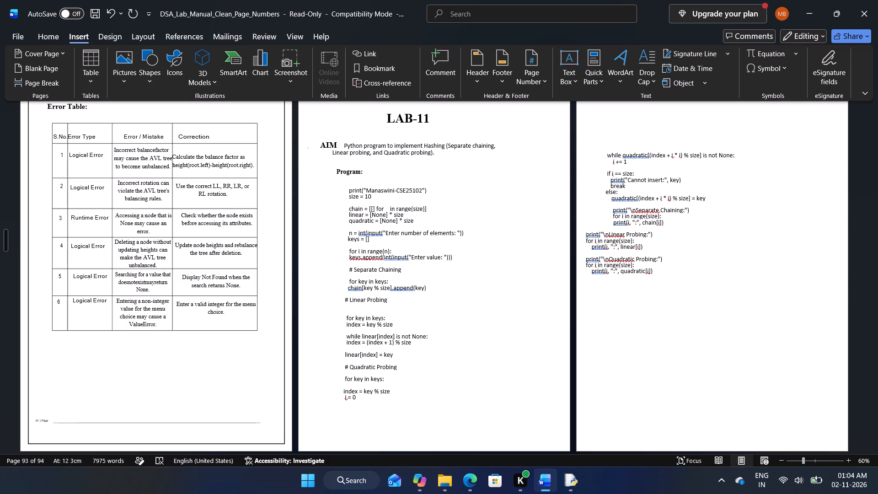
{"action": "key", "text": "space"}
{"action": "key", "text": "space"}
{"action": "key", "text": "space"}
{"action": "key", "text": "space"}
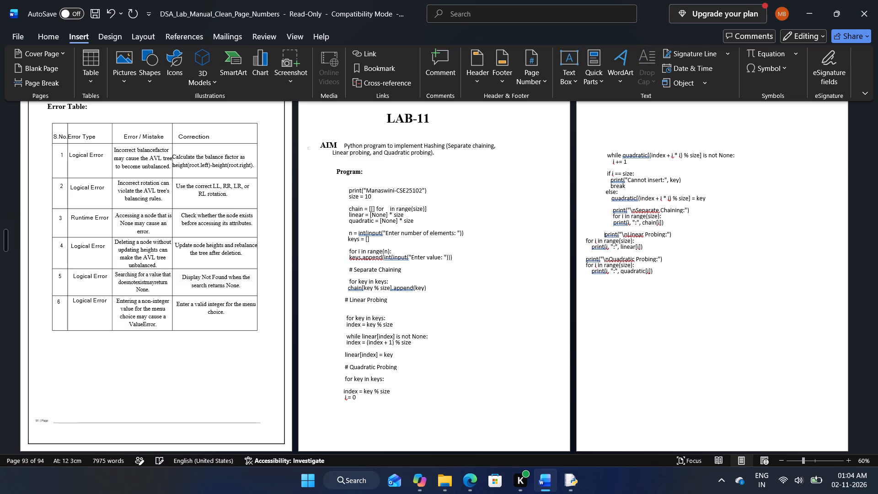
{"action": "key", "text": "space"}
{"action": "key", "text": "space"}
{"action": "key", "text": "space"}
{"action": "key", "text": "space"}
{"action": "key", "text": "space"}
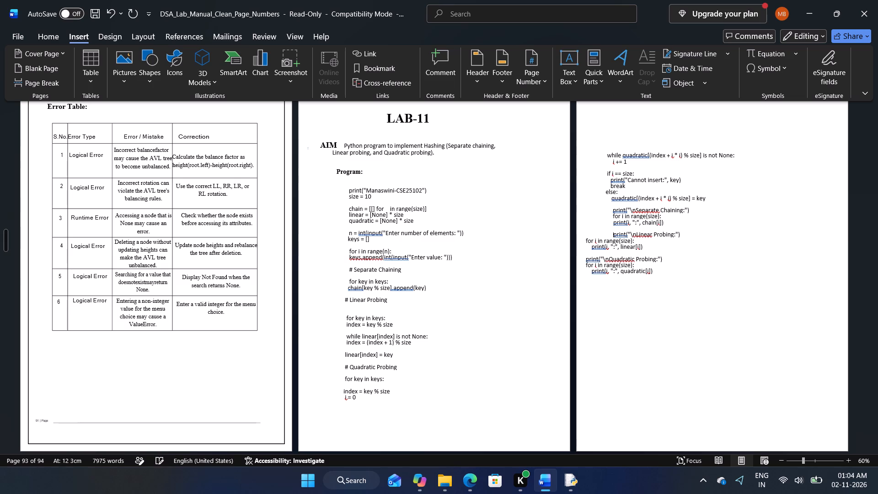
Indent the for i in range(size): line under Linear Probing with spaces to bring it roughly level with the print("\nLinear Probing:") line.
{"action": "key", "text": "Down"}
{"action": "key", "text": "Down"}
{"action": "key", "text": "Left"}
{"action": "key", "text": "Left"}
{"action": "key", "text": "Left"}
{"action": "key", "text": "Left"}
{"action": "key", "text": "Left"}
{"action": "key", "text": "Left"}
{"action": "key", "text": "Left"}
{"action": "key", "text": "Left"}
{"action": "key", "text": "Left"}
{"action": "key", "text": "Left"}
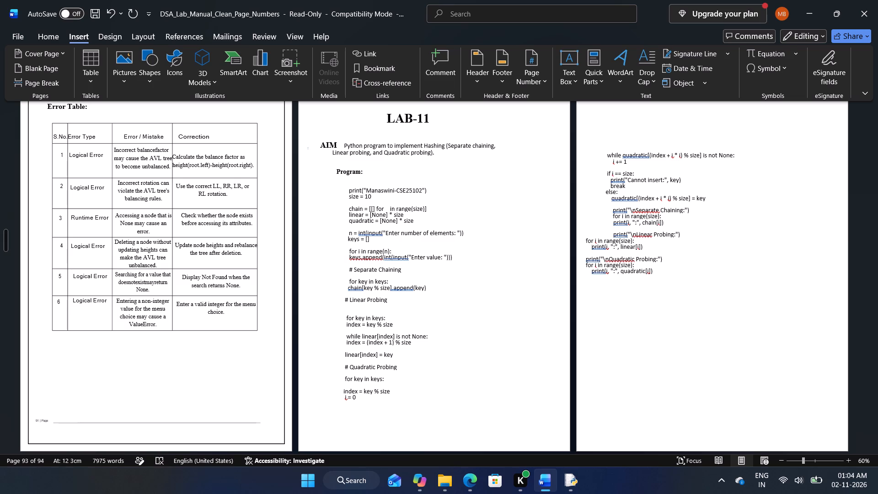
{"action": "key", "text": "Up"}
{"action": "key", "text": "Left"}
{"action": "key", "text": "Left"}
{"action": "key", "text": "space"}
{"action": "key", "text": "space"}
{"action": "key", "text": "space"}
{"action": "key", "text": "space"}
{"action": "key", "text": "space"}
{"action": "key", "text": "space"}
{"action": "key", "text": "space"}
{"action": "key", "text": "space"}
{"action": "key", "text": "space"}
{"action": "key", "text": "space"}
{"action": "key", "text": "space"}
{"action": "key", "text": "space"}
{"action": "key", "text": "space"}
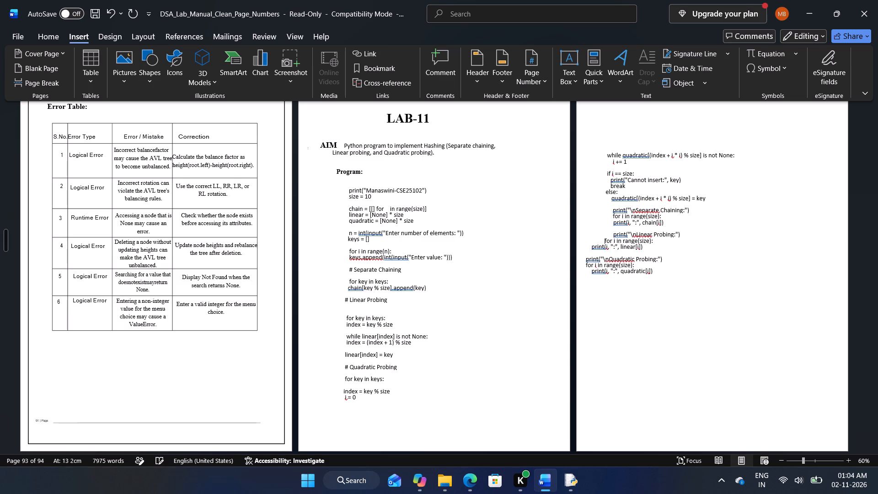
{"action": "key", "text": "space"}
{"action": "key", "text": "space"}
{"action": "key", "text": "space"}
{"action": "key", "text": "space"}
{"action": "key", "text": "space"}
Indent the print(i, ":", linear[i]) line with spaces so it sits deeper than its for i in range(size): line.
{"action": "key", "text": "Down"}
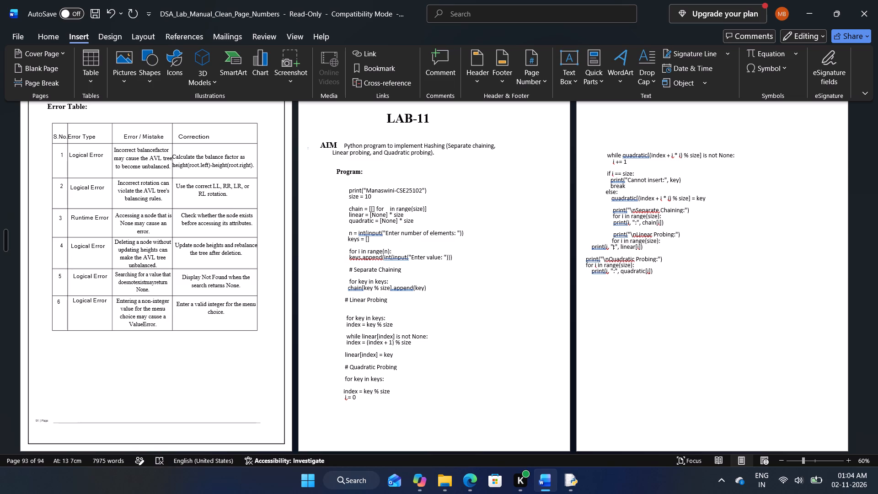
{"action": "key", "text": "Left"}
{"action": "key", "text": "Left"}
{"action": "key", "text": "Left"}
{"action": "key", "text": "Left"}
{"action": "key", "text": "Left"}
{"action": "key", "text": "Left"}
{"action": "key", "text": "Left"}
{"action": "key", "text": "Left"}
{"action": "key", "text": "Left"}
{"action": "key", "text": "Left"}
{"action": "key", "text": "Left"}
{"action": "key", "text": "space"}
{"action": "key", "text": "space"}
{"action": "key", "text": "space"}
{"action": "key", "text": "space"}
{"action": "key", "text": "space"}
{"action": "key", "text": "space"}
{"action": "key", "text": "space"}
{"action": "key", "text": "space"}
{"action": "key", "text": "space"}
{"action": "key", "text": "space"}
{"action": "key", "text": "space"}
{"action": "key", "text": "space"}
{"action": "key", "text": "space"}
{"action": "key", "text": "space"}
{"action": "key", "text": "space"}
{"action": "key", "text": "space"}
{"action": "key", "text": "space"}
{"action": "key", "text": "space"}
{"action": "key", "text": "space"}
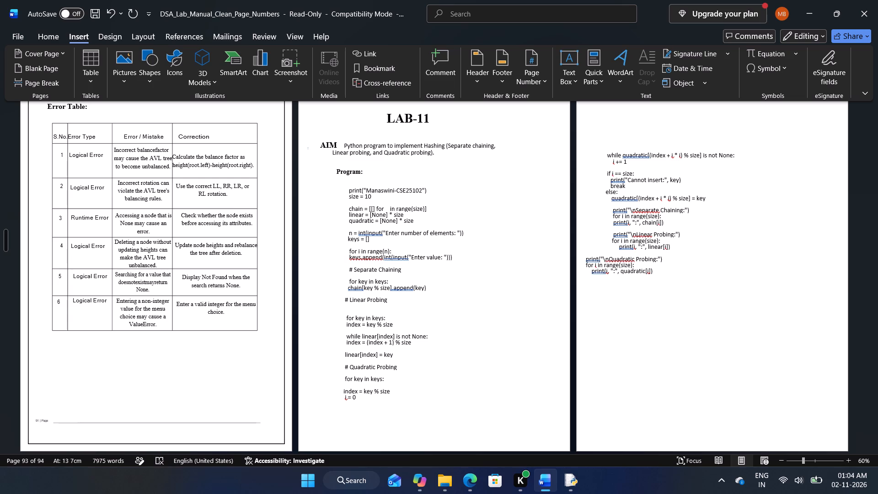
Indent the print("\nQuadratic Probing:") line with spaces to bring it roughly level with the print("\nLinear Probing:") line above.
{"action": "key", "text": "Down"}
{"action": "key", "text": "Down"}
{"action": "key", "text": "Left"}
{"action": "key", "text": "Left"}
{"action": "key", "text": "Left"}
{"action": "key", "text": "Left"}
{"action": "key", "text": "Left"}
{"action": "key", "text": "Left"}
{"action": "key", "text": "Left"}
{"action": "key", "text": "Left"}
{"action": "key", "text": "Left"}
{"action": "key", "text": "Left"}
{"action": "key", "text": "Left"}
{"action": "key", "text": "space"}
{"action": "key", "text": "space"}
{"action": "key", "text": "space"}
{"action": "key", "text": "space"}
{"action": "key", "text": "space"}
{"action": "key", "text": "space"}
{"action": "key", "text": "space"}
{"action": "key", "text": "space"}
{"action": "key", "text": "space"}
{"action": "key", "text": "space"}
{"action": "key", "text": "space"}
{"action": "key", "text": "space"}
{"action": "key", "text": "space"}
{"action": "key", "text": "space"}
{"action": "key", "text": "space"}
{"action": "key", "text": "space"}
{"action": "key", "text": "space"}
{"action": "key", "text": "space"}
{"action": "key", "text": "space"}
{"action": "key", "text": "space"}
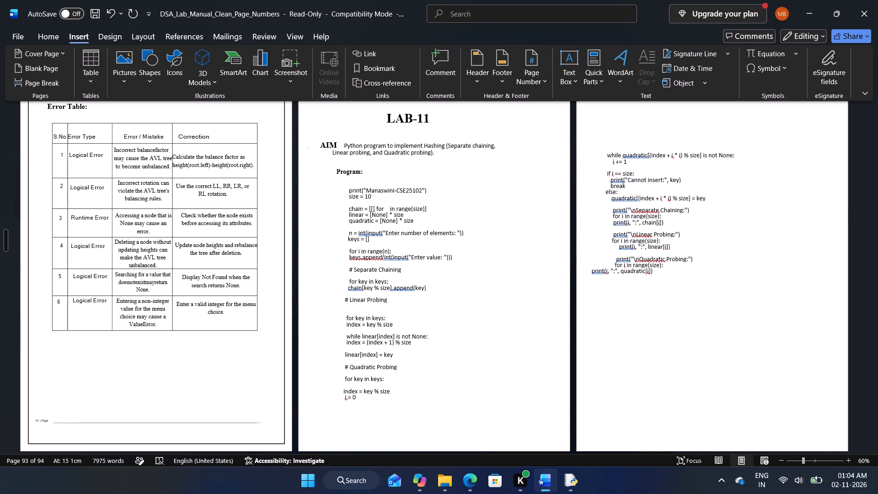
{"action": "key", "text": "BackSpace"}
{"action": "key", "text": "BackSpace"}
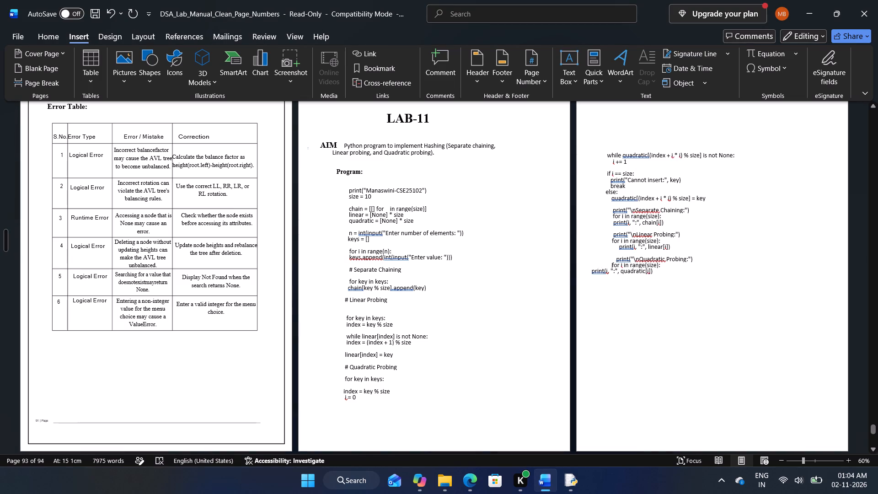
Indent the print(i, ":", quadratic[i]) line with spaces to align it with the print(i, ":", linear[i]) line above.
{"action": "left_click", "coordinate": [589, 272]}
{"action": "key", "text": "space"}
{"action": "key", "text": "space"}
{"action": "key", "text": "space"}
{"action": "key", "text": "space"}
{"action": "key", "text": "space"}
{"action": "key", "text": "space"}
{"action": "key", "text": "space"}
{"action": "key", "text": "space"}
{"action": "key", "text": "space"}
{"action": "key", "text": "space"}
{"action": "key", "text": "space"}
{"action": "key", "text": "space"}
{"action": "key", "text": "space"}
{"action": "key", "text": "space"}
{"action": "key", "text": "space"}
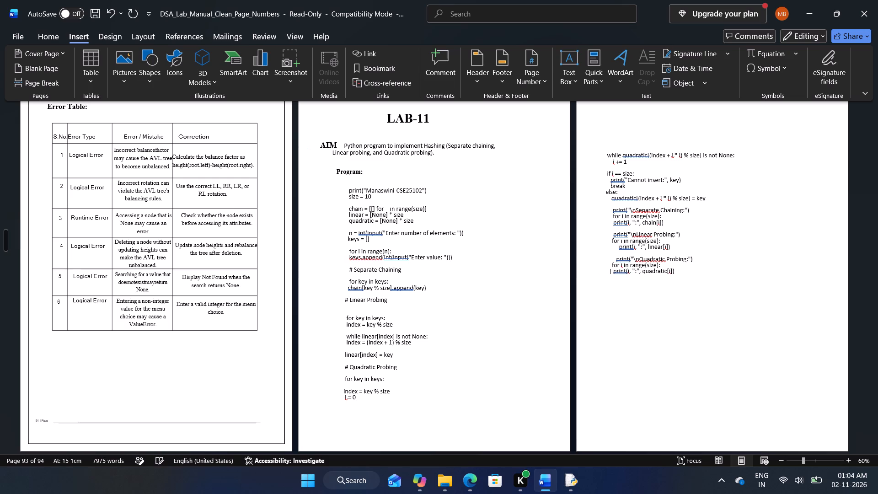
{"action": "key", "text": "space"}
{"action": "key", "text": "space"}
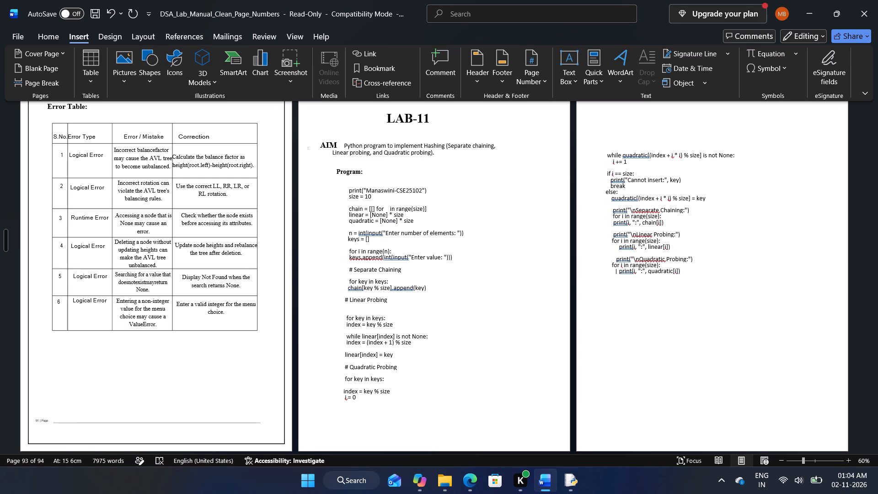
{"action": "left_click", "coordinate": [664, 351]}
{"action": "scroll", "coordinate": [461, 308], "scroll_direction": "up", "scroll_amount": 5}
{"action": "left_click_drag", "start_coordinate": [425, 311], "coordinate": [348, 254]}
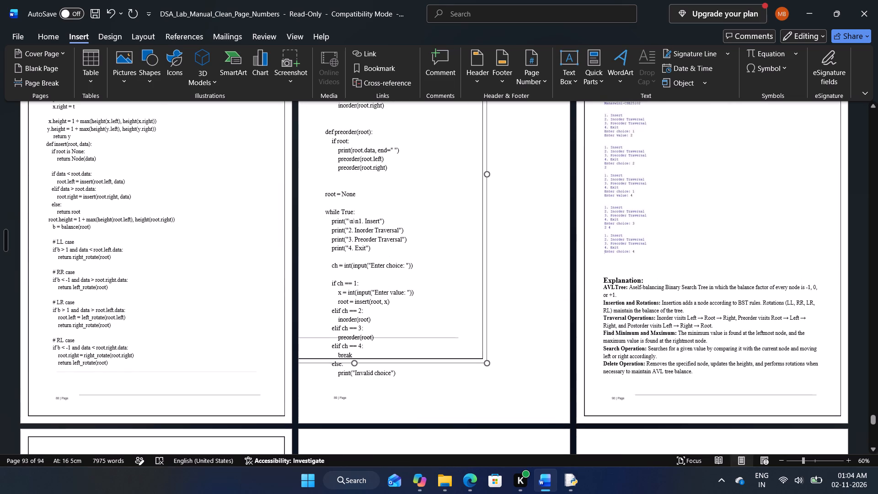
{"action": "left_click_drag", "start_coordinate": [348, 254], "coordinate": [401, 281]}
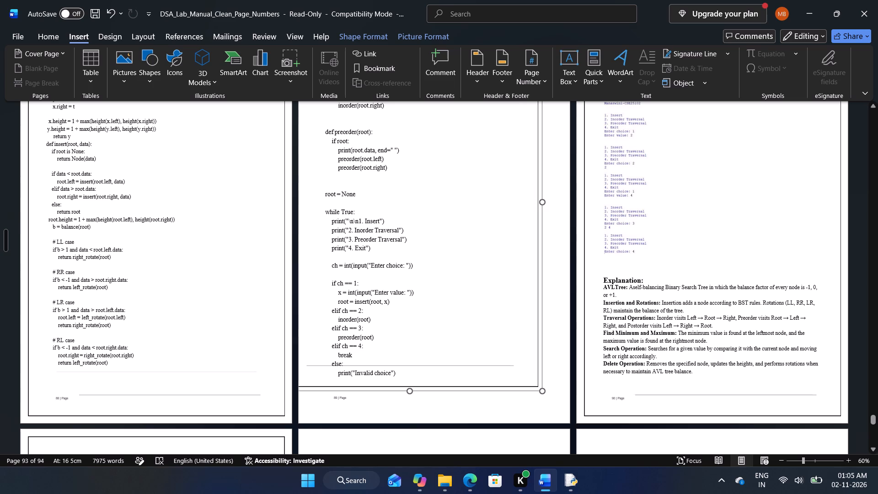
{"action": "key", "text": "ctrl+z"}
Copy the page border frame with its footer line from the page ending in print("Invalid choice") and paste it onto the LAB-11 page.
{"action": "left_click_drag", "start_coordinate": [496, 254], "coordinate": [493, 254]}
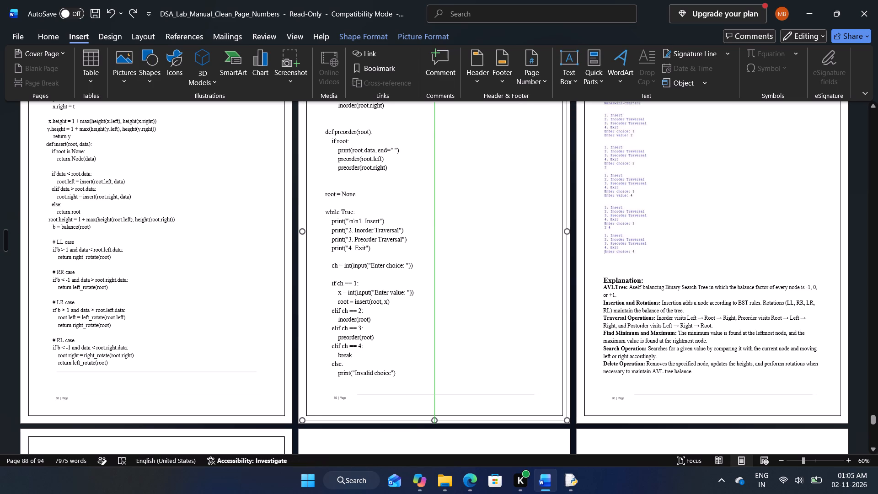
{"action": "left_click_drag", "start_coordinate": [493, 254], "coordinate": [485, 253]}
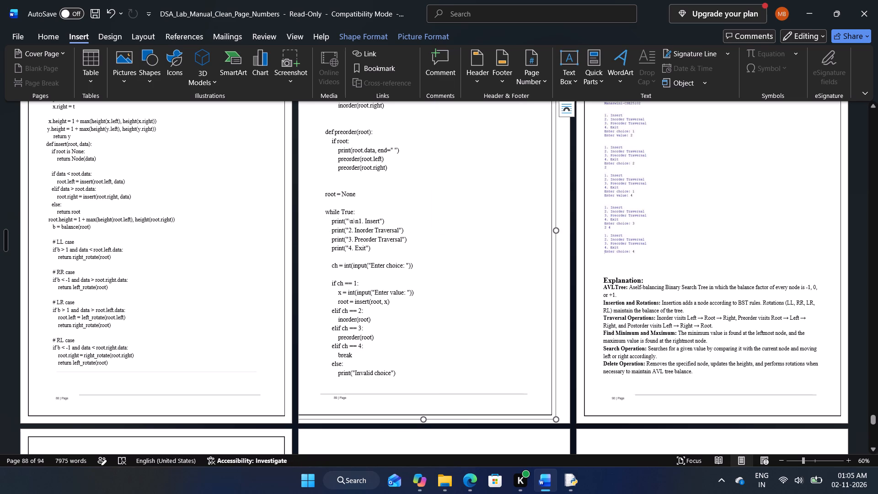
{"action": "right_click", "coordinate": [493, 240]}
{"action": "left_click", "coordinate": [519, 232]}
{"action": "scroll", "coordinate": [519, 232], "scroll_direction": "down", "scroll_amount": 2}
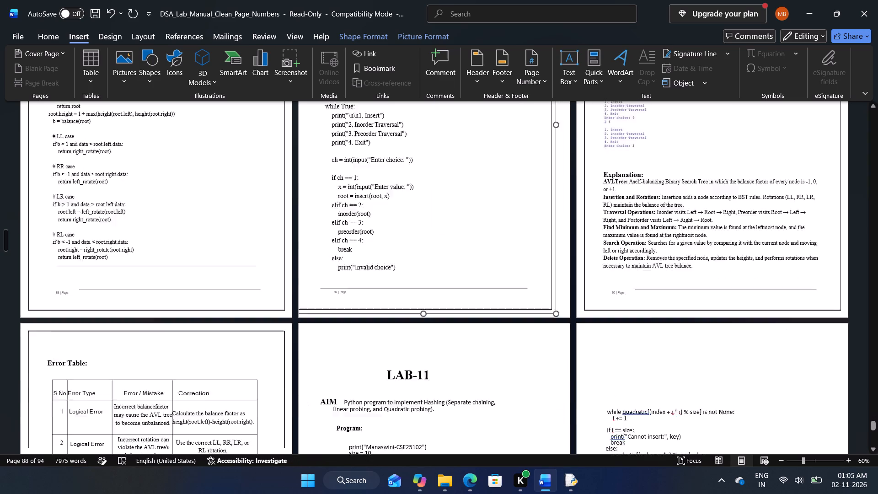
{"action": "scroll", "coordinate": [519, 232], "scroll_direction": "down", "scroll_amount": 1}
{"action": "right_click", "coordinate": [497, 290]}
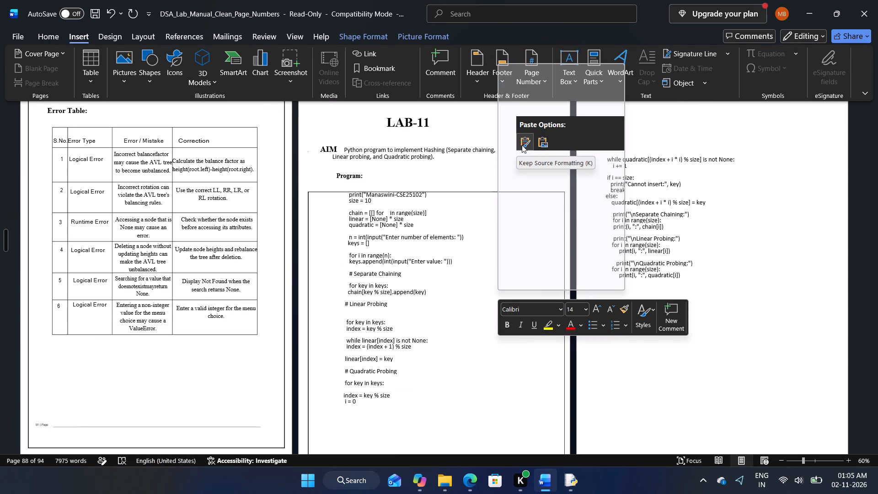
{"action": "left_click", "coordinate": [458, 185]}
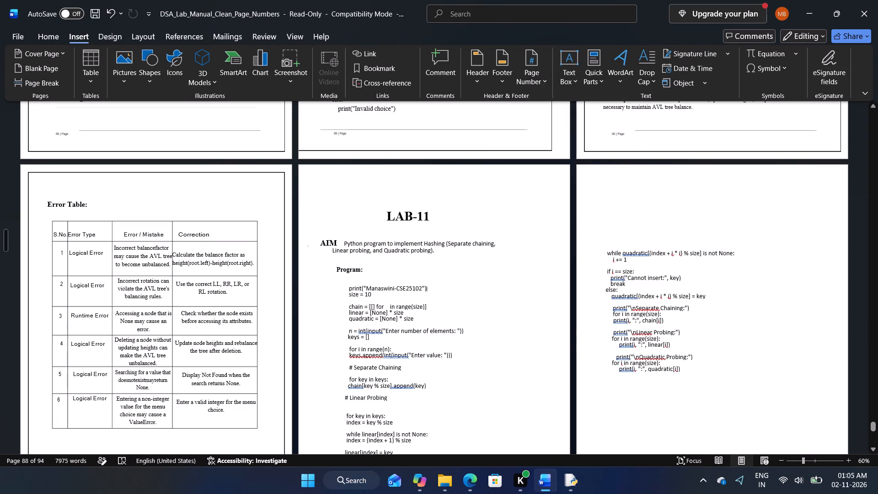
{"action": "key", "text": "ctrl+v"}
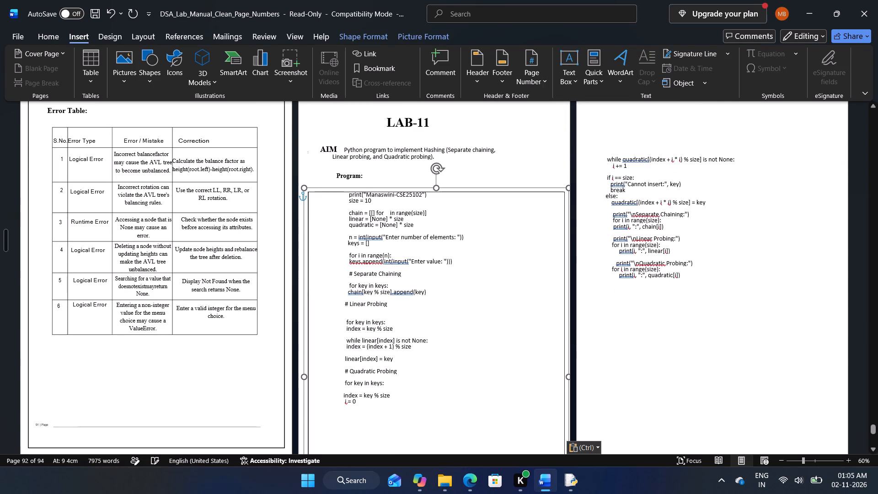
Move the pasted border frame up so it surrounds the LAB-11 heading, aim and program, roughly centred on the page.
{"action": "scroll", "coordinate": [474, 242], "scroll_direction": "down", "scroll_amount": 4, "text": "ctrl"}
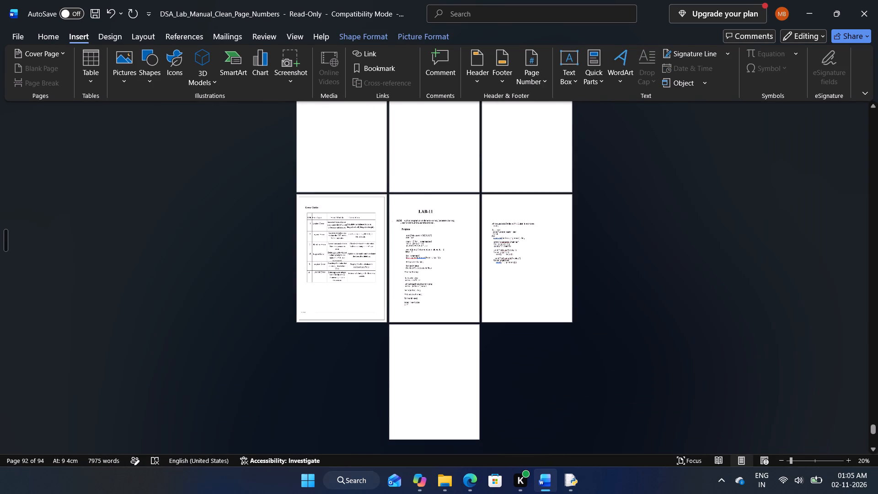
{"action": "scroll", "coordinate": [455, 261], "scroll_direction": "up", "scroll_amount": 1}
{"action": "scroll", "coordinate": [455, 261], "scroll_direction": "up", "scroll_amount": 4, "text": "ctrl"}
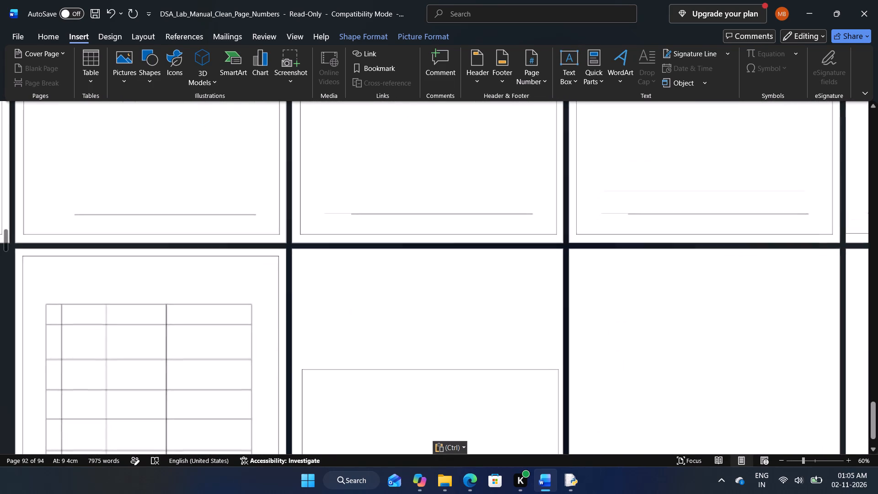
{"action": "scroll", "coordinate": [455, 318], "scroll_direction": "down", "scroll_amount": 2}
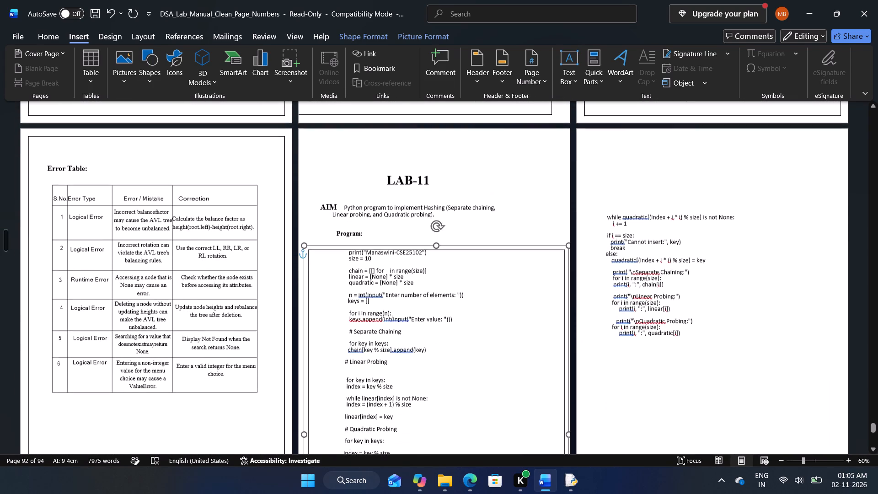
{"action": "scroll", "coordinate": [455, 318], "scroll_direction": "down", "scroll_amount": 1}
{"action": "scroll", "coordinate": [455, 318], "scroll_direction": "up", "scroll_amount": 2}
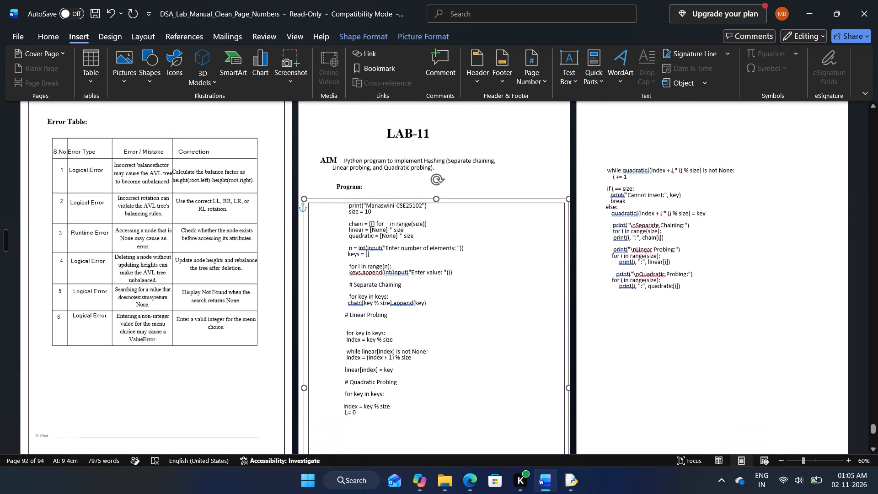
{"action": "left_click_drag", "start_coordinate": [462, 322], "coordinate": [461, 204]}
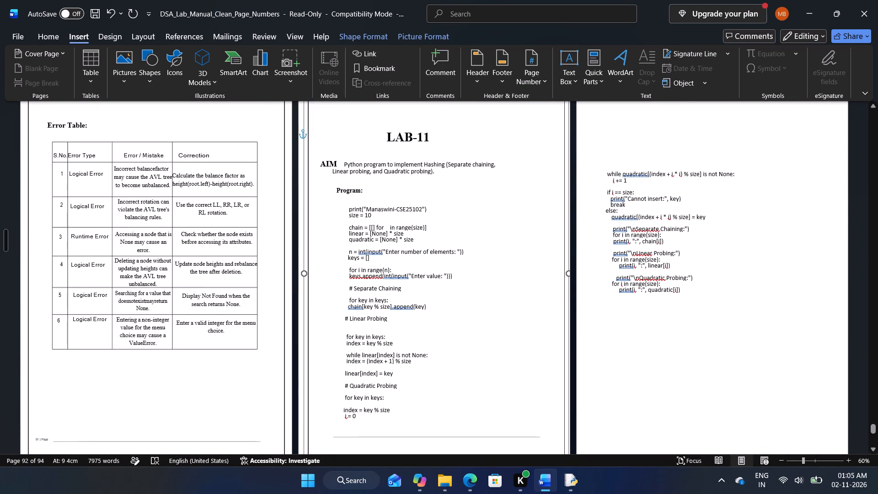
{"action": "left_click_drag", "start_coordinate": [461, 204], "coordinate": [452, 226]}
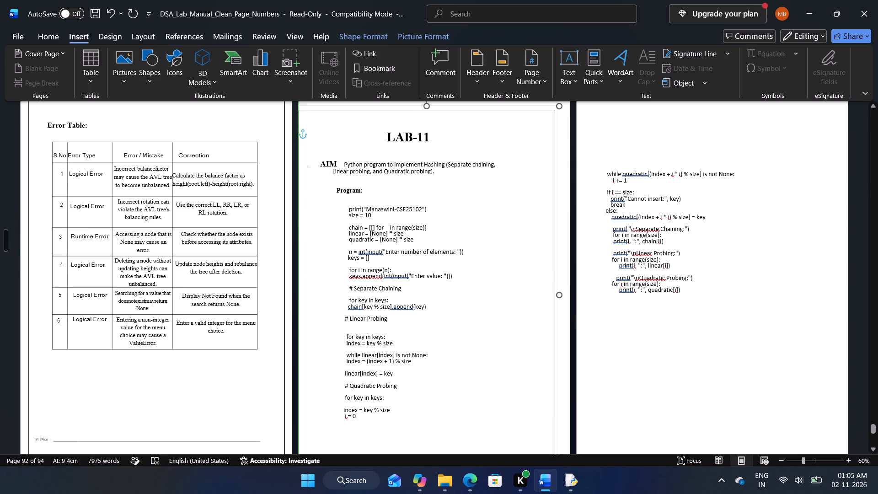
{"action": "left_click_drag", "start_coordinate": [452, 226], "coordinate": [459, 224]}
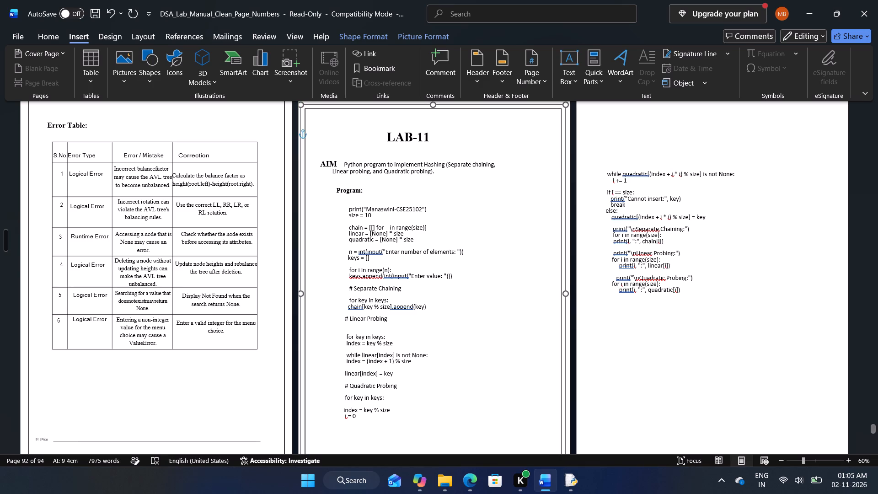
{"action": "left_click_drag", "start_coordinate": [459, 224], "coordinate": [459, 224]}
{"action": "left_click", "coordinate": [466, 257]}
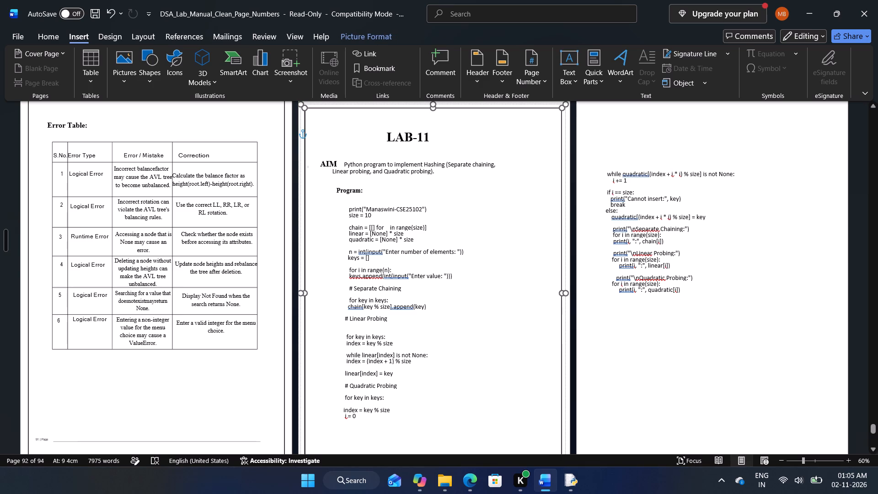
Insert spaces before the LAB-11 heading to centre it within the page border.
{"action": "left_click", "coordinate": [388, 138]}
{"action": "key", "text": "space"}
{"action": "key", "text": "space"}
{"action": "key", "text": "space"}
{"action": "key", "text": "space"}
{"action": "key", "text": "space"}
{"action": "key", "text": "space"}
{"action": "key", "text": "space"}
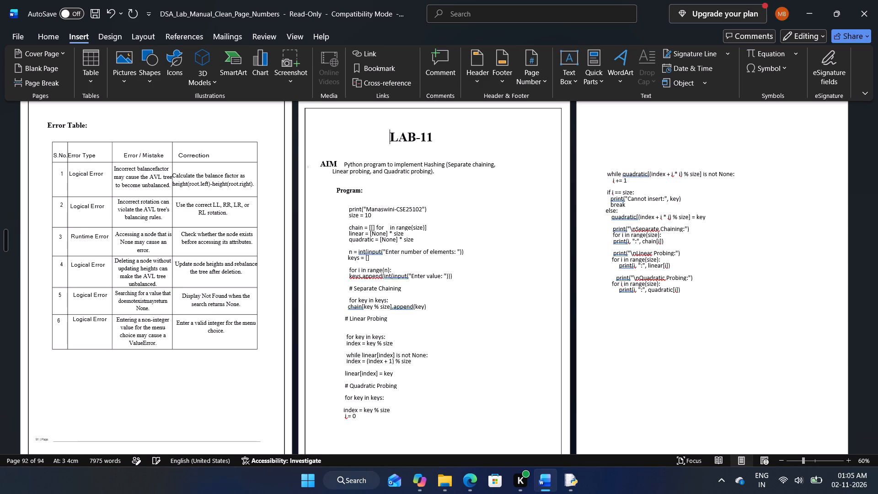
{"action": "key", "text": "space"}
Shift the LAB-11 border frame slightly up so its top edge lines up with the border on the neighbouring Error Table page.
{"action": "left_click", "coordinate": [487, 228]}
{"action": "scroll", "coordinate": [487, 228], "scroll_direction": "down", "scroll_amount": 1}
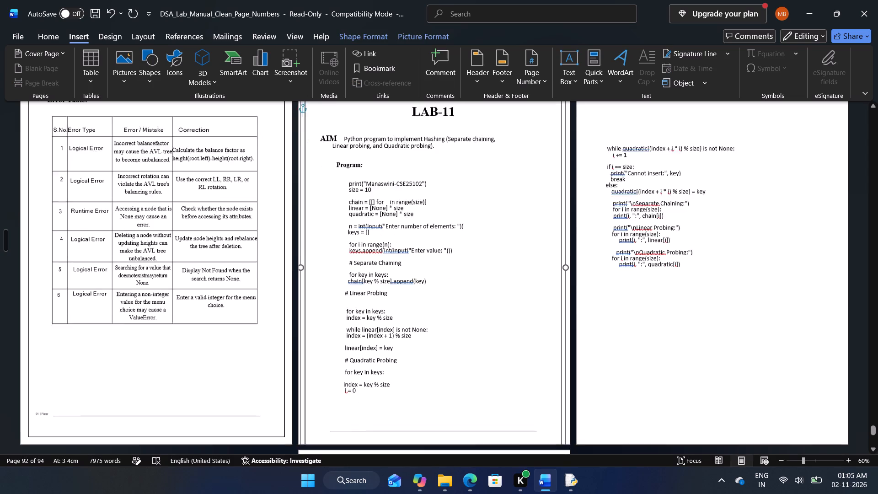
{"action": "scroll", "coordinate": [487, 228], "scroll_direction": "down", "scroll_amount": 2}
{"action": "scroll", "coordinate": [489, 267], "scroll_direction": "up", "scroll_amount": 2}
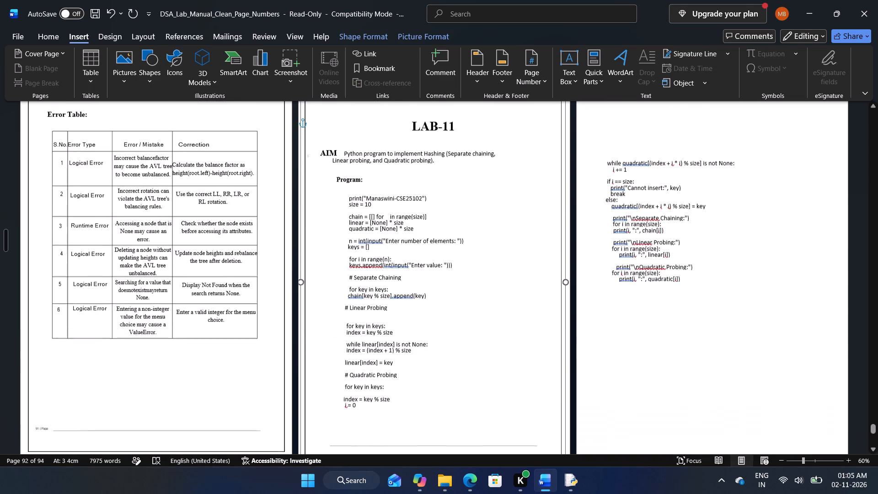
{"action": "scroll", "coordinate": [489, 267], "scroll_direction": "up", "scroll_amount": 1}
{"action": "left_click_drag", "start_coordinate": [504, 283], "coordinate": [504, 268]}
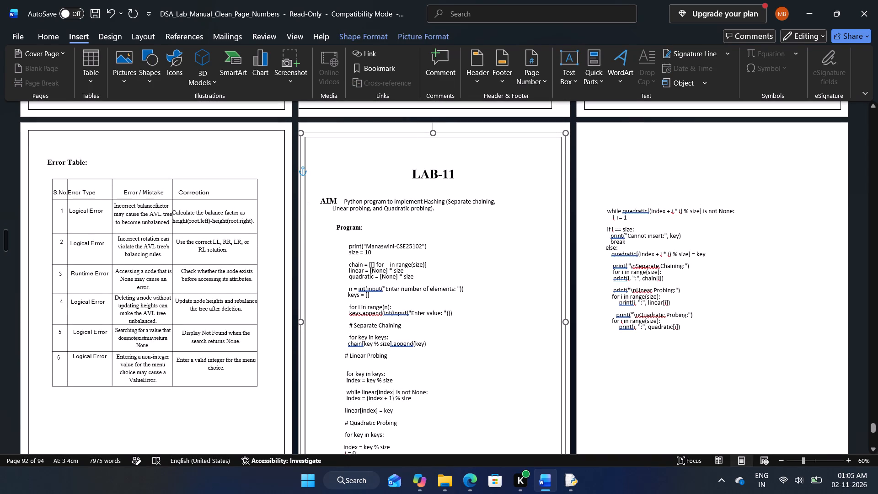
{"action": "left_click_drag", "start_coordinate": [504, 268], "coordinate": [503, 270]}
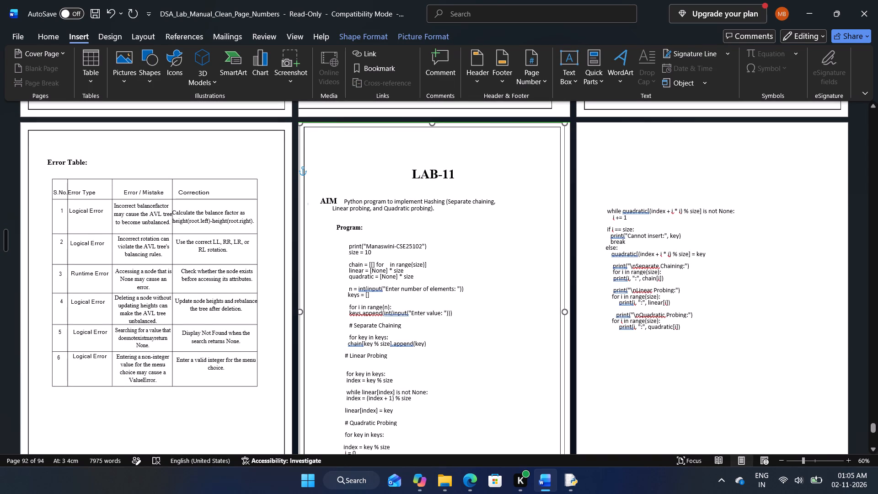
{"action": "left_click_drag", "start_coordinate": [503, 270], "coordinate": [504, 273]}
{"action": "left_click", "coordinate": [517, 302]}
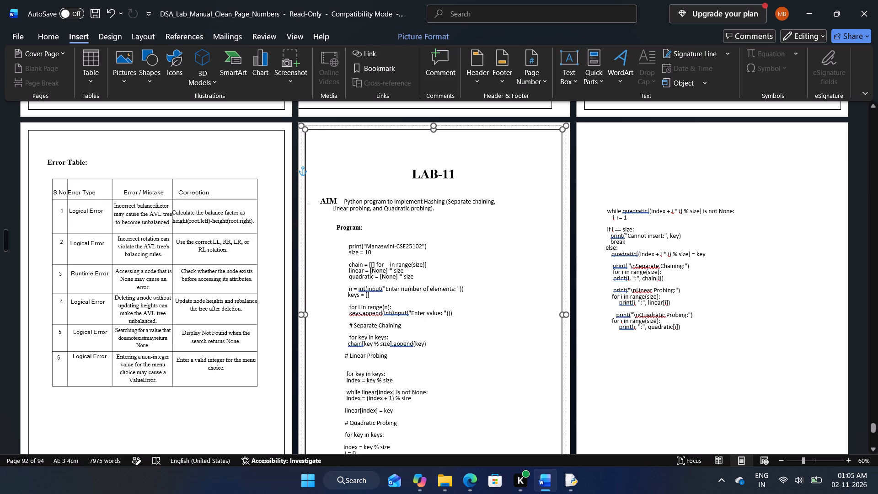
Paste another copy of the page border frame with its footer line onto the LAB-11 page.
{"action": "scroll", "coordinate": [517, 302], "scroll_direction": "down", "scroll_amount": 1}
{"action": "scroll", "coordinate": [517, 302], "scroll_direction": "up", "scroll_amount": 1}
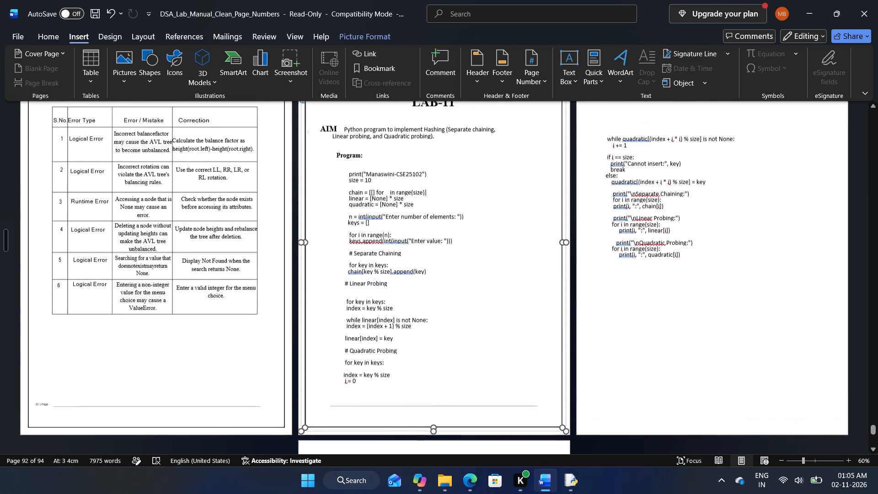
{"action": "scroll", "coordinate": [518, 323], "scroll_direction": "up", "scroll_amount": 1}
{"action": "scroll", "coordinate": [704, 352], "scroll_direction": "left", "scroll_amount": 2}
{"action": "key", "text": "ctrl+v"}
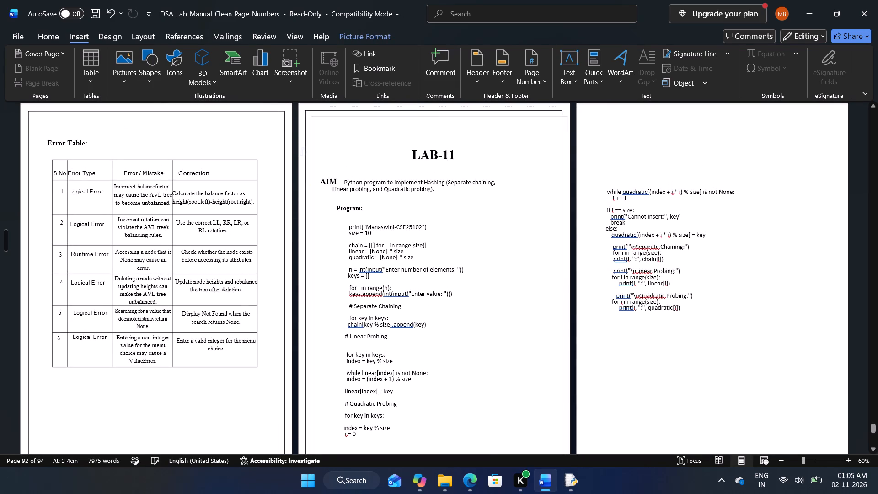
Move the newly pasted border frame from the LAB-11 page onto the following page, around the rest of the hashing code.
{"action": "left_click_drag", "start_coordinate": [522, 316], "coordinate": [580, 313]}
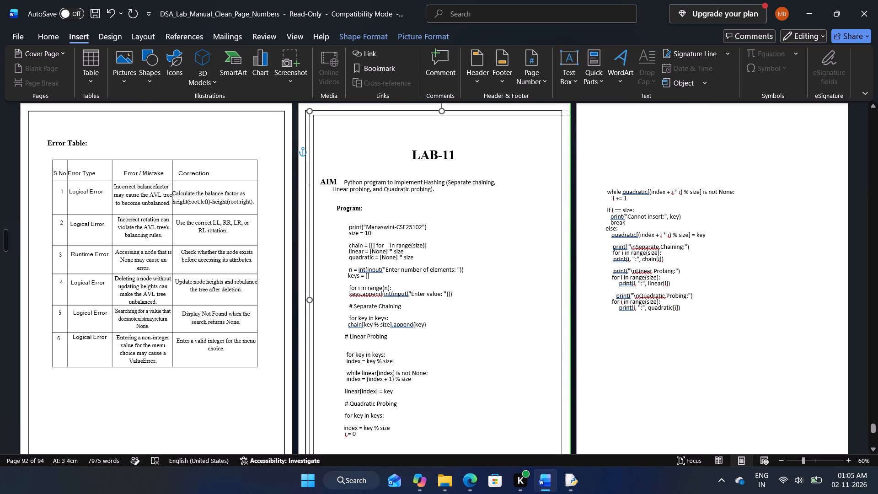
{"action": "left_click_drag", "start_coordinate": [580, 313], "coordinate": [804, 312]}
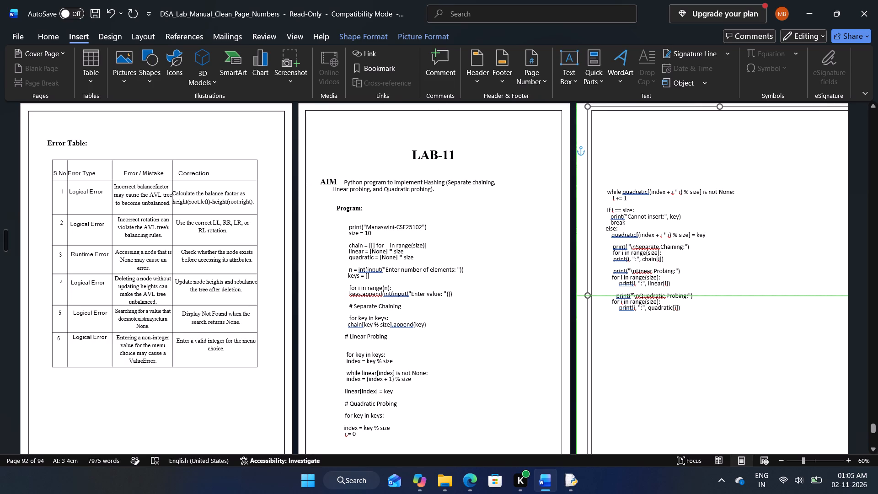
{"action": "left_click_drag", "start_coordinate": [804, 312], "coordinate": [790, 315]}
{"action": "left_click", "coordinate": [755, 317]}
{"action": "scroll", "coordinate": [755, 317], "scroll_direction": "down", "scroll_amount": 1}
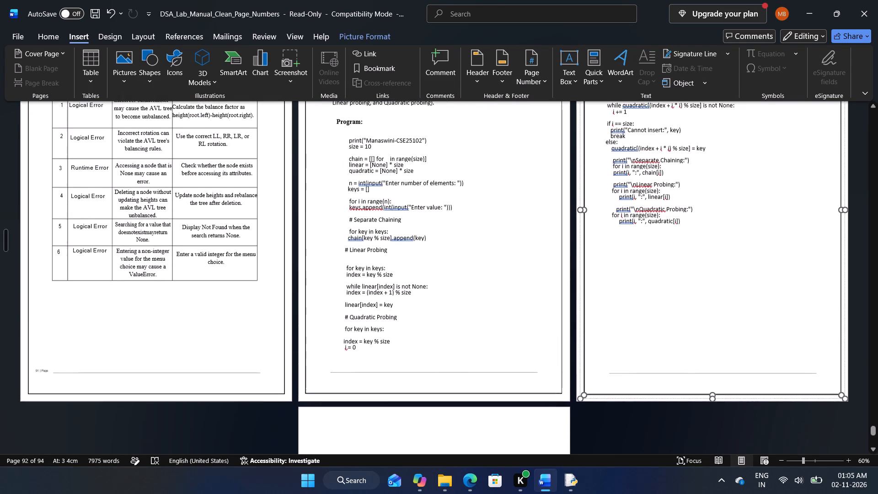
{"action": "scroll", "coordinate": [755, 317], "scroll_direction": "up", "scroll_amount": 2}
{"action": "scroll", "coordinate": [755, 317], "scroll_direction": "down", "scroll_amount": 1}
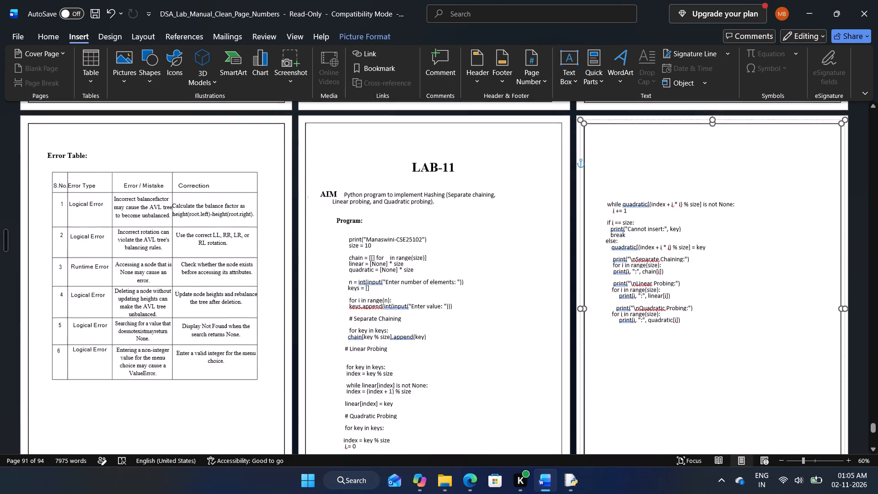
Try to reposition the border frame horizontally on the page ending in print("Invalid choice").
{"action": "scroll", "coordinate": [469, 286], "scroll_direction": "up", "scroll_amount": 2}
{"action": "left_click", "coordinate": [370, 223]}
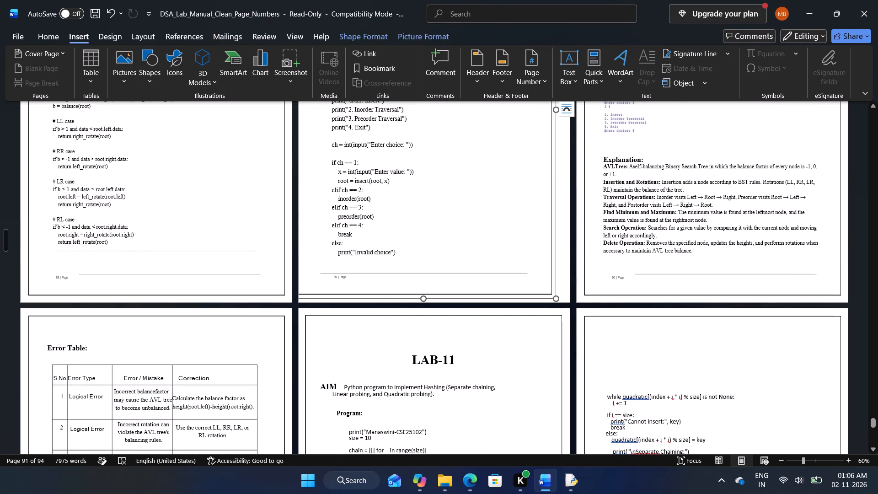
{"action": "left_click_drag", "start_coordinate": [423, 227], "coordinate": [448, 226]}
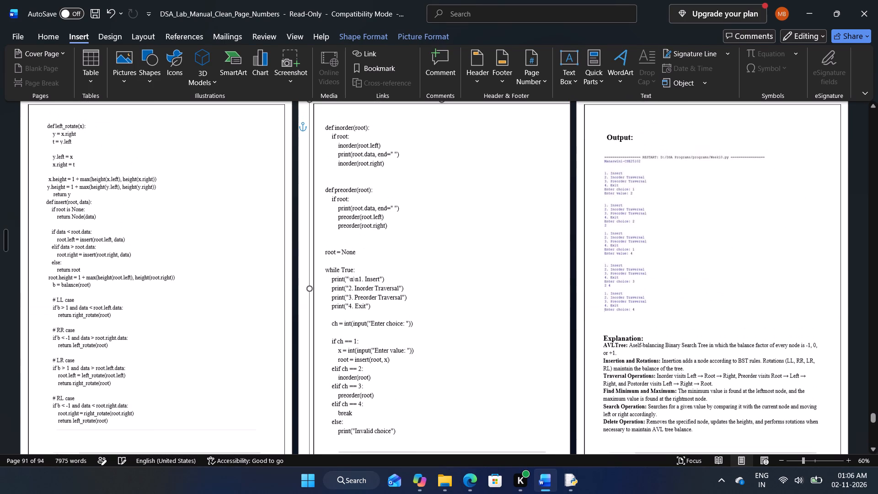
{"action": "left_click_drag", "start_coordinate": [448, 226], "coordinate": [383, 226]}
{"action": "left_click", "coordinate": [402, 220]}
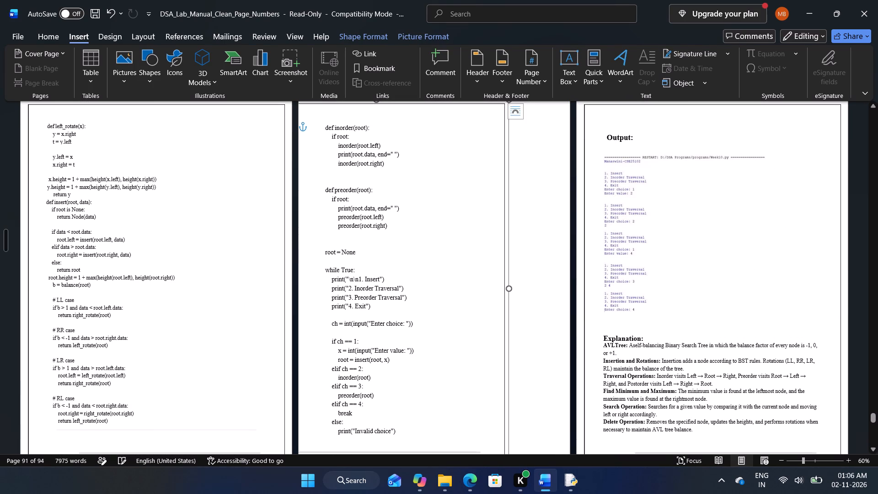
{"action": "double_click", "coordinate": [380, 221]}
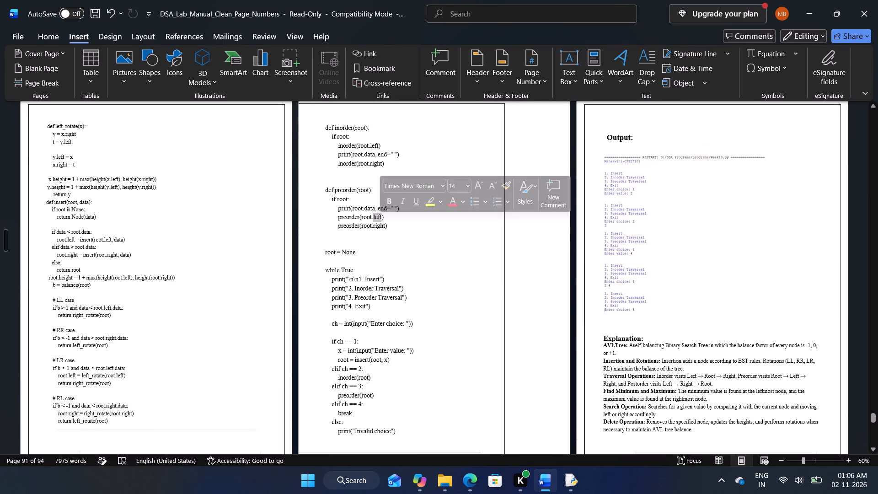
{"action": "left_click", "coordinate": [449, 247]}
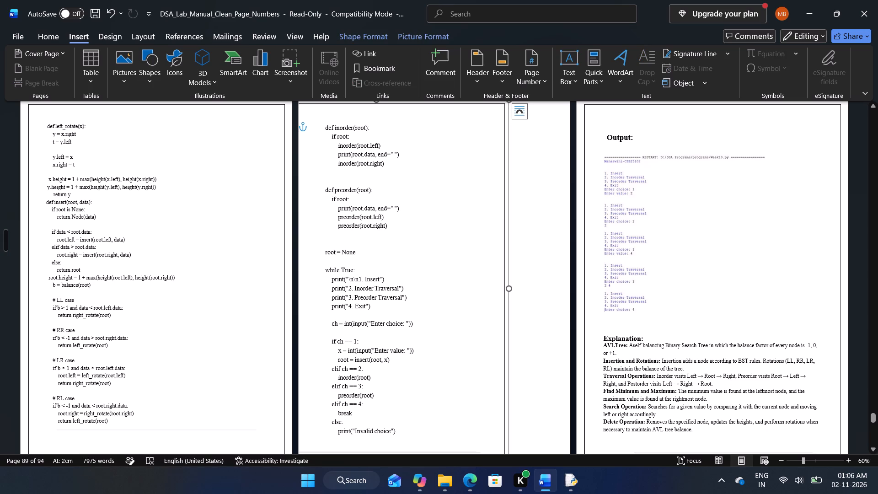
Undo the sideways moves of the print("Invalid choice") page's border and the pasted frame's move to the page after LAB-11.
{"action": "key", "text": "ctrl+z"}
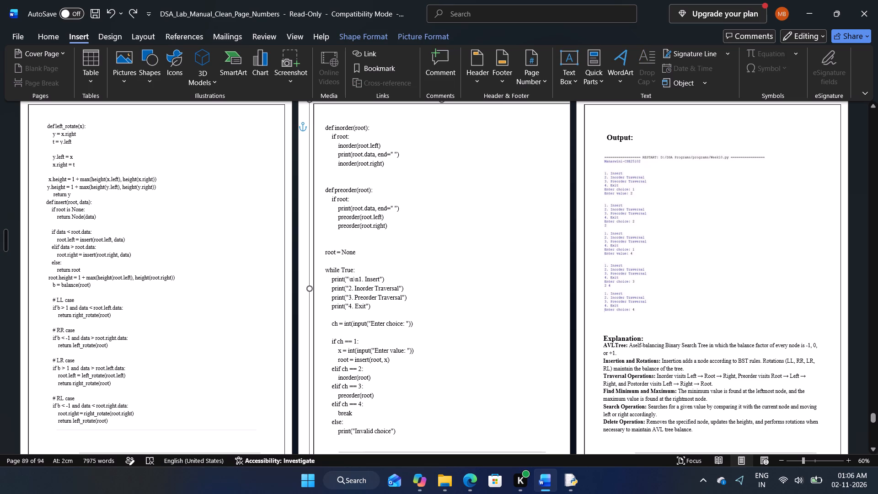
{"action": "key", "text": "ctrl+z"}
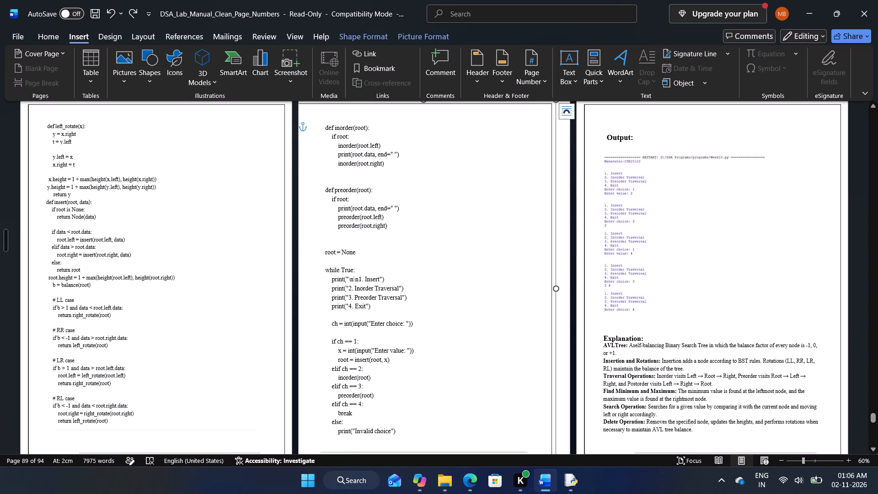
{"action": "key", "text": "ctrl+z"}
Shift the border frame on the page ending in print("Invalid choice") to the right so it encloses that page's code.
{"action": "scroll", "coordinate": [442, 321], "scroll_direction": "up", "scroll_amount": 1}
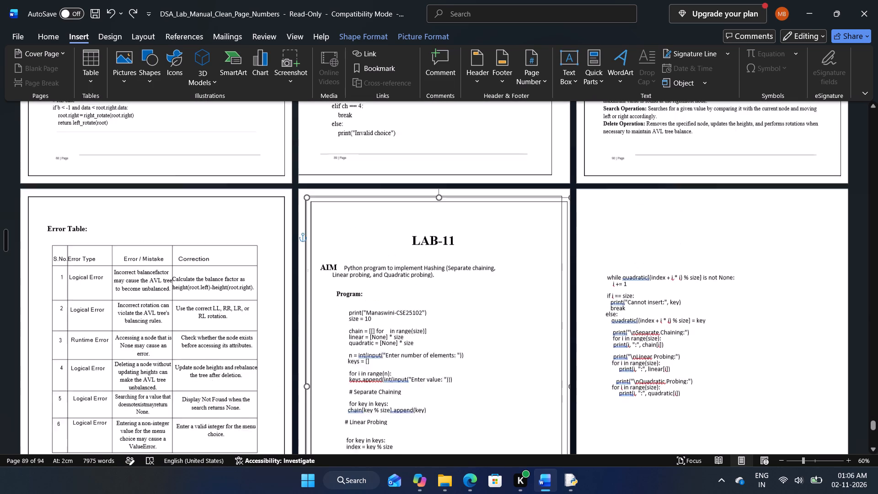
{"action": "scroll", "coordinate": [442, 321], "scroll_direction": "up", "scroll_amount": 2}
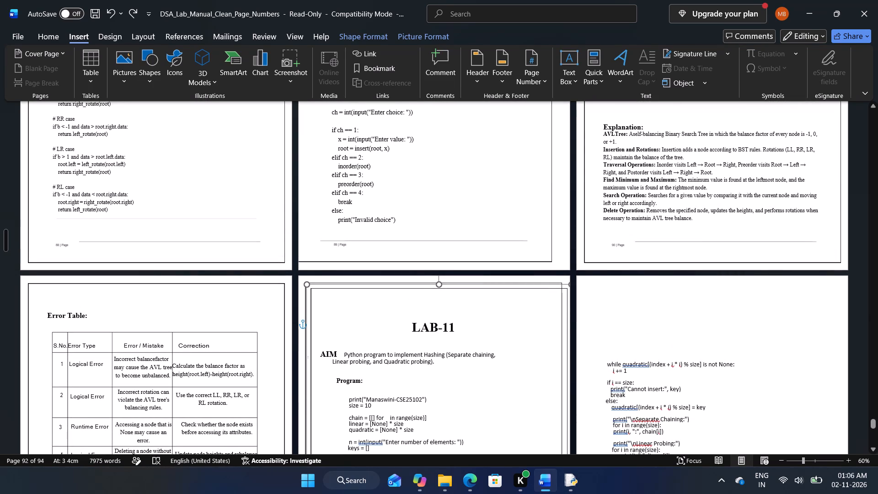
{"action": "scroll", "coordinate": [455, 252], "scroll_direction": "up", "scroll_amount": 1}
{"action": "left_click_drag", "start_coordinate": [468, 236], "coordinate": [480, 236]}
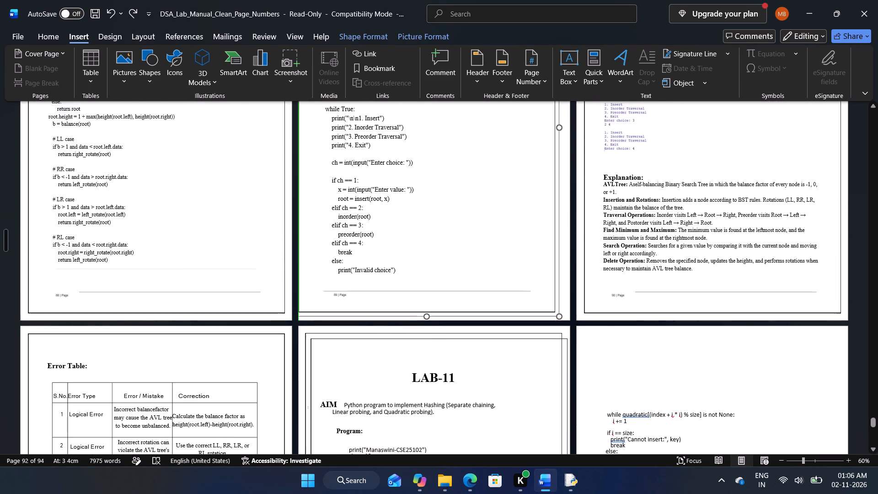
{"action": "left_click_drag", "start_coordinate": [480, 236], "coordinate": [487, 236]}
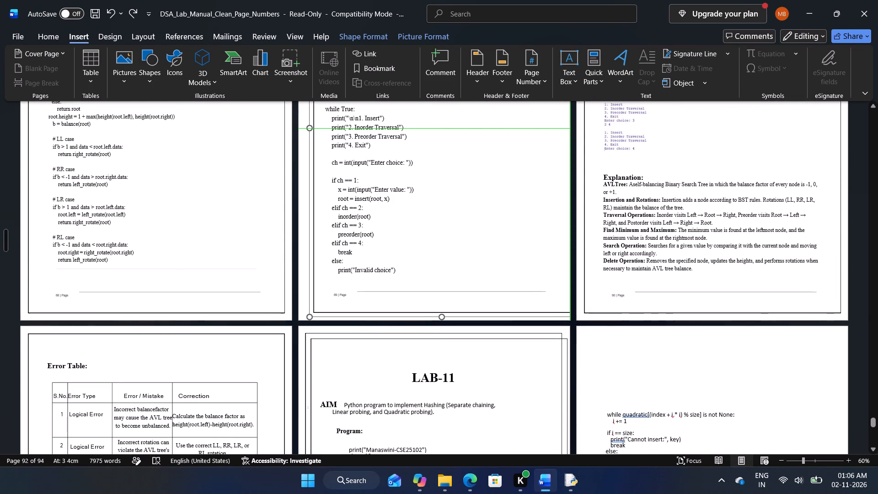
{"action": "left_click_drag", "start_coordinate": [487, 236], "coordinate": [484, 236]}
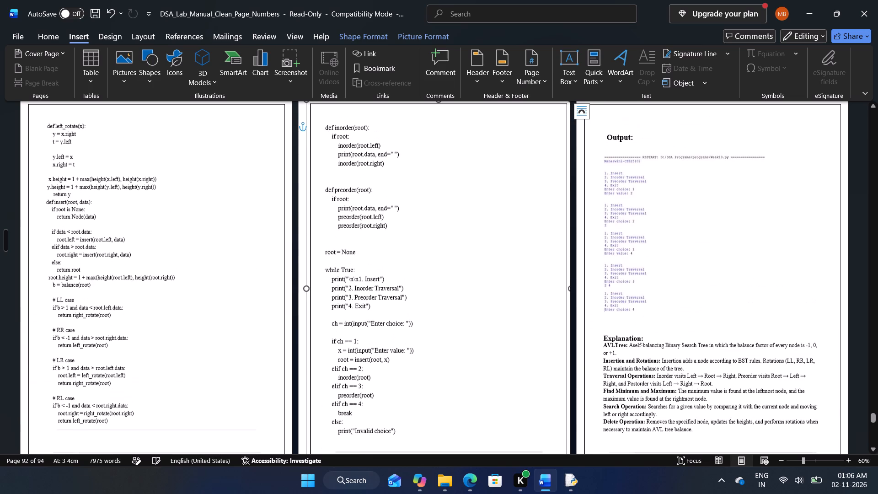
{"action": "scroll", "coordinate": [462, 261], "scroll_direction": "up", "scroll_amount": 1}
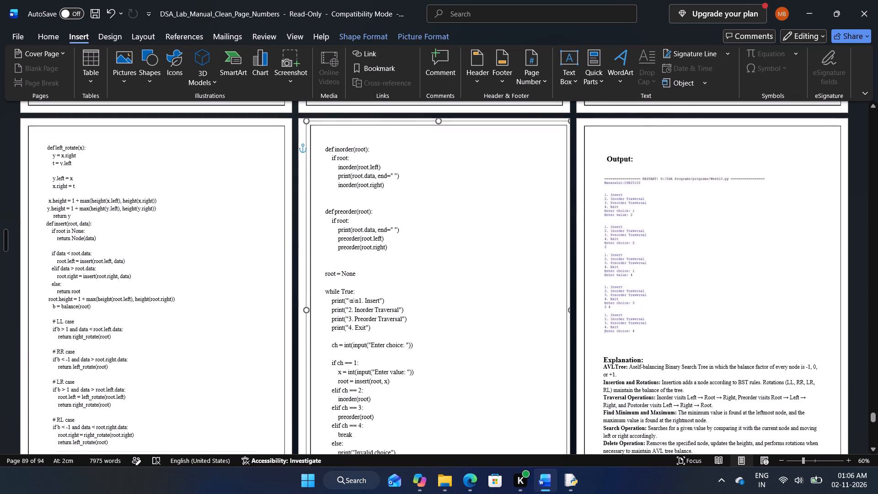
{"action": "left_click_drag", "start_coordinate": [469, 267], "coordinate": [466, 275]}
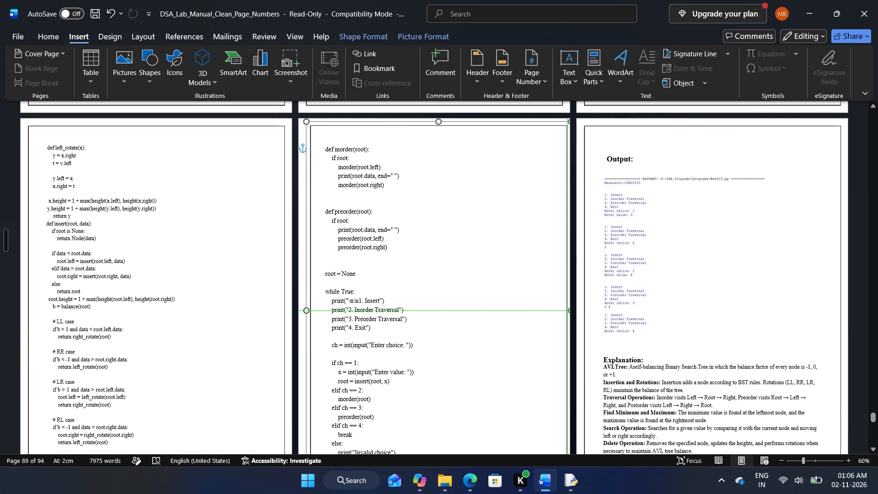
{"action": "left_click_drag", "start_coordinate": [466, 275], "coordinate": [466, 276]}
{"action": "scroll", "coordinate": [473, 287], "scroll_direction": "down", "scroll_amount": 3}
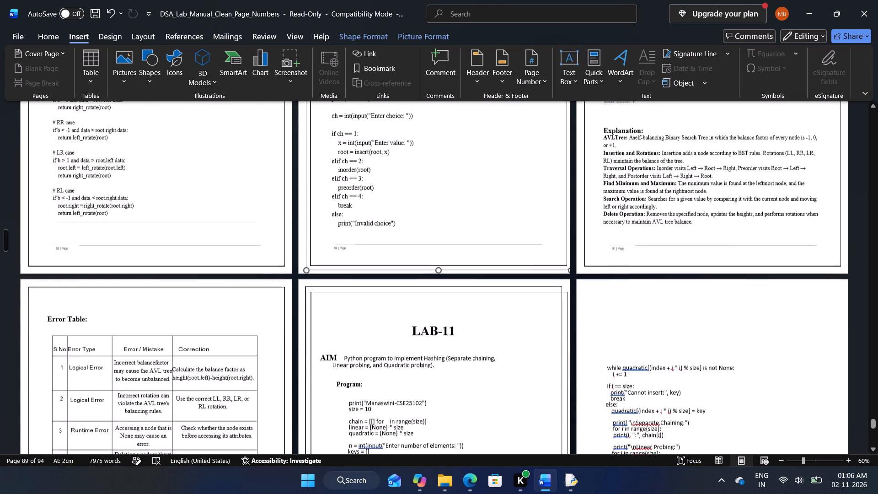
Move the extra border frame from the LAB-11 page onto the following page so it surrounds the continued hashing code.
{"action": "scroll", "coordinate": [473, 287], "scroll_direction": "down", "scroll_amount": 2}
{"action": "left_click_drag", "start_coordinate": [467, 298], "coordinate": [595, 294]}
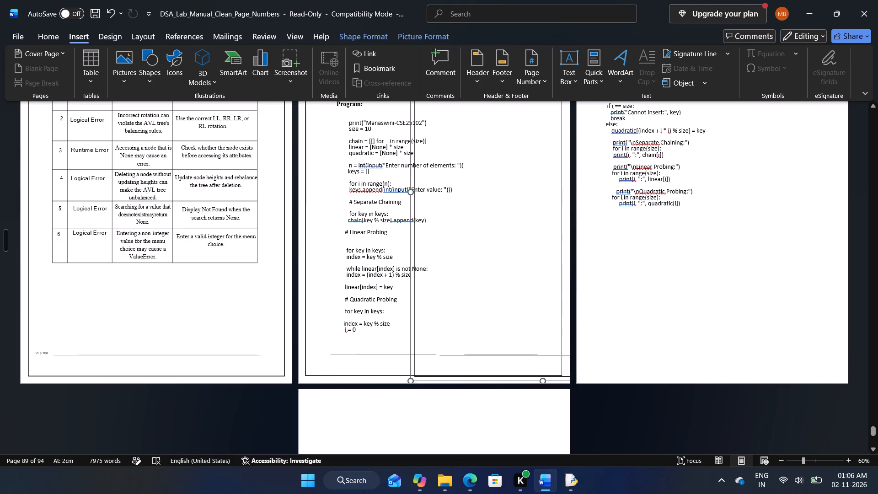
{"action": "left_click_drag", "start_coordinate": [595, 294], "coordinate": [760, 289]}
{"action": "scroll", "coordinate": [760, 289], "scroll_direction": "up", "scroll_amount": 1}
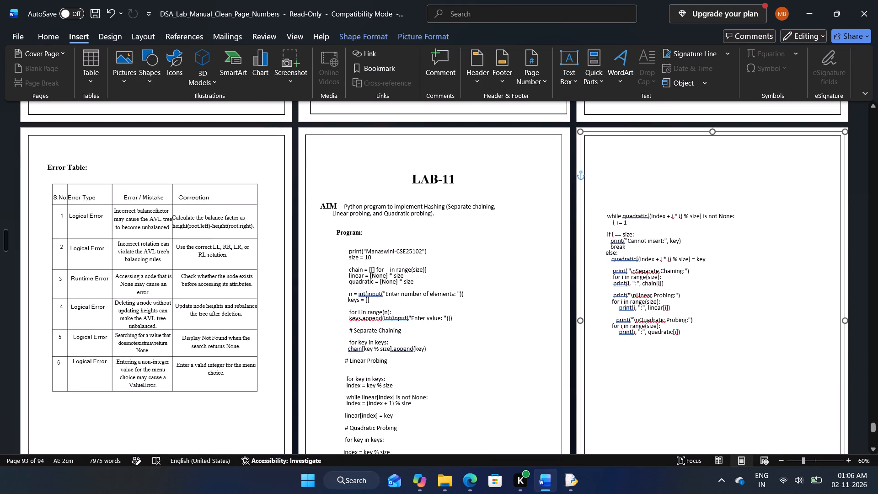
{"action": "left_click", "coordinate": [748, 294]}
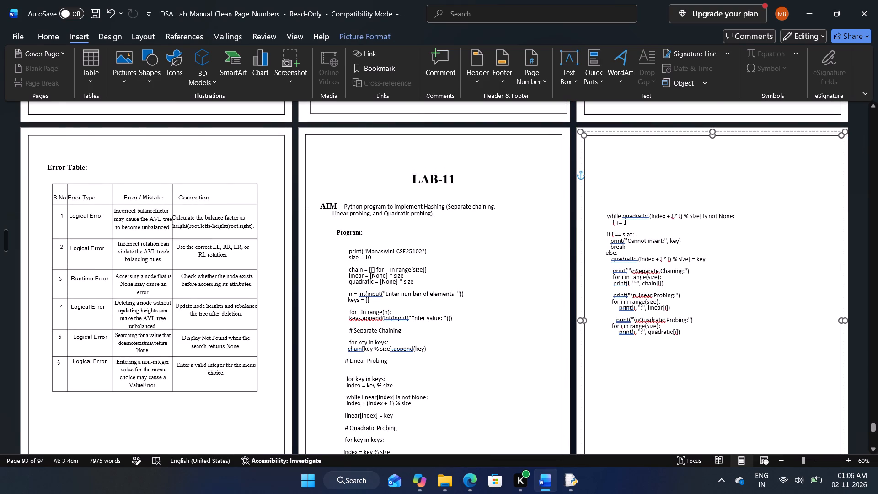
{"action": "scroll", "coordinate": [398, 258], "scroll_direction": "down", "scroll_amount": 1}
Change the font of all program code on the LAB-11 page to Times New Roman.
{"action": "left_click", "coordinate": [360, 204]}
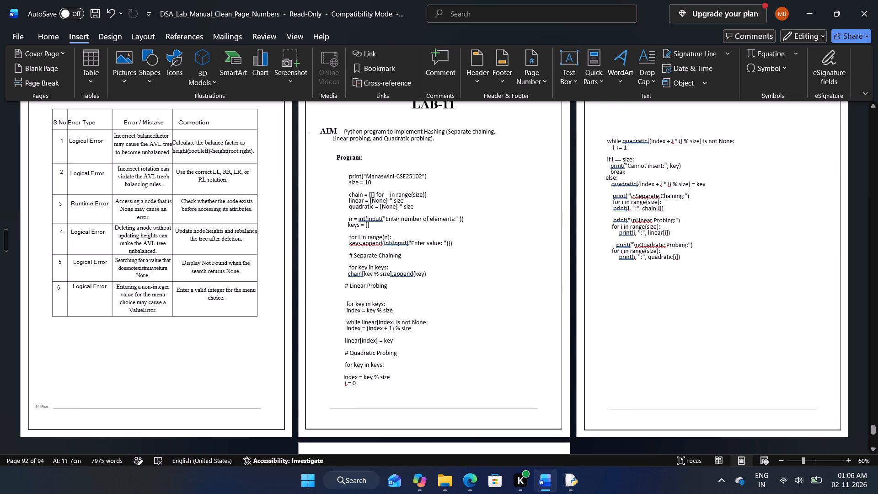
{"action": "left_click_drag", "start_coordinate": [347, 176], "coordinate": [417, 394]}
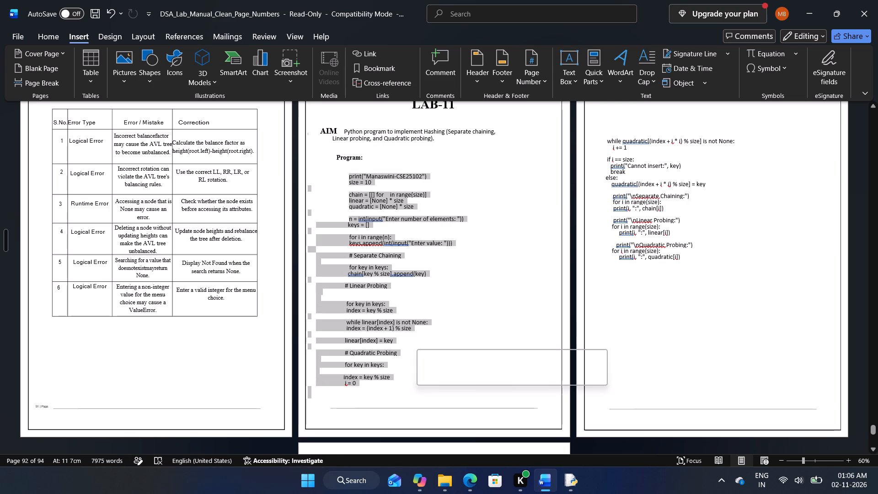
{"action": "left_click", "coordinate": [478, 359]}
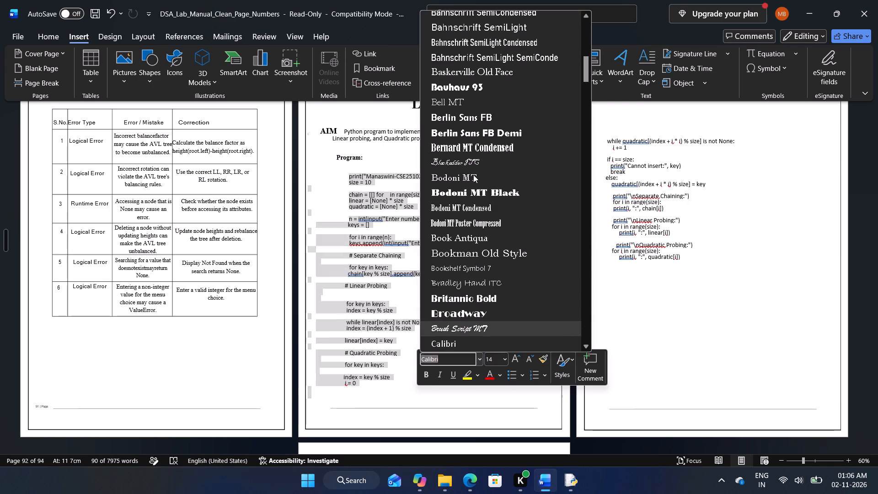
{"action": "scroll", "coordinate": [487, 113], "scroll_direction": "up", "scroll_amount": 5}
{"action": "left_click", "coordinate": [484, 83]}
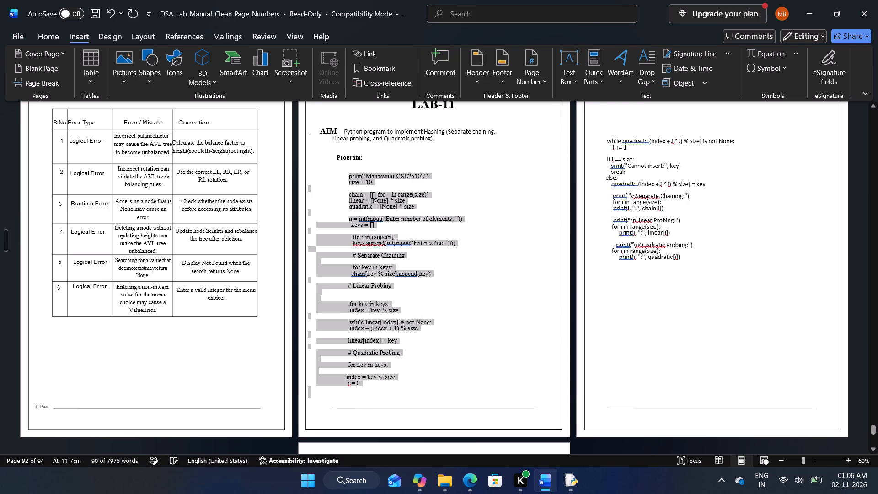
{"action": "left_click", "coordinate": [483, 248]}
Change the font of the continued hashing code on the page after LAB-11 to Times New Roman.
{"action": "left_click", "coordinate": [670, 261]}
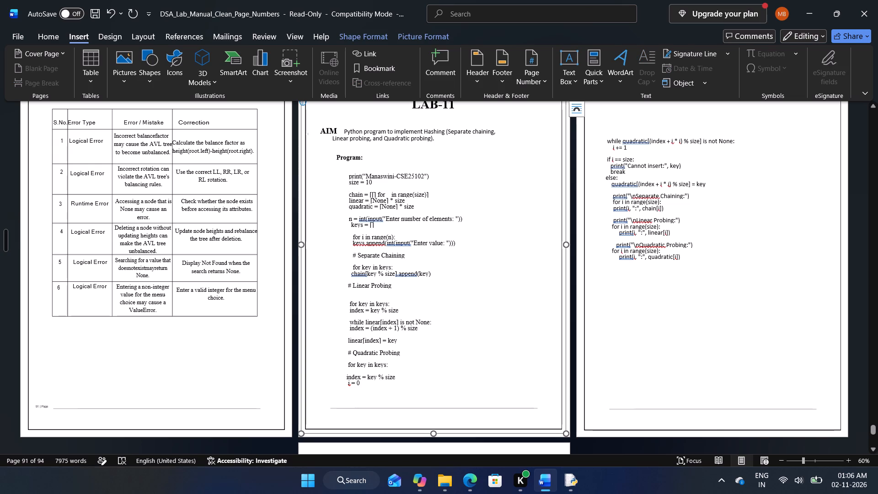
{"action": "left_click", "coordinate": [699, 263]}
{"action": "double_click", "coordinate": [696, 262]}
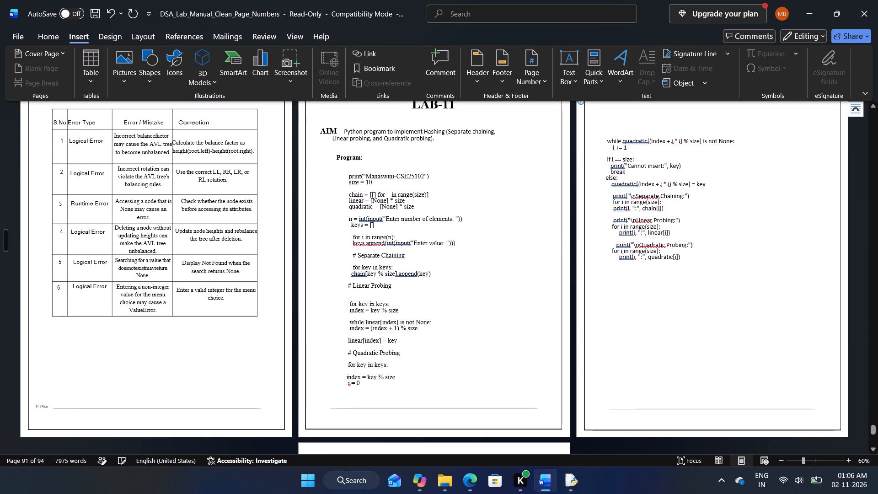
{"action": "left_click_drag", "start_coordinate": [689, 262], "coordinate": [622, 134]}
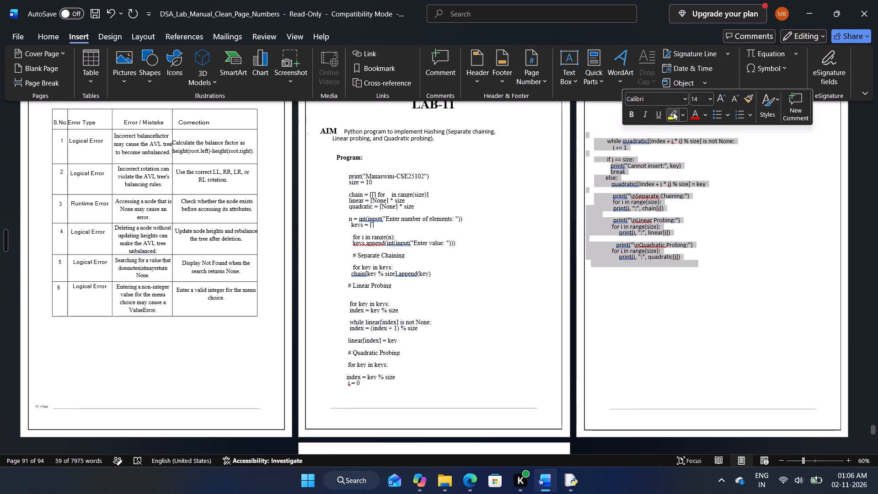
{"action": "left_click", "coordinate": [683, 98]}
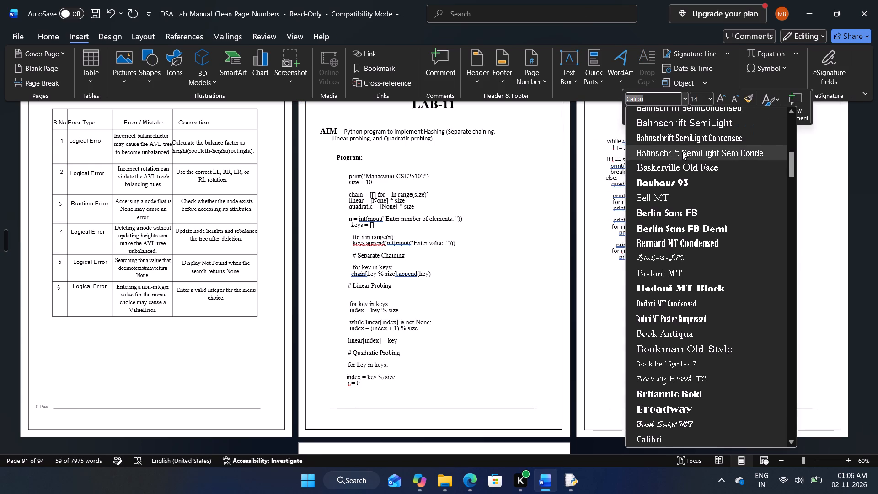
{"action": "scroll", "coordinate": [682, 152], "scroll_direction": "up", "scroll_amount": 7}
{"action": "left_click", "coordinate": [667, 183]}
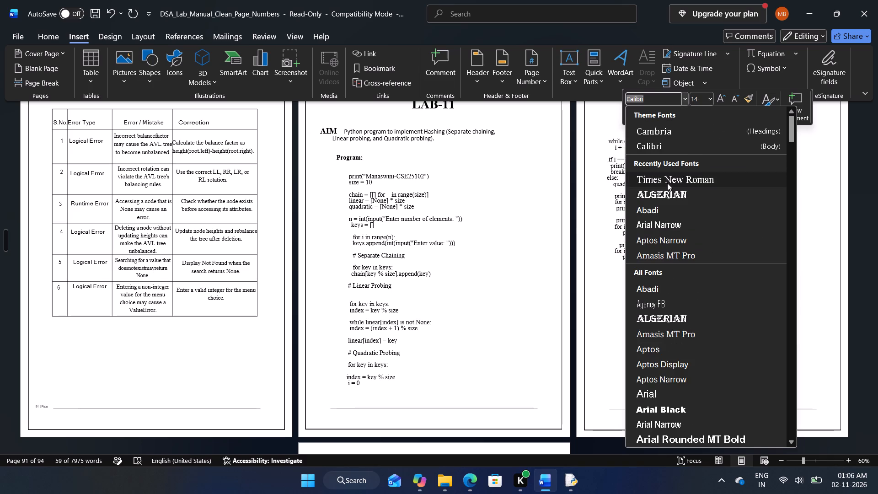
{"action": "left_click", "coordinate": [714, 246]}
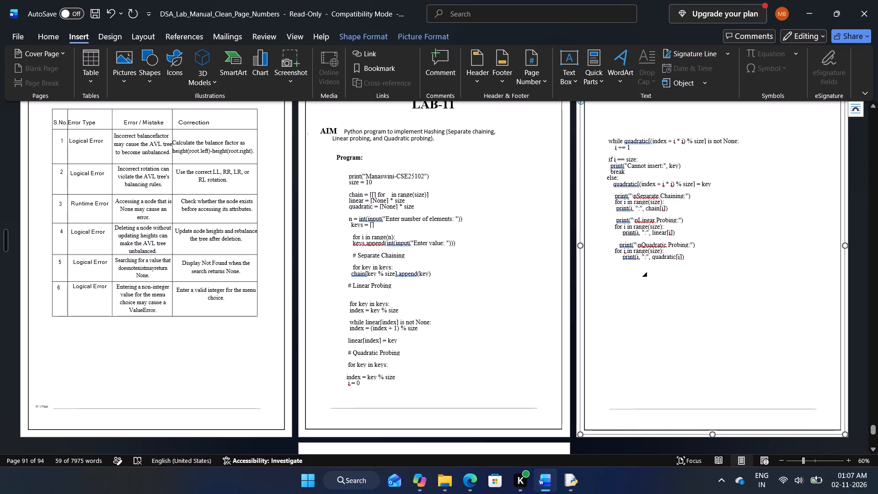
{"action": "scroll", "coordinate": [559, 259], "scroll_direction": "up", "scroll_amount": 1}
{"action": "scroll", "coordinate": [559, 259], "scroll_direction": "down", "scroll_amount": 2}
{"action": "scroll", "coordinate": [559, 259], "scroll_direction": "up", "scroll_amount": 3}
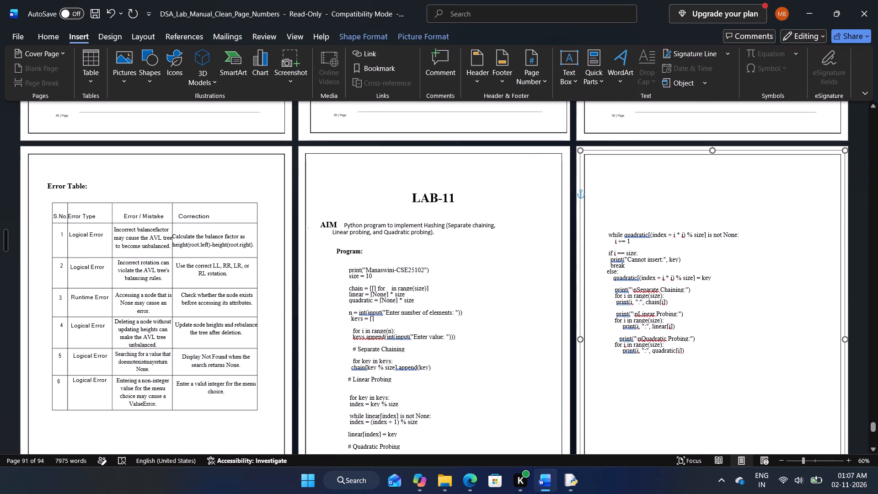
Reduce the leading indent of the "while quadratic[...] is not None:" line on the page after LAB-11.
{"action": "left_click", "coordinate": [609, 215]}
{"action": "left_click", "coordinate": [603, 240]}
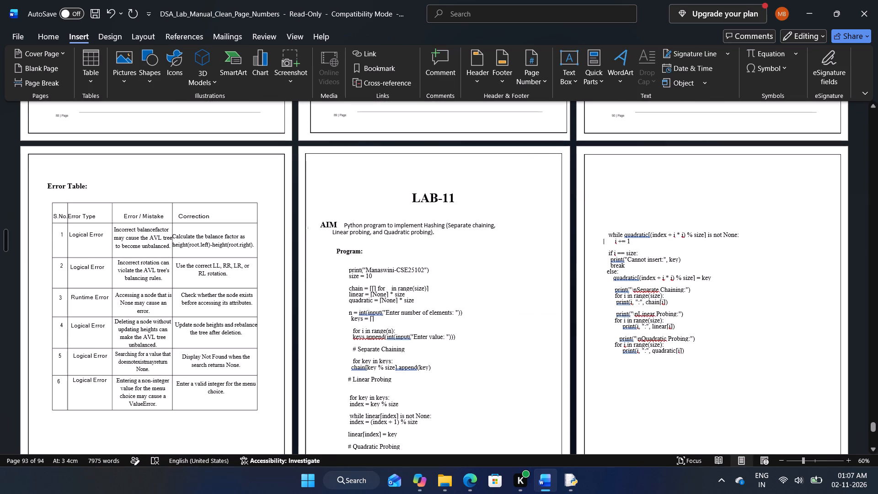
{"action": "left_click", "coordinate": [606, 236]}
{"action": "key", "text": "BackSpace"}
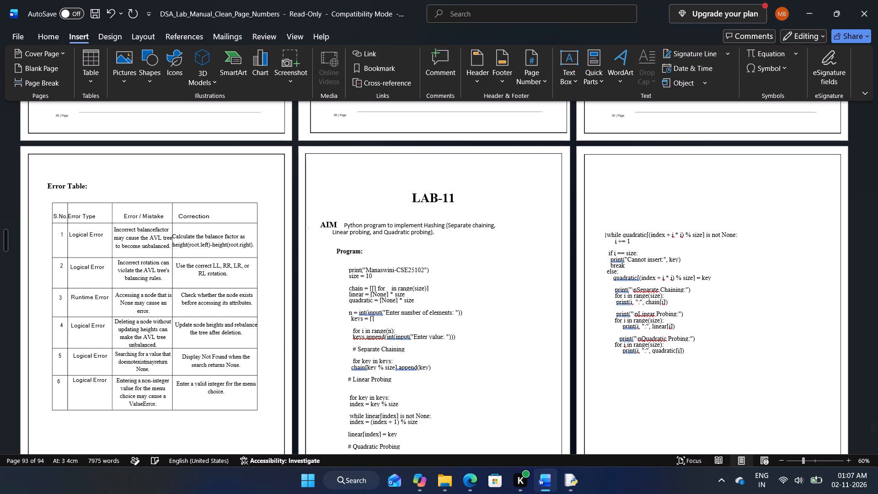
{"action": "key", "text": "BackSpace"}
{"action": "key", "text": "BackSpace"}
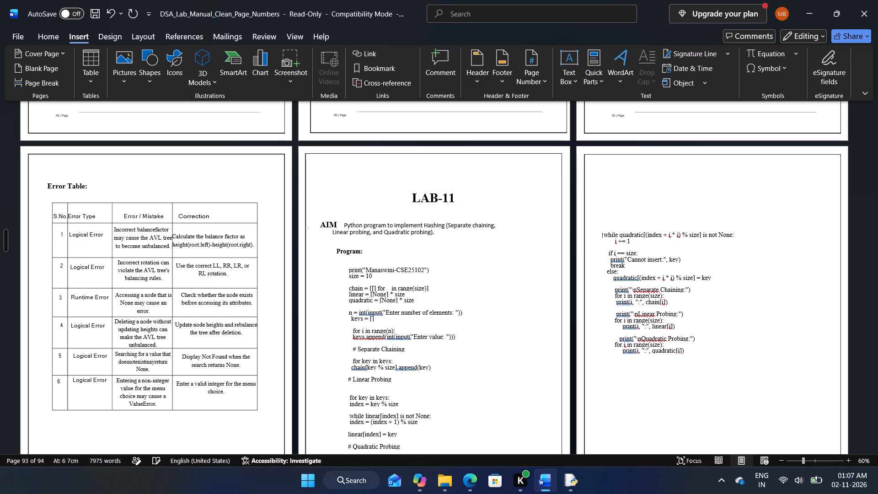
Delete the surplus blank lines above the "while quadratic" line, keeping the continued code on its own page.
{"action": "left_click", "coordinate": [626, 201]}
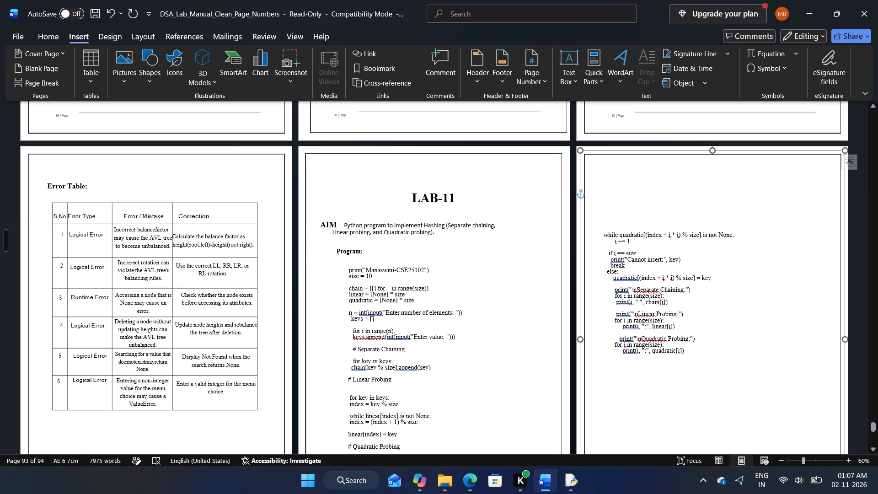
{"action": "left_click", "coordinate": [624, 211]}
{"action": "key", "text": "Up"}
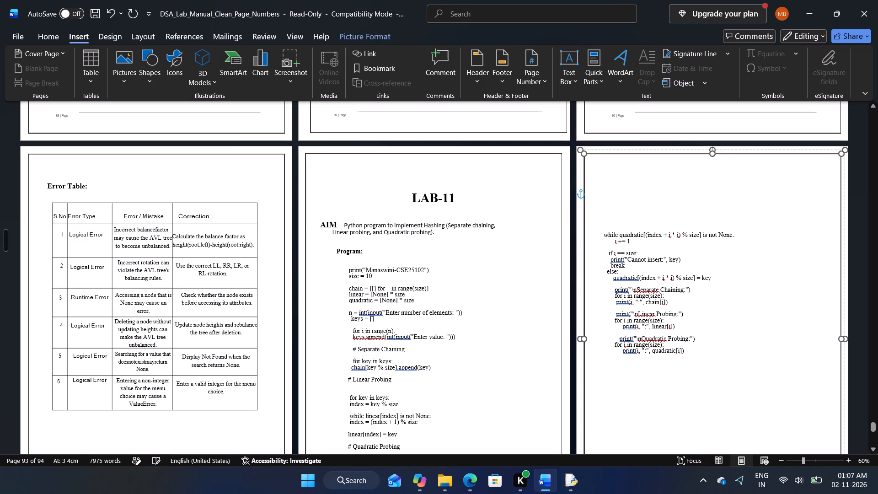
{"action": "left_click", "coordinate": [616, 235]}
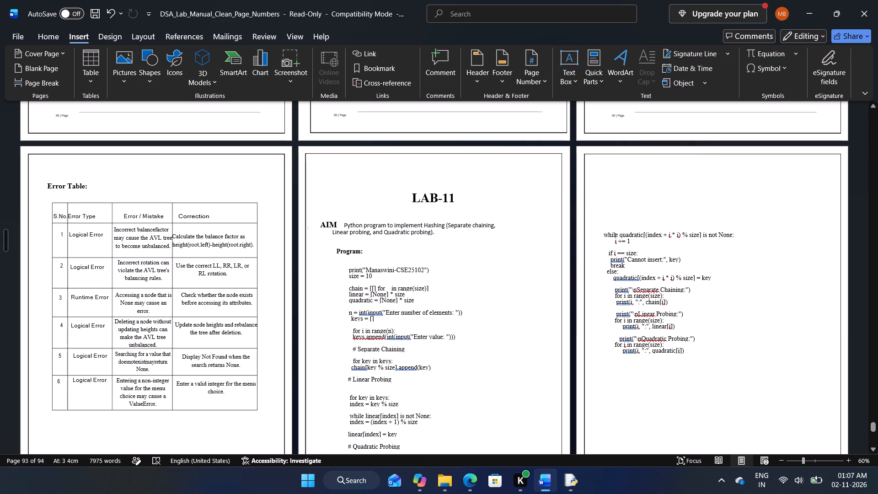
{"action": "key", "text": "Up"}
{"action": "key", "text": "BackSpace"}
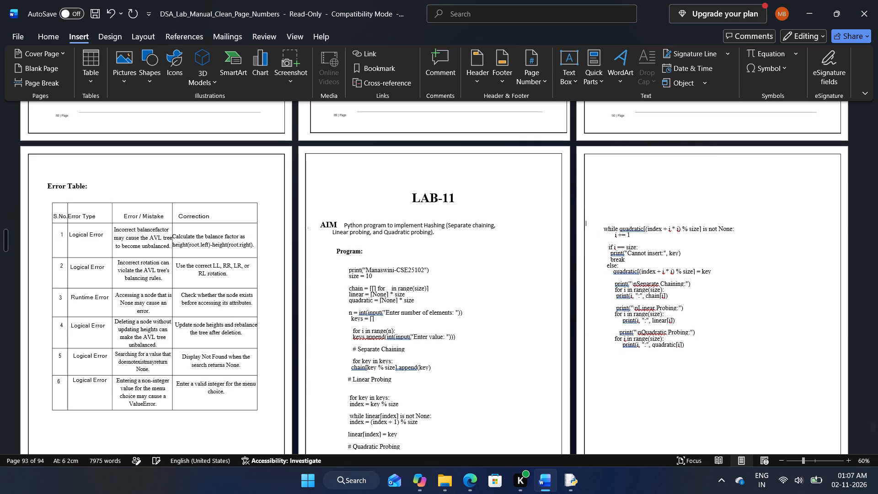
{"action": "key", "text": "BackSpace"}
{"action": "key", "text": "BackSpace"}
{"action": "key", "text": "BackSpace"}
{"action": "key", "text": "BackSpace"}
{"action": "key", "text": "BackSpace"}
{"action": "key", "text": "BackSpace"}
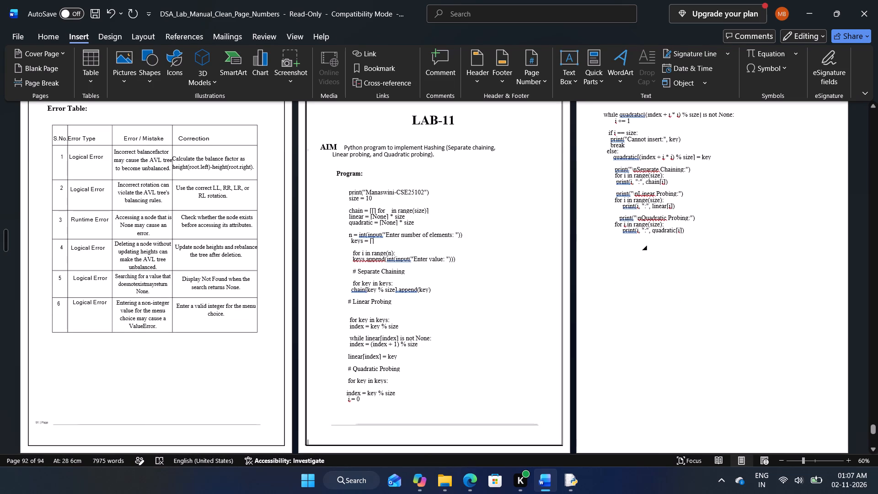
{"action": "key", "text": "ctrl+z"}
Copy the "utput:" part of the bold Output heading on LAB-10's output page.
{"action": "scroll", "coordinate": [729, 250], "scroll_direction": "up", "scroll_amount": 1}
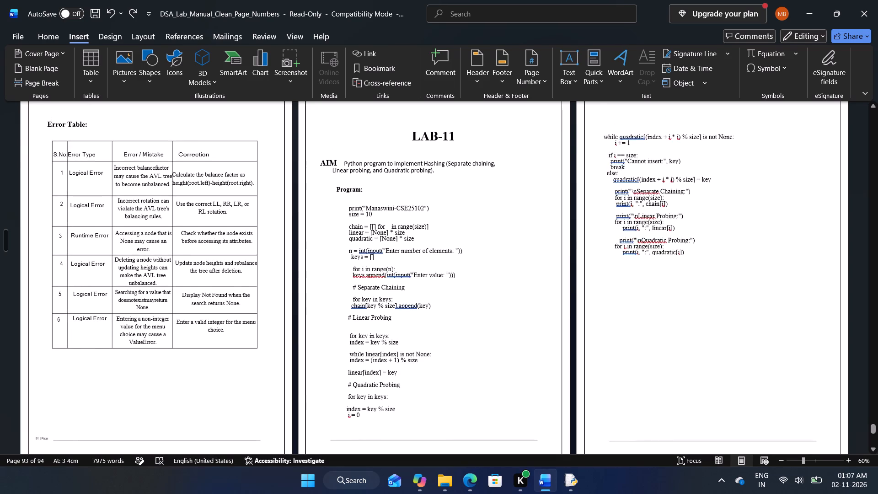
{"action": "scroll", "coordinate": [702, 188], "scroll_direction": "up", "scroll_amount": 1}
{"action": "scroll", "coordinate": [702, 188], "scroll_direction": "down", "scroll_amount": 3}
{"action": "scroll", "coordinate": [702, 188], "scroll_direction": "up", "scroll_amount": 2}
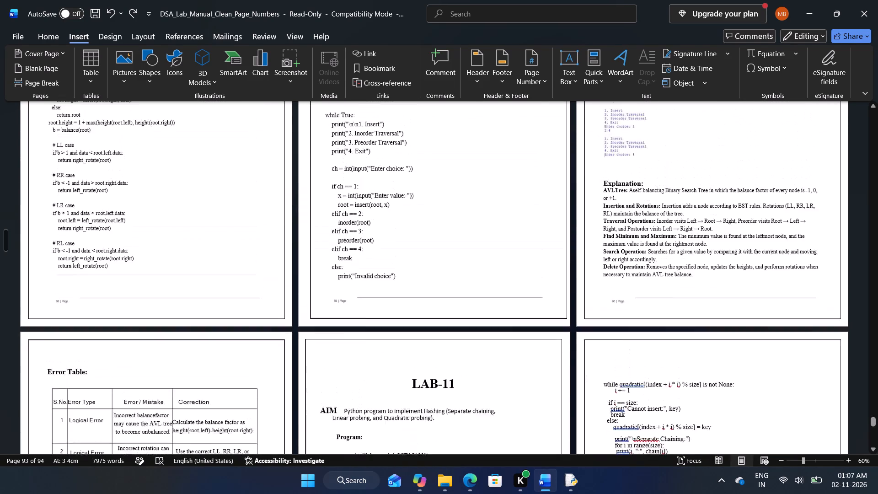
{"action": "scroll", "coordinate": [702, 188], "scroll_direction": "up", "scroll_amount": 5}
{"action": "scroll", "coordinate": [702, 188], "scroll_direction": "down", "scroll_amount": 1}
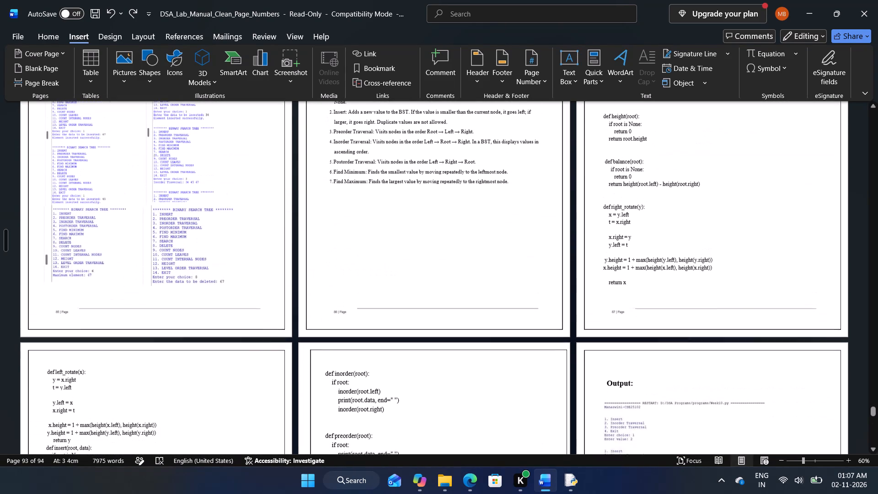
{"action": "scroll", "coordinate": [694, 289], "scroll_direction": "down", "scroll_amount": 1}
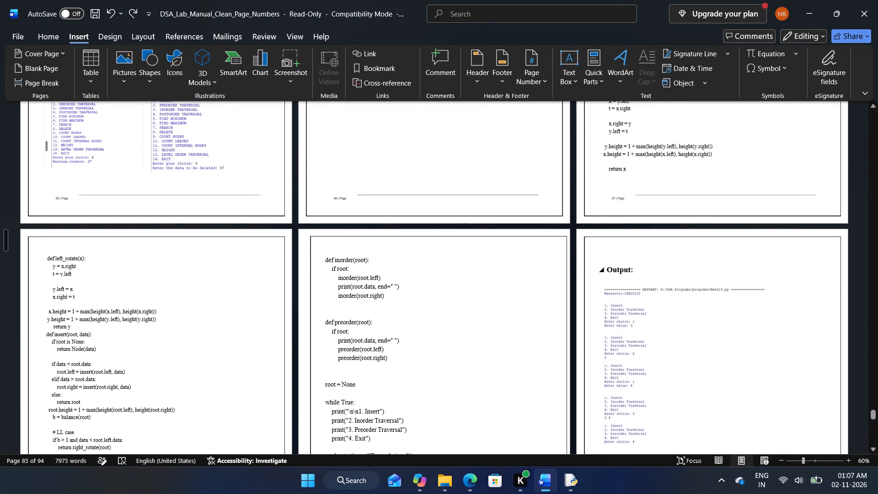
{"action": "left_click", "coordinate": [636, 271]}
{"action": "left_click_drag", "start_coordinate": [635, 271], "coordinate": [613, 272]}
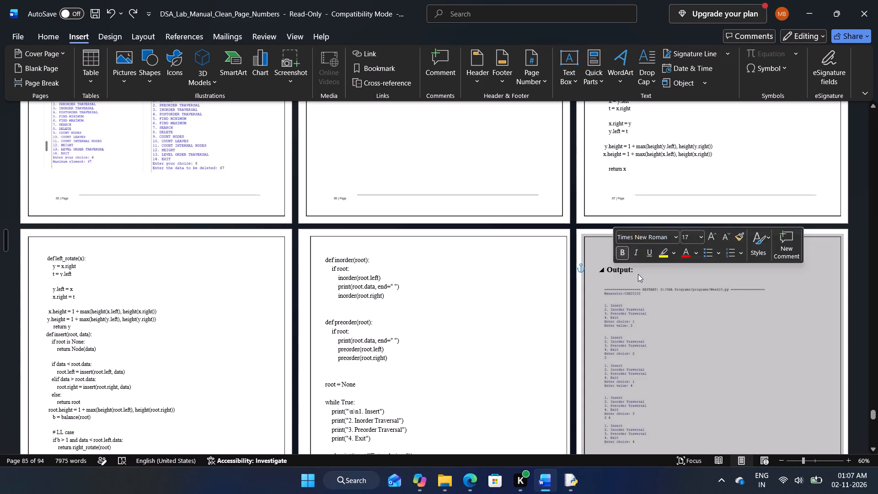
{"action": "left_click", "coordinate": [638, 274]}
{"action": "scroll", "coordinate": [640, 272], "scroll_direction": "up", "scroll_amount": 4, "text": "ctrl"}
{"action": "scroll", "coordinate": [642, 278], "scroll_direction": "down", "scroll_amount": 1}
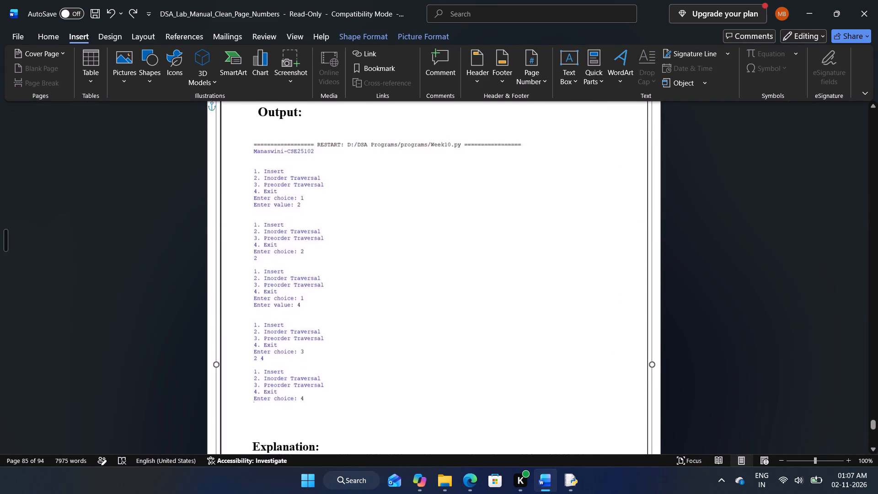
{"action": "scroll", "coordinate": [442, 217], "scroll_direction": "up", "scroll_amount": 1}
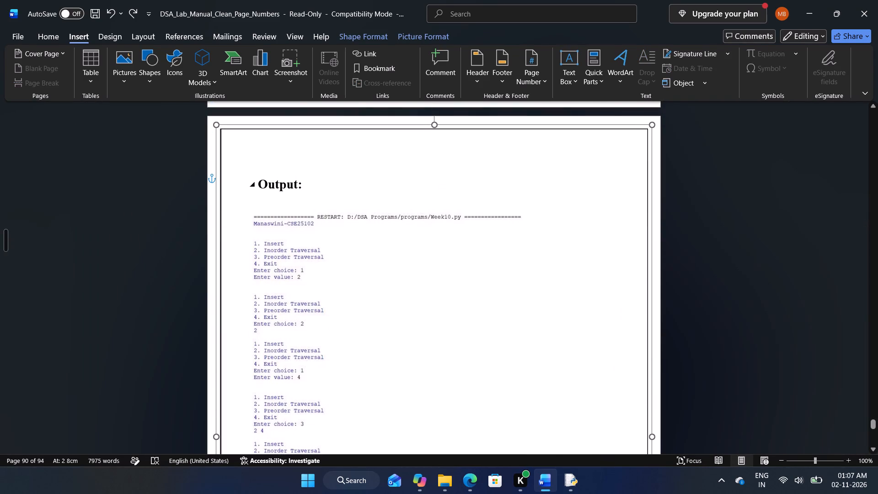
{"action": "left_click_drag", "start_coordinate": [307, 184], "coordinate": [275, 184]}
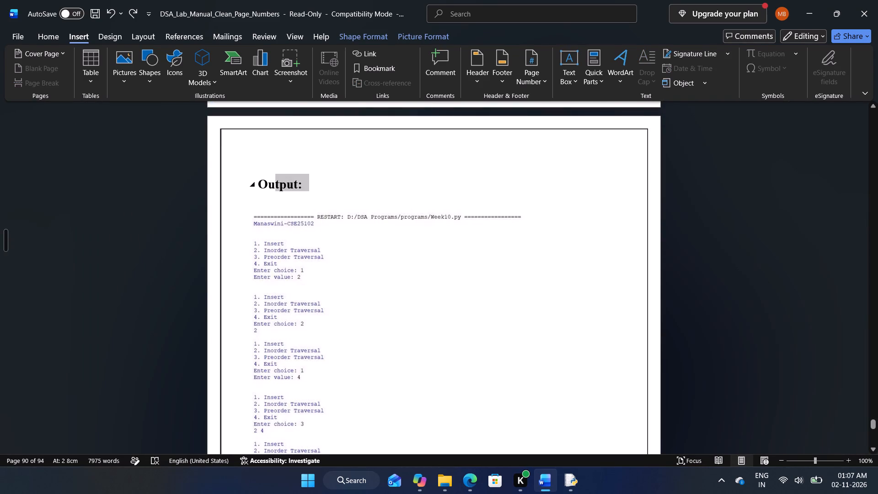
{"action": "left_click_drag", "start_coordinate": [275, 184], "coordinate": [264, 183]}
{"action": "left_click_drag", "start_coordinate": [264, 183], "coordinate": [264, 183]}
{"action": "left_click_drag", "start_coordinate": [264, 183], "coordinate": [265, 183]}
{"action": "key", "text": "ctrl+c"}
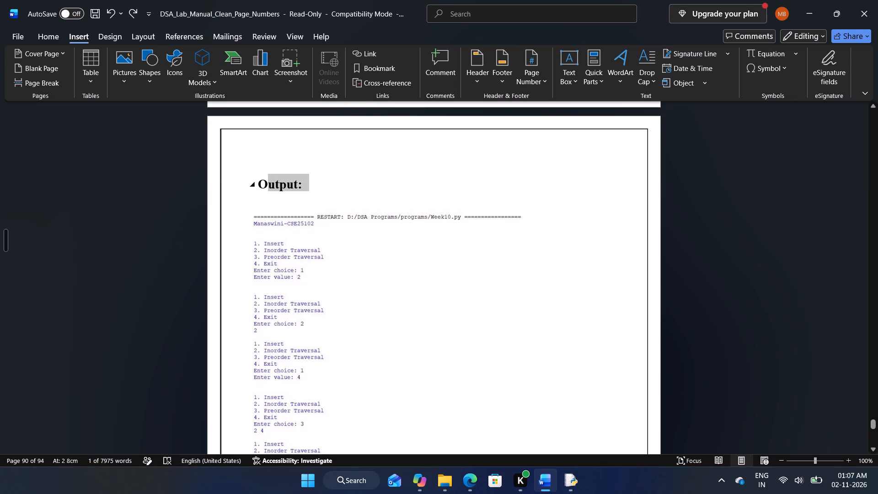
Paste the copied heading text five lines below print(i, ":", quadratic[i]), indented by nine spaces.
{"action": "scroll", "coordinate": [385, 235], "scroll_direction": "down", "scroll_amount": 10}
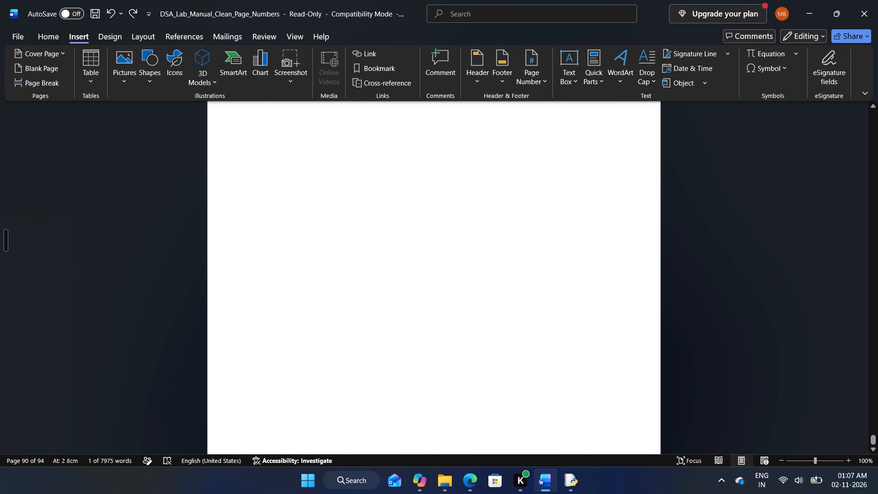
{"action": "scroll", "coordinate": [385, 235], "scroll_direction": "up", "scroll_amount": 4}
{"action": "left_click", "coordinate": [345, 283]}
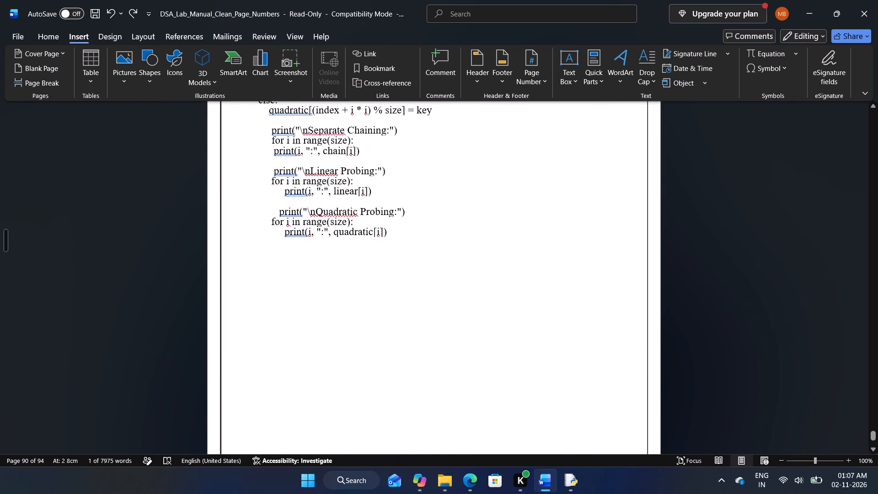
{"action": "left_click", "coordinate": [421, 230]}
{"action": "left_click", "coordinate": [406, 233]}
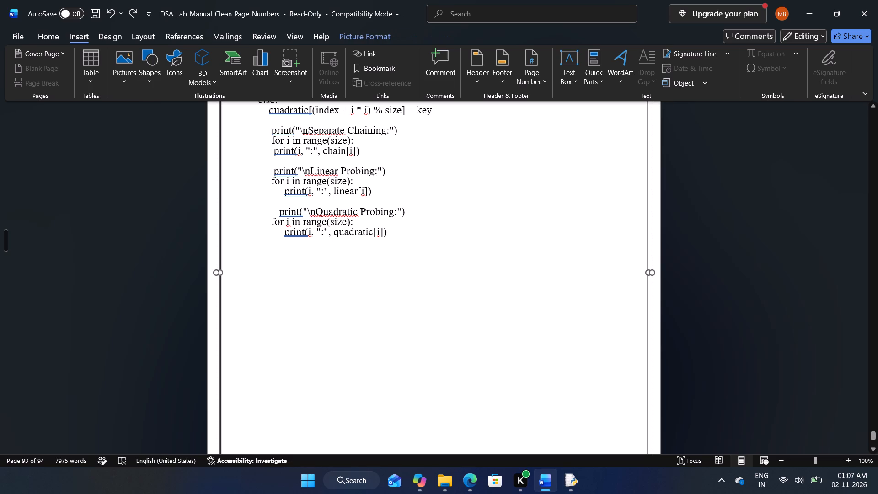
{"action": "left_click", "coordinate": [388, 236]}
{"action": "key", "text": "Return"}
{"action": "key", "text": "Return"}
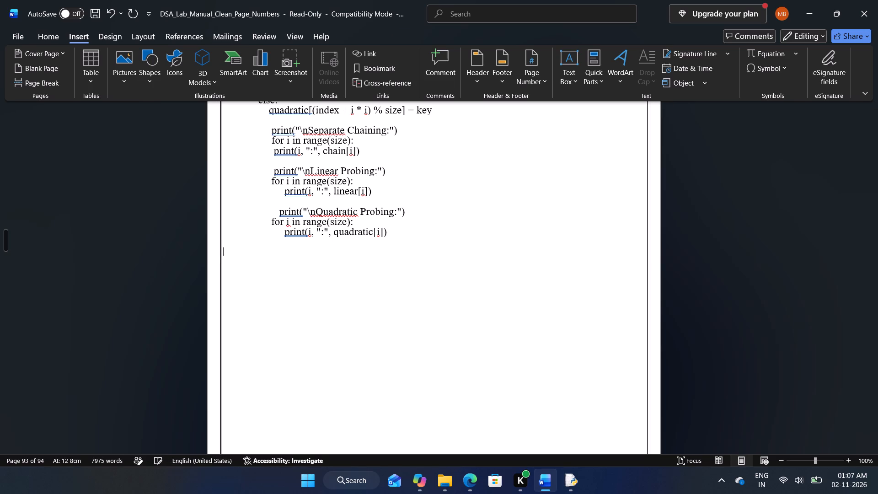
{"action": "key", "text": "Return"}
{"action": "key", "text": "Return"}
{"action": "key", "text": "Return"}
{"action": "key", "text": "space"}
{"action": "key", "text": "space"}
{"action": "key", "text": "space"}
{"action": "key", "text": "space"}
{"action": "key", "text": "space"}
{"action": "key", "text": "space"}
{"action": "key", "text": "space"}
{"action": "key", "text": "space"}
{"action": "key", "text": "space"}
{"action": "key", "text": "ctrl+v"}
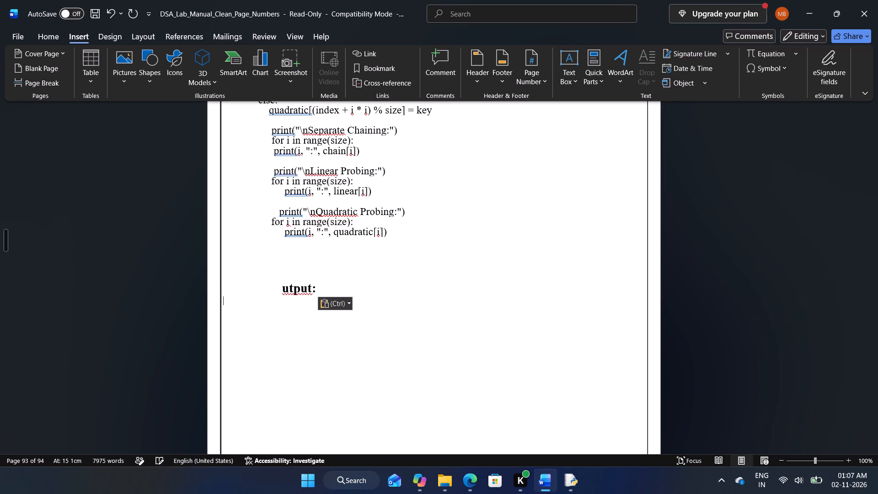
Add the missing capital O to the pasted heading so it reads "Output:".
{"action": "left_click", "coordinate": [283, 284]}
{"action": "key", "text": "shift+o"}
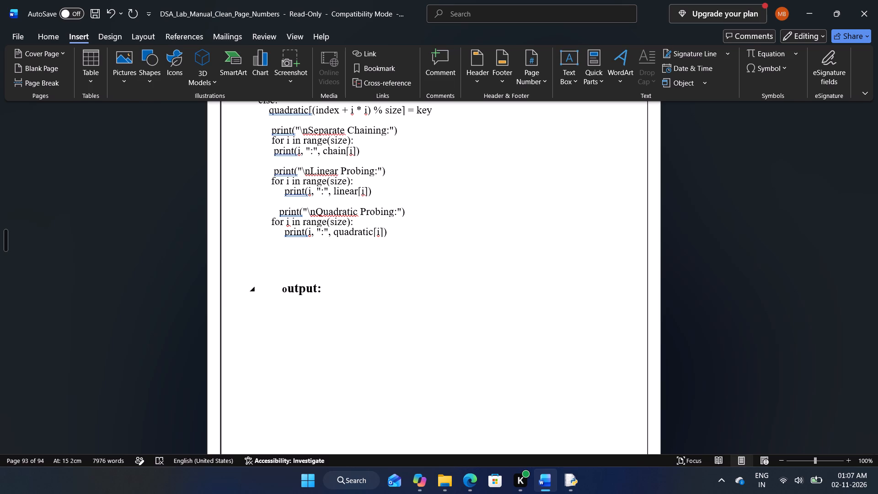
{"action": "key", "text": "BackSpace"}
{"action": "key", "text": "o"}
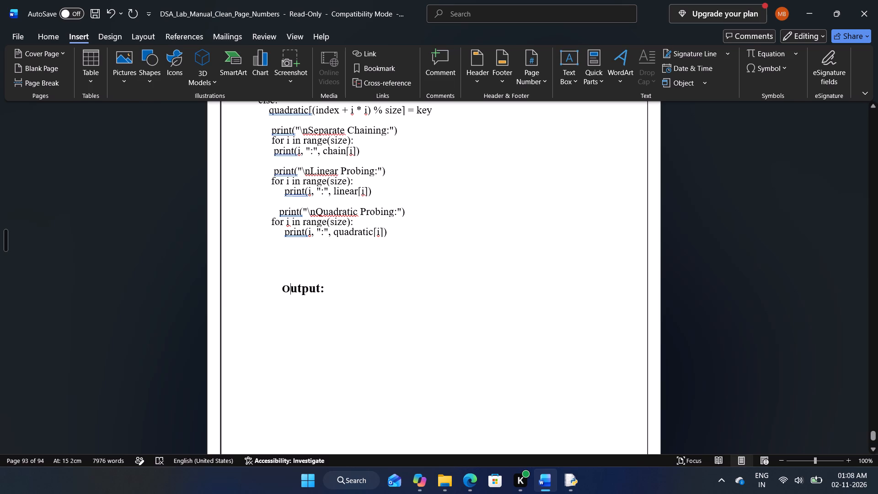
Delete two spaces before the new Output: heading and two blank lines above it.
{"action": "left_click", "coordinate": [356, 296]}
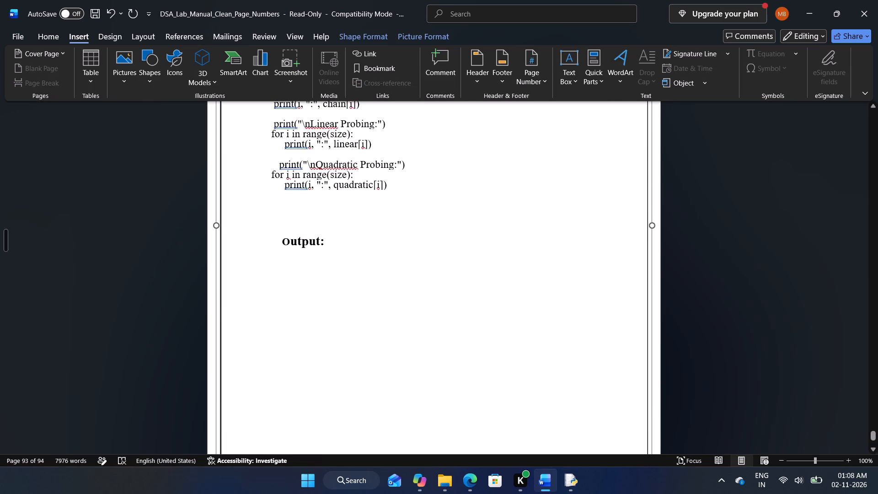
{"action": "left_click", "coordinate": [280, 217]}
{"action": "left_click", "coordinate": [287, 226]}
{"action": "left_click", "coordinate": [280, 238]}
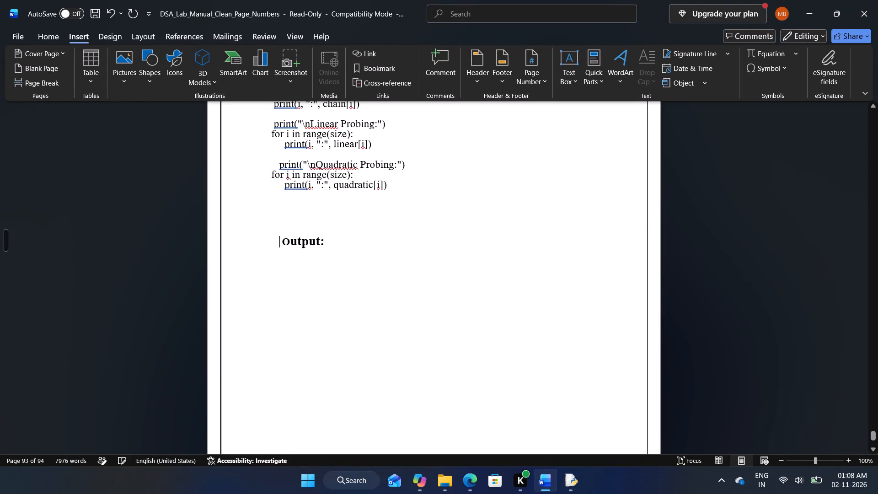
{"action": "key", "text": "BackSpace"}
{"action": "key", "text": "BackSpace"}
{"action": "key", "text": "Up"}
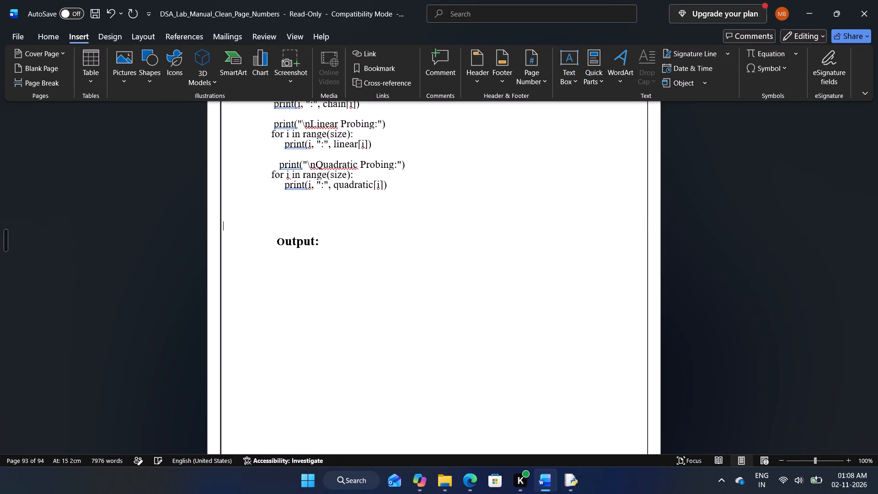
{"action": "key", "text": "BackSpace"}
{"action": "key", "text": "BackSpace"}
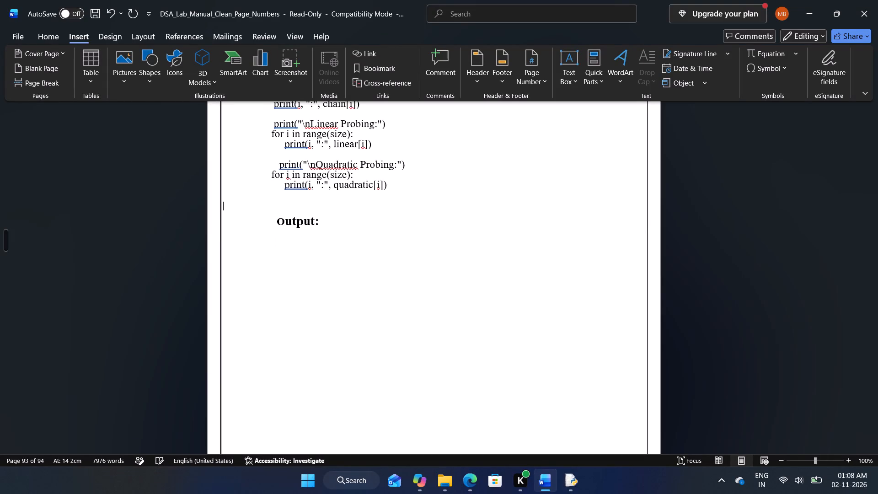
Capture a partial screenshot of the WEEK 11 A.py run in the IDLE Shell, down through the Quadratic Probing results.
{"action": "left_click", "coordinate": [475, 304]}
{"action": "scroll", "coordinate": [475, 304], "scroll_direction": "down", "scroll_amount": 1}
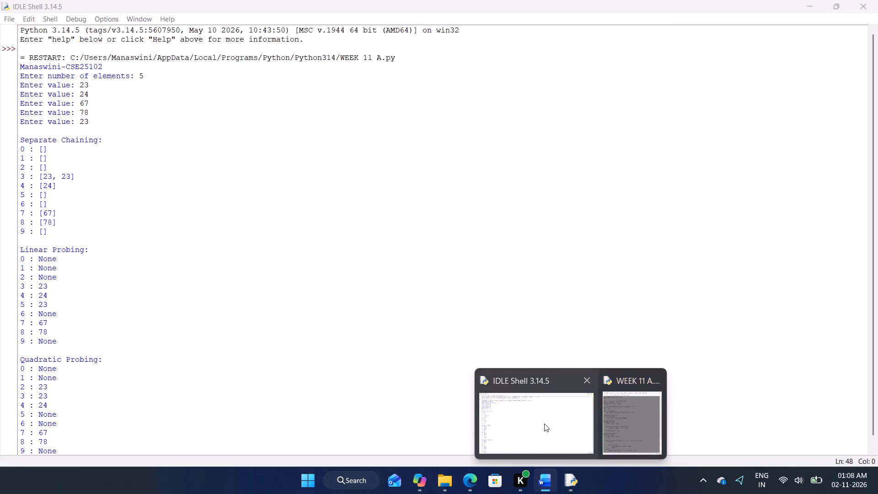
{"action": "left_click", "coordinate": [544, 424]}
{"action": "scroll", "coordinate": [459, 277], "scroll_direction": "down", "scroll_amount": 1}
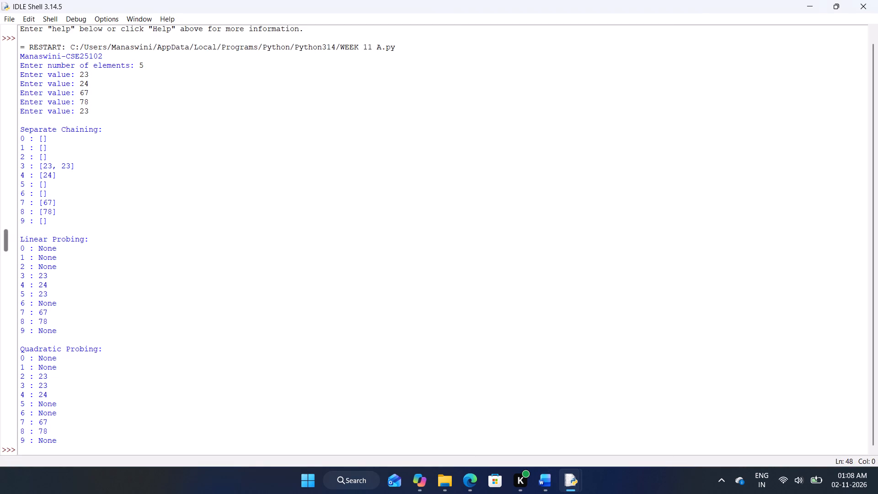
{"action": "key", "text": "shift+super+s"}
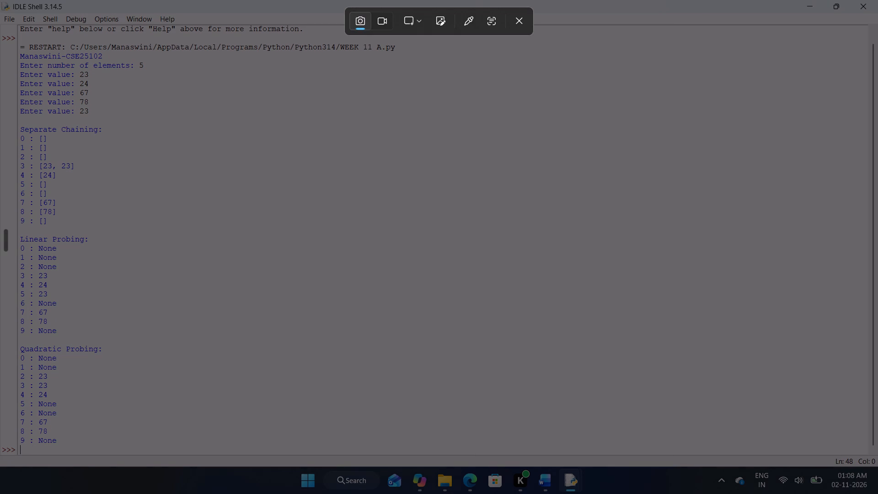
{"action": "left_click_drag", "start_coordinate": [0, 0], "coordinate": [534, 452]}
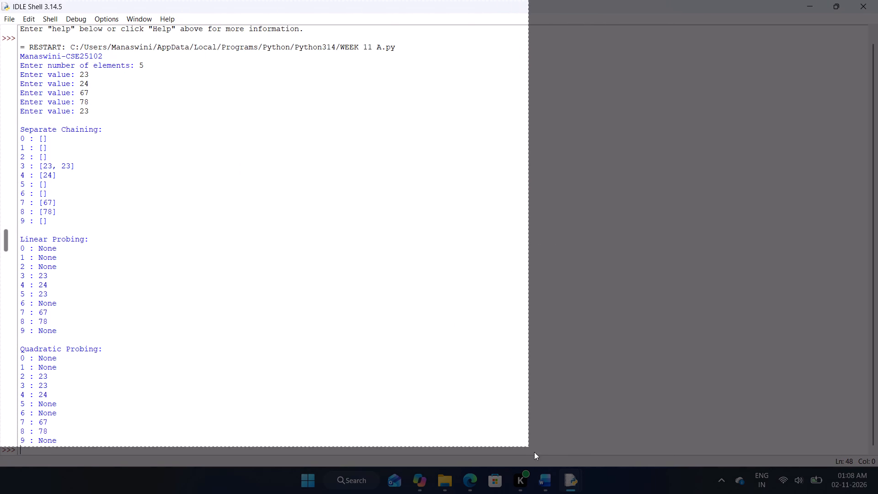
{"action": "left_click_drag", "start_coordinate": [534, 452], "coordinate": [556, 449]}
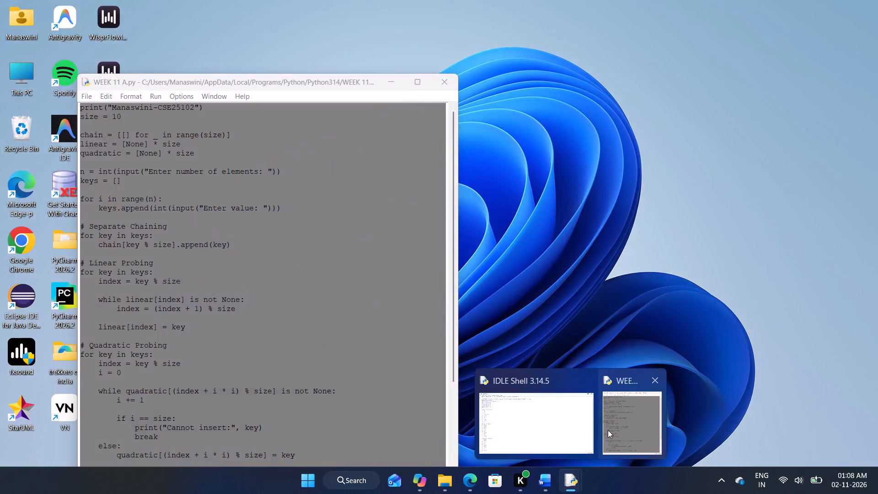
Paste the captured output screenshot on a new line below the LAB-11 Output: heading.
{"action": "left_click", "coordinate": [551, 486]}
{"action": "scroll", "coordinate": [557, 366], "scroll_direction": "up", "scroll_amount": 1}
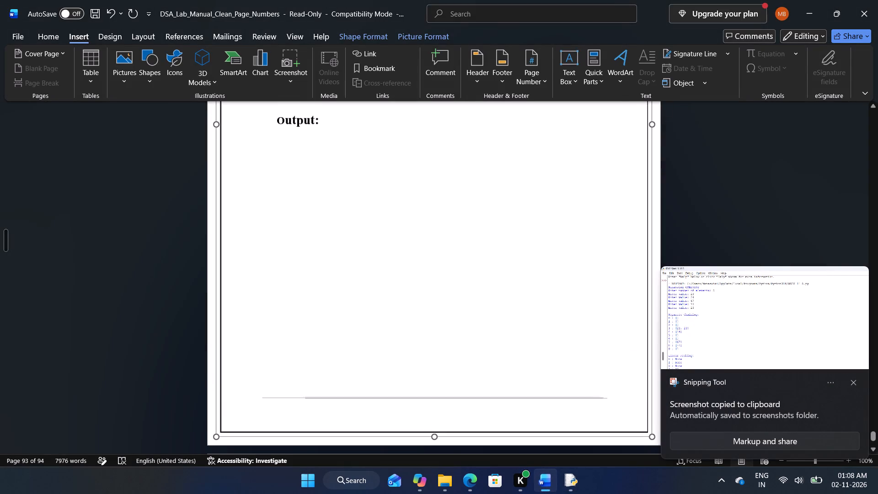
{"action": "left_click", "coordinate": [357, 138]}
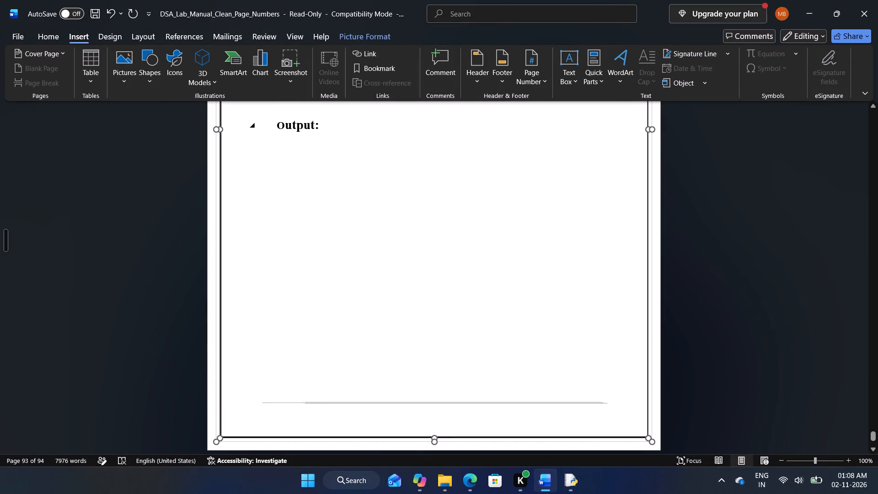
{"action": "left_click", "coordinate": [331, 127]}
{"action": "left_click", "coordinate": [323, 124]}
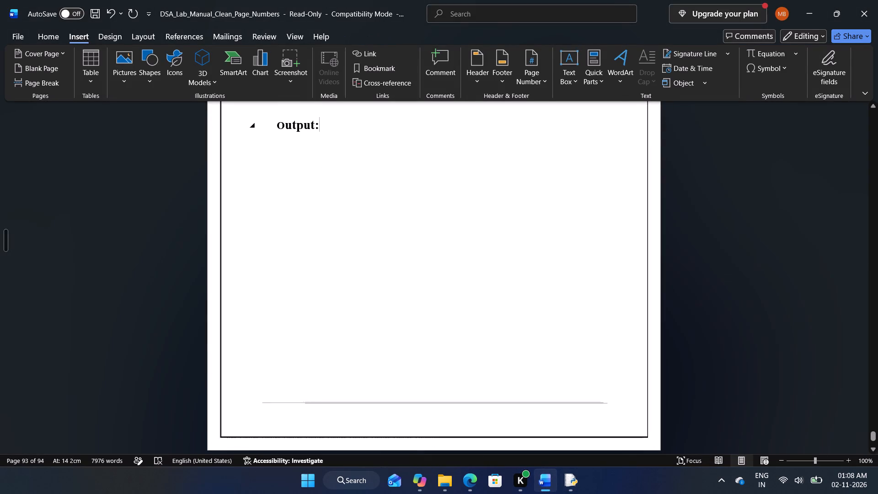
{"action": "key", "text": "Return"}
{"action": "key", "text": "ctrl+v"}
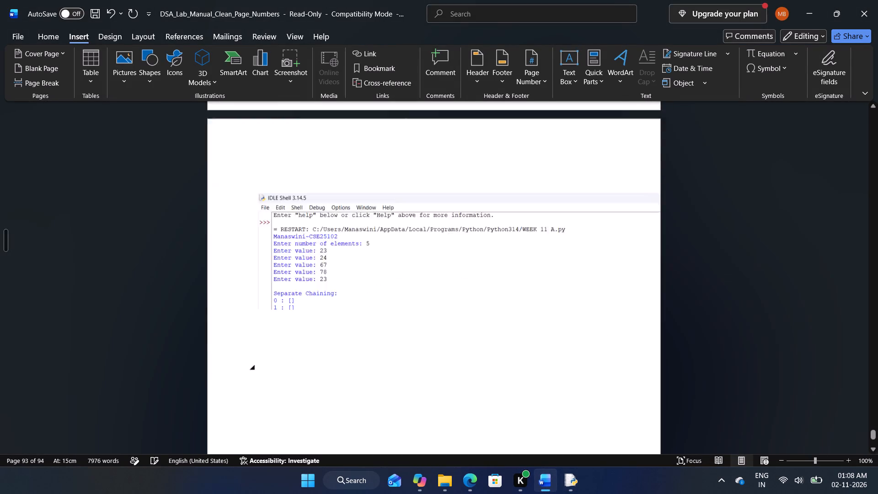
Reduce the pasted output screenshot's height to about 10.4 cm so it fits beneath the Output: heading.
{"action": "scroll", "coordinate": [323, 124], "scroll_direction": "up", "scroll_amount": 1}
{"action": "scroll", "coordinate": [418, 258], "scroll_direction": "down", "scroll_amount": 5}
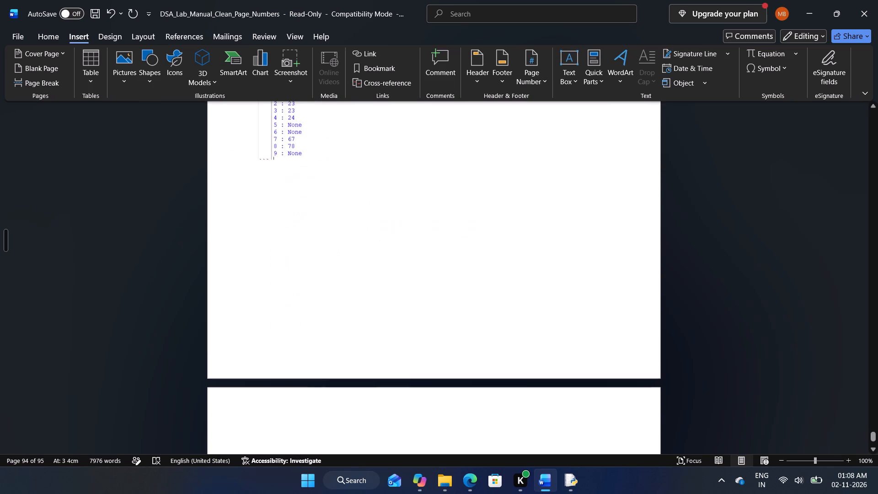
{"action": "scroll", "coordinate": [414, 231], "scroll_direction": "up", "scroll_amount": 1}
{"action": "left_click", "coordinate": [418, 244]}
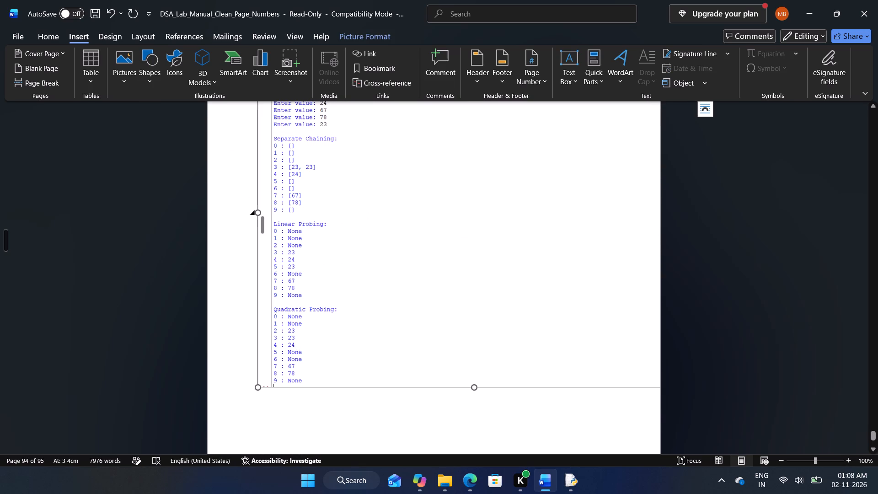
{"action": "left_click_drag", "start_coordinate": [453, 351], "coordinate": [366, 358]}
{"action": "scroll", "coordinate": [519, 379], "scroll_direction": "down", "scroll_amount": 4, "text": "ctrl"}
{"action": "scroll", "coordinate": [464, 301], "scroll_direction": "up", "scroll_amount": 1}
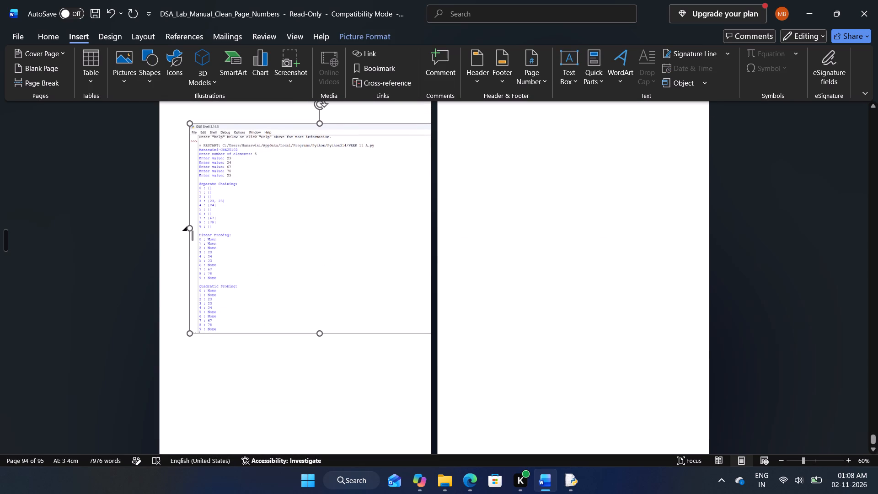
{"action": "left_click", "coordinate": [406, 289]}
{"action": "left_click_drag", "start_coordinate": [347, 288], "coordinate": [334, 286]}
{"action": "left_click_drag", "start_coordinate": [318, 334], "coordinate": [317, 258]}
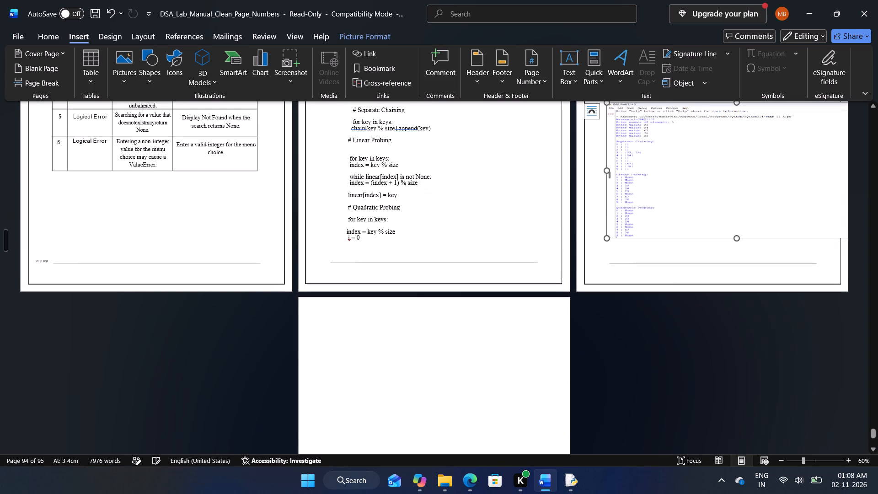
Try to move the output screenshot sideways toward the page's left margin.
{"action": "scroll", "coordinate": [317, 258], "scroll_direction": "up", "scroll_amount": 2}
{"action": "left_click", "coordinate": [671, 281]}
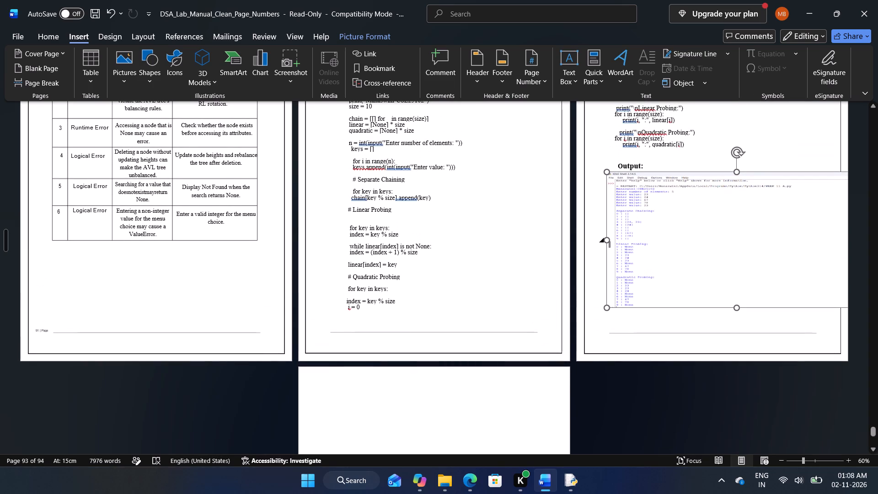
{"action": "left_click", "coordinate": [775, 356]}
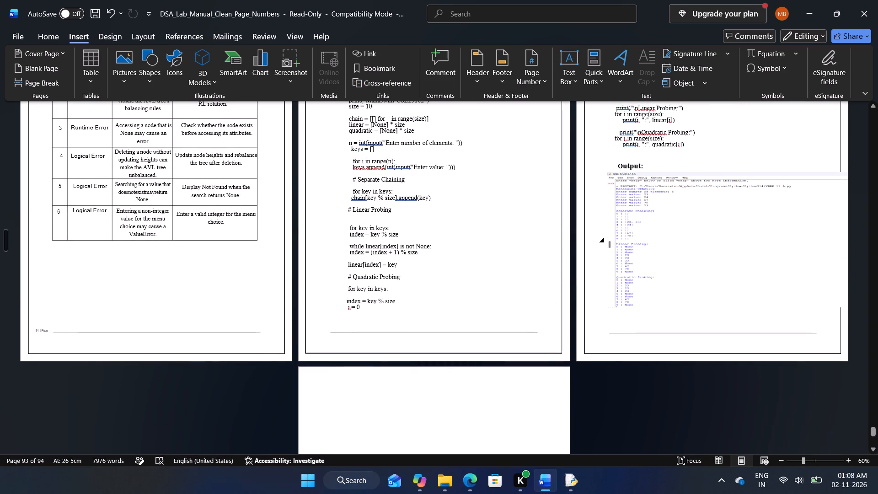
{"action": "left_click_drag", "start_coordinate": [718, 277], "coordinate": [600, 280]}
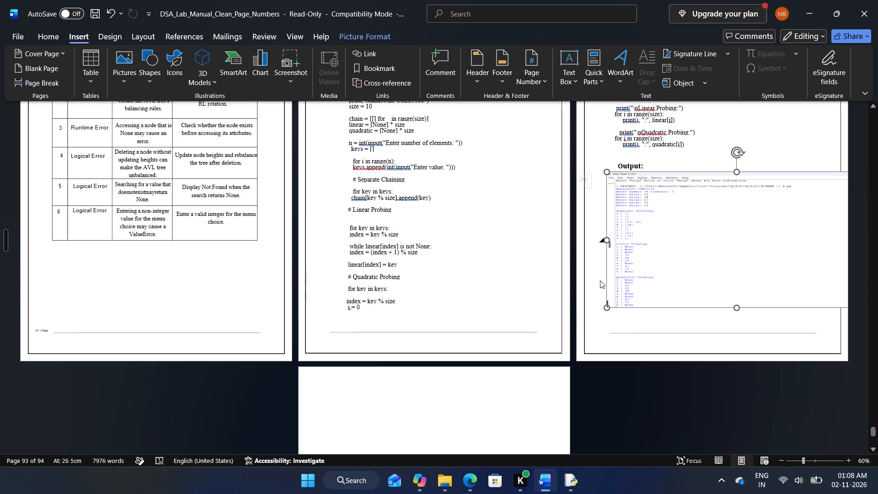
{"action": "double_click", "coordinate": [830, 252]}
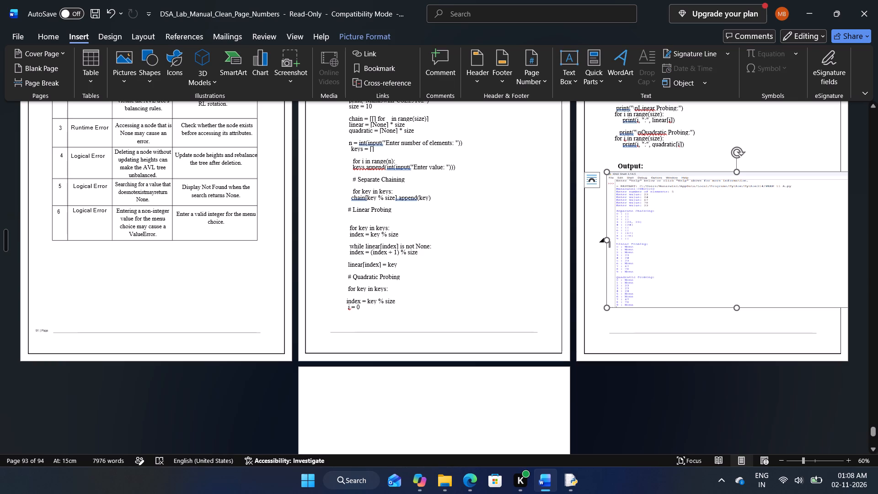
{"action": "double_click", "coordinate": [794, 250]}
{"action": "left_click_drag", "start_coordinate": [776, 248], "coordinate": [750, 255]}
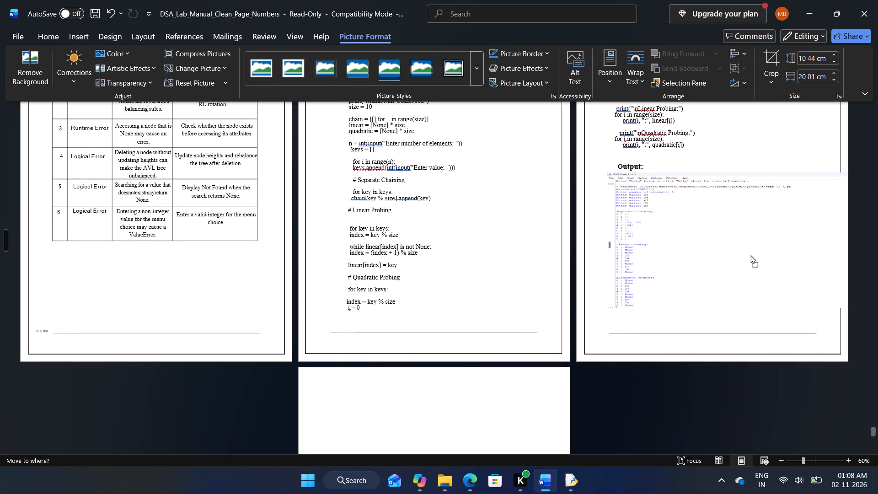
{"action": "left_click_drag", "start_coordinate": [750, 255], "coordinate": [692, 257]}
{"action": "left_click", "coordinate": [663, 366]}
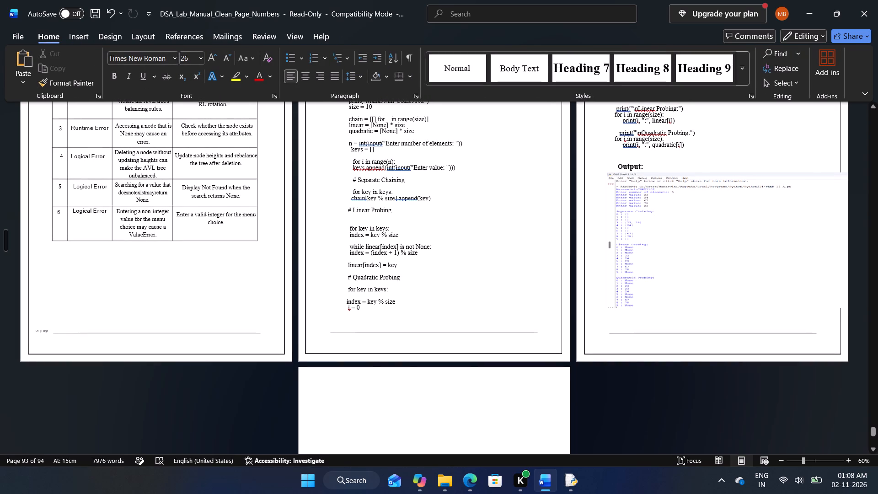
Review the layout of the LAB-10 error table page and the LAB-11 program and output pages.
{"action": "scroll", "coordinate": [521, 307], "scroll_direction": "down", "scroll_amount": 1}
{"action": "scroll", "coordinate": [610, 274], "scroll_direction": "down", "scroll_amount": 1}
{"action": "scroll", "coordinate": [610, 274], "scroll_direction": "up", "scroll_amount": 1}
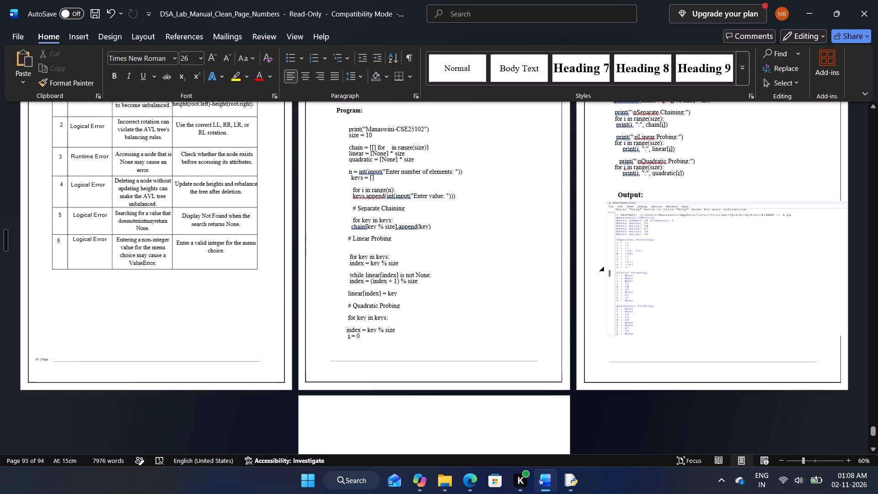
{"action": "scroll", "coordinate": [610, 274], "scroll_direction": "down", "scroll_amount": 1}
{"action": "scroll", "coordinate": [610, 274], "scroll_direction": "up", "scroll_amount": 3}
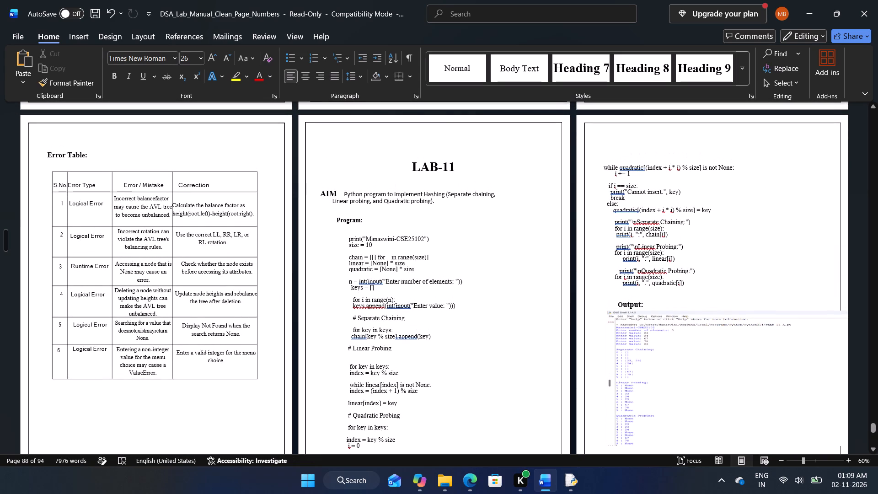
{"action": "scroll", "coordinate": [338, 238], "scroll_direction": "right", "scroll_amount": 2}
{"action": "scroll", "coordinate": [199, 256], "scroll_direction": "down", "scroll_amount": 1}
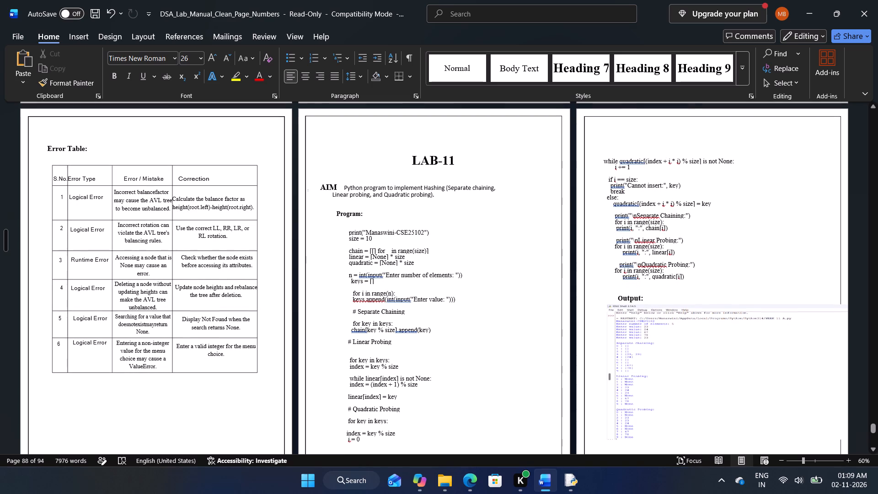
{"action": "left_click", "coordinate": [210, 365]}
{"action": "left_click", "coordinate": [234, 403]}
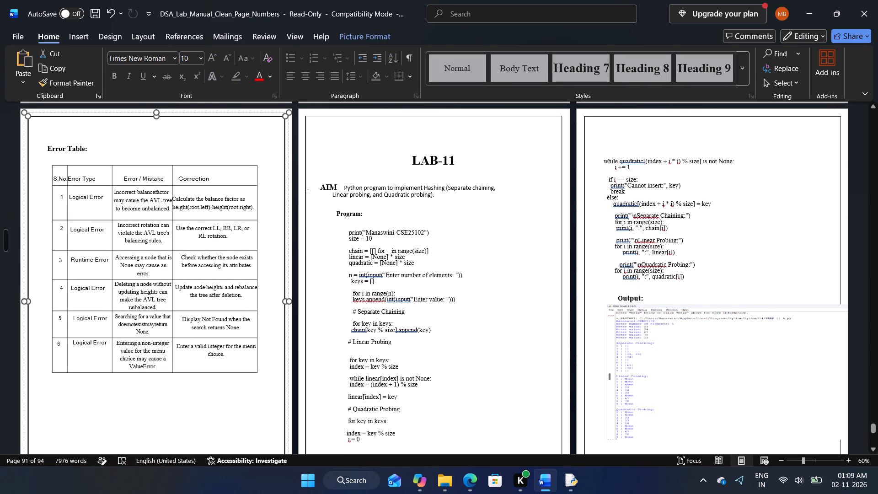
{"action": "scroll", "coordinate": [304, 293], "scroll_direction": "down", "scroll_amount": 2}
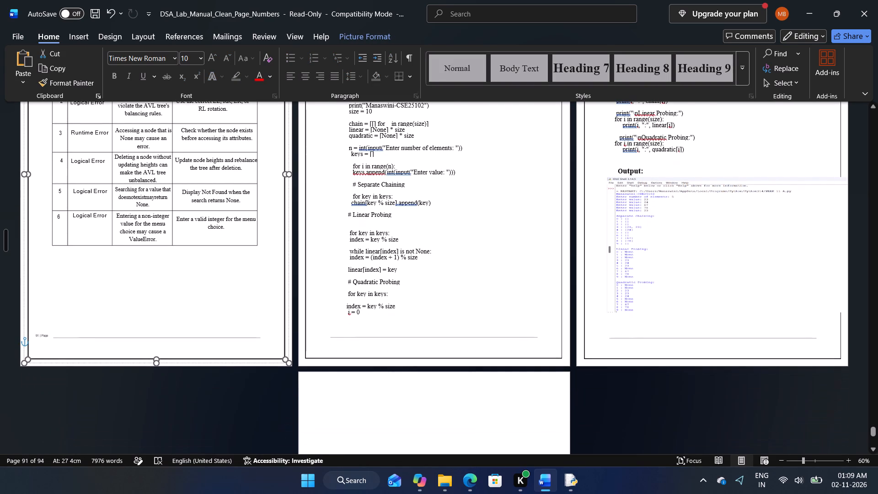
{"action": "left_click", "coordinate": [601, 255]}
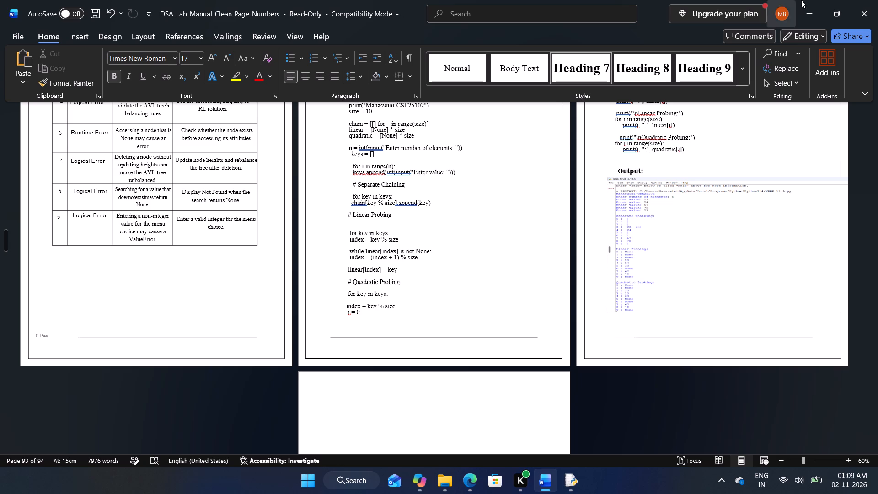
Close the manual, saving it as a Word Document named DSA NIGHT LAST in Downloads and accepting the file format upgrade.
{"action": "left_click", "coordinate": [877, 0]}
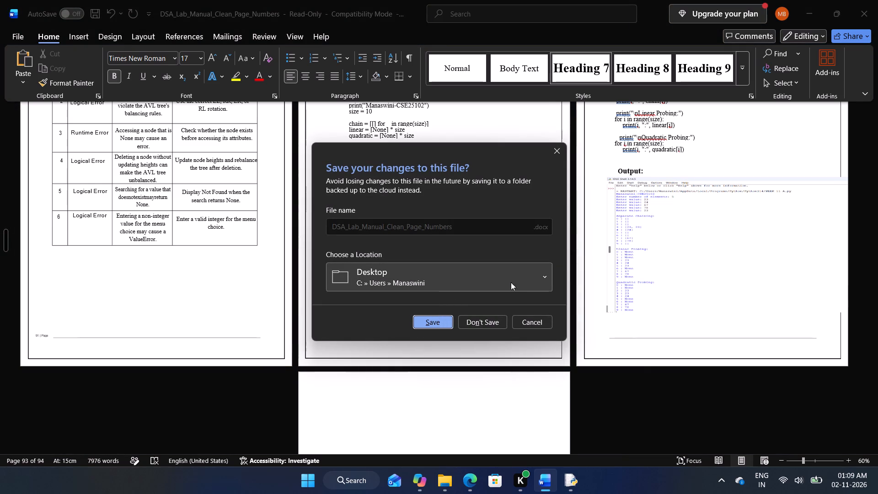
{"action": "left_click", "coordinate": [430, 324]}
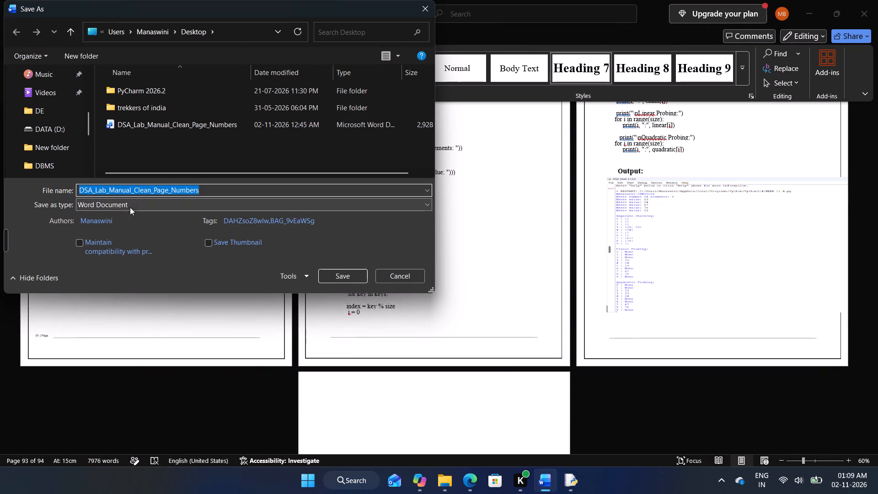
{"action": "scroll", "coordinate": [34, 143], "scroll_direction": "down", "scroll_amount": 1}
{"action": "scroll", "coordinate": [39, 101], "scroll_direction": "up", "scroll_amount": 1}
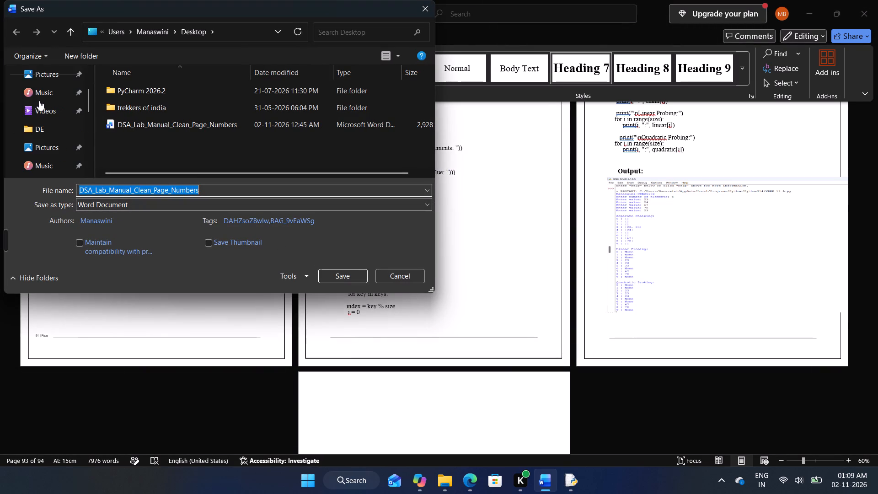
{"action": "left_click", "coordinate": [42, 113]}
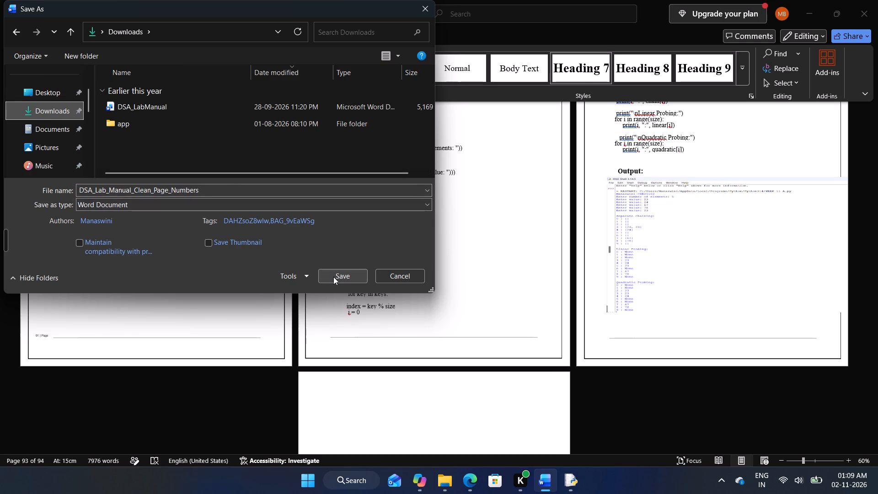
{"action": "left_click", "coordinate": [280, 187]}
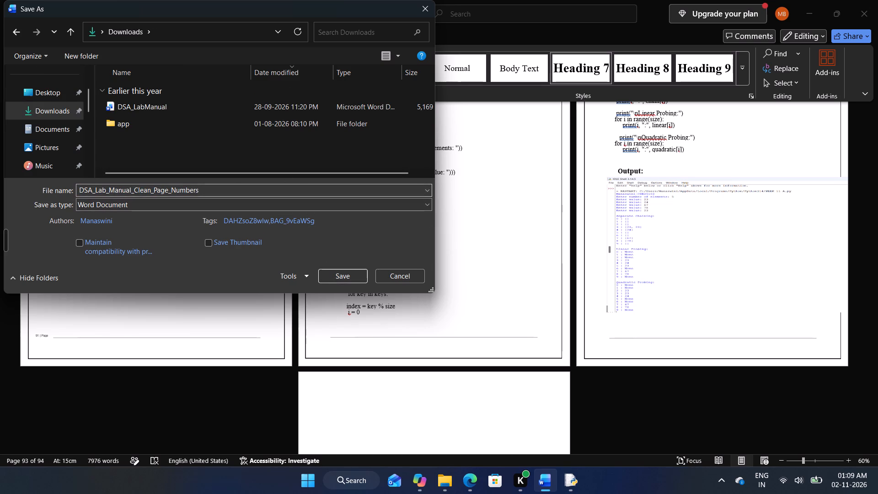
{"action": "type", "text": "DSA"}
{"action": "key", "text": "space"}
{"action": "type", "text": "NIGHT LAST"}
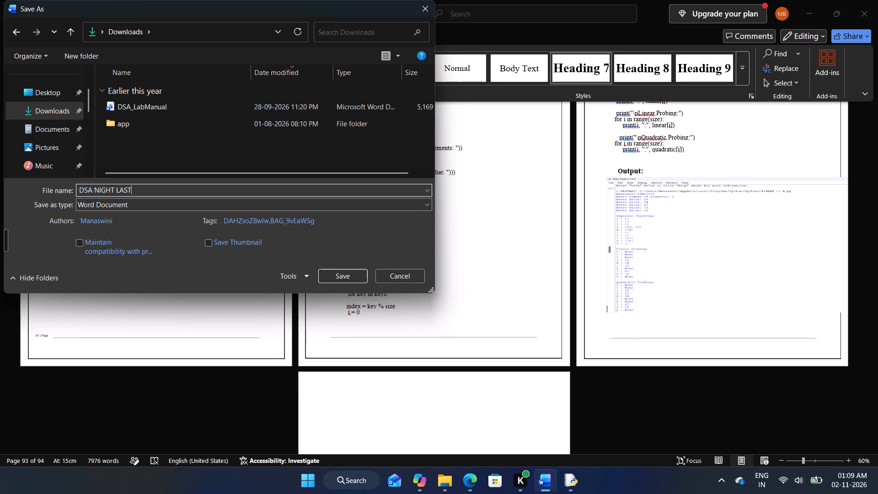
{"action": "key", "text": "Return"}
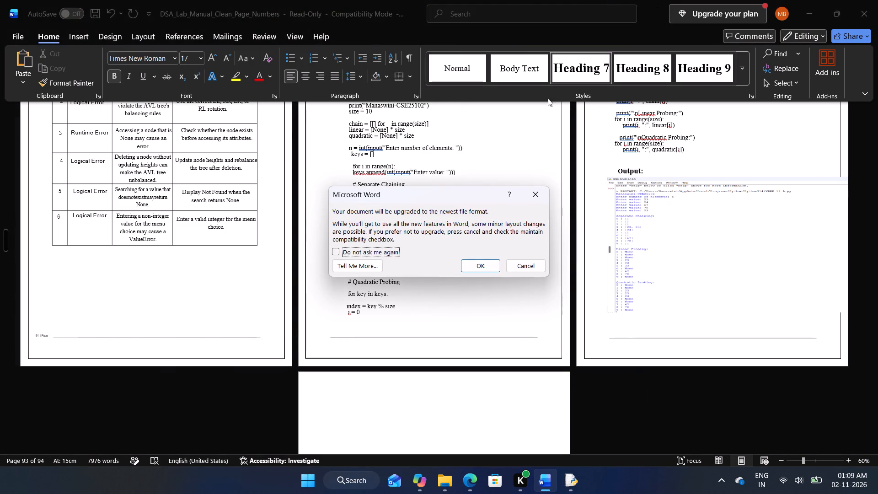
{"action": "left_click", "coordinate": [478, 262]}
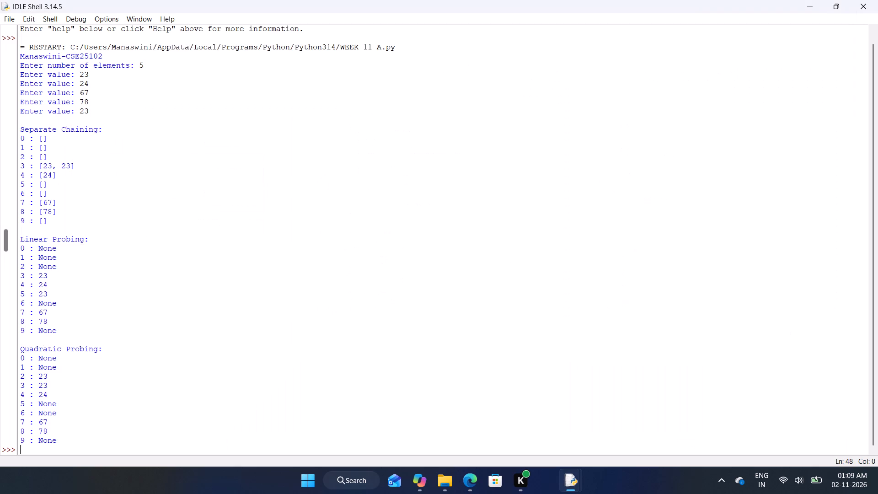
Close the IDLE Shell, browser, WEEK 11 A.py editor and Desktop folder windows, keeping the Downloads folder window open.
{"action": "left_click", "coordinate": [877, 0]}
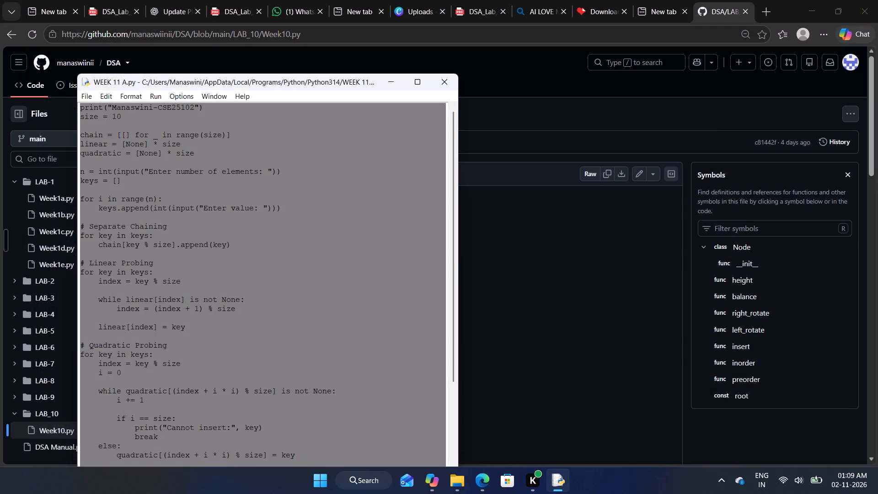
{"action": "left_click", "coordinate": [877, 0]}
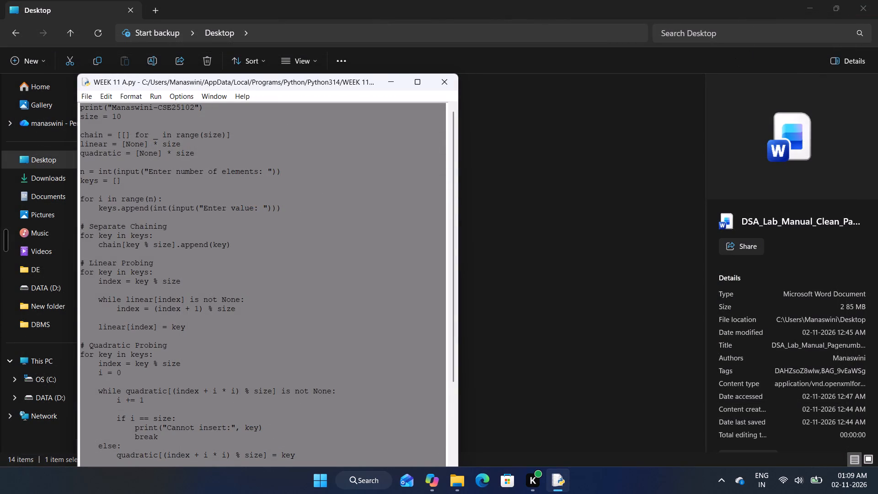
{"action": "left_click", "coordinate": [877, 0]}
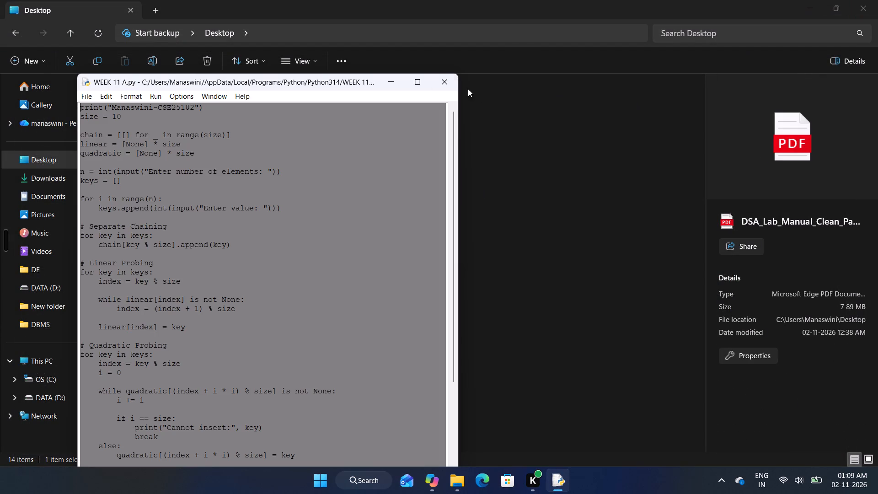
{"action": "left_click", "coordinate": [437, 81]}
{"action": "left_click", "coordinate": [877, 0]}
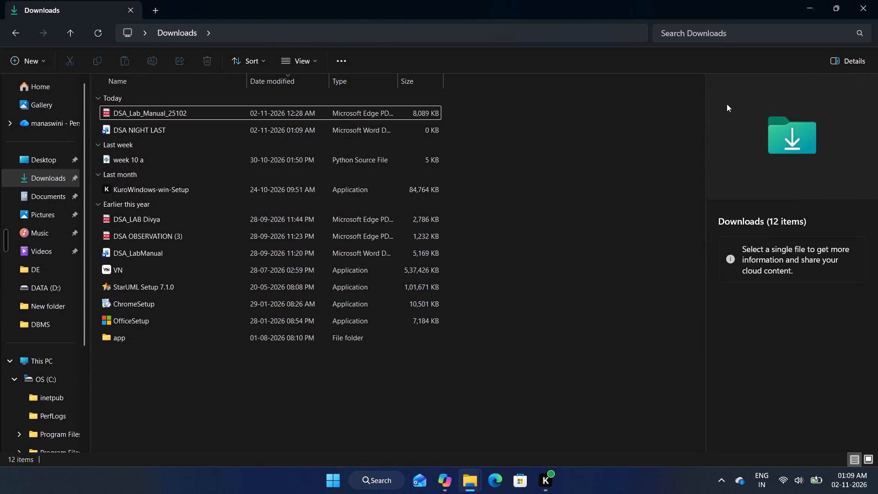